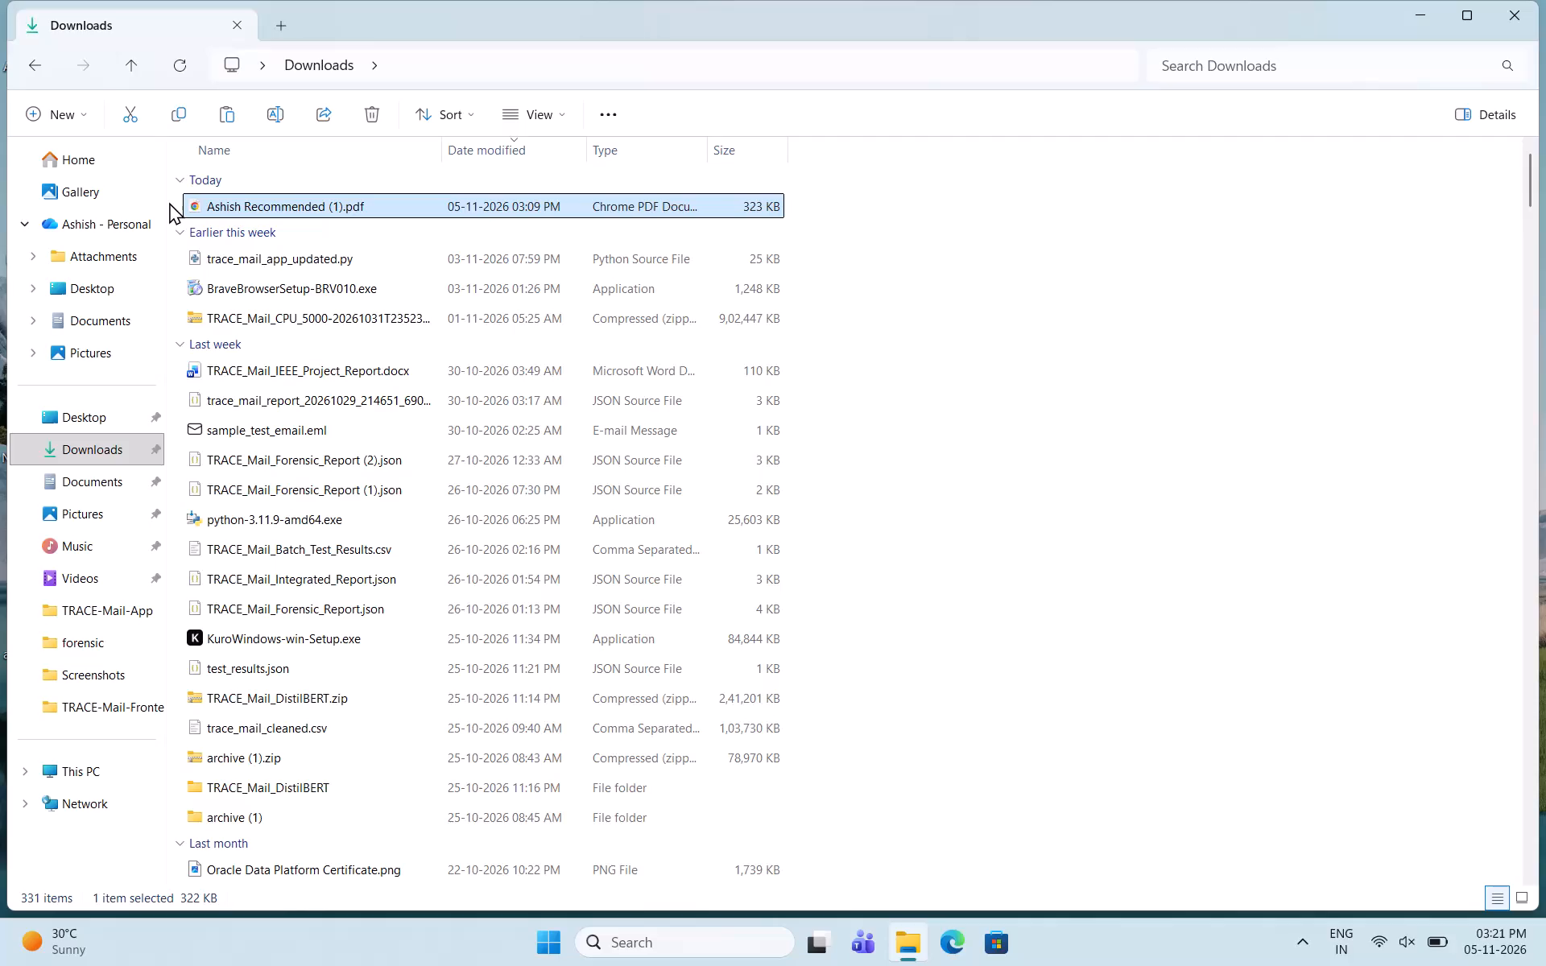
Delete the résumé PDF whose name ends in "Recommended (1)" from the Downloads folder.
left_click_drag(169, 203, 221, 201)
key("Delete")
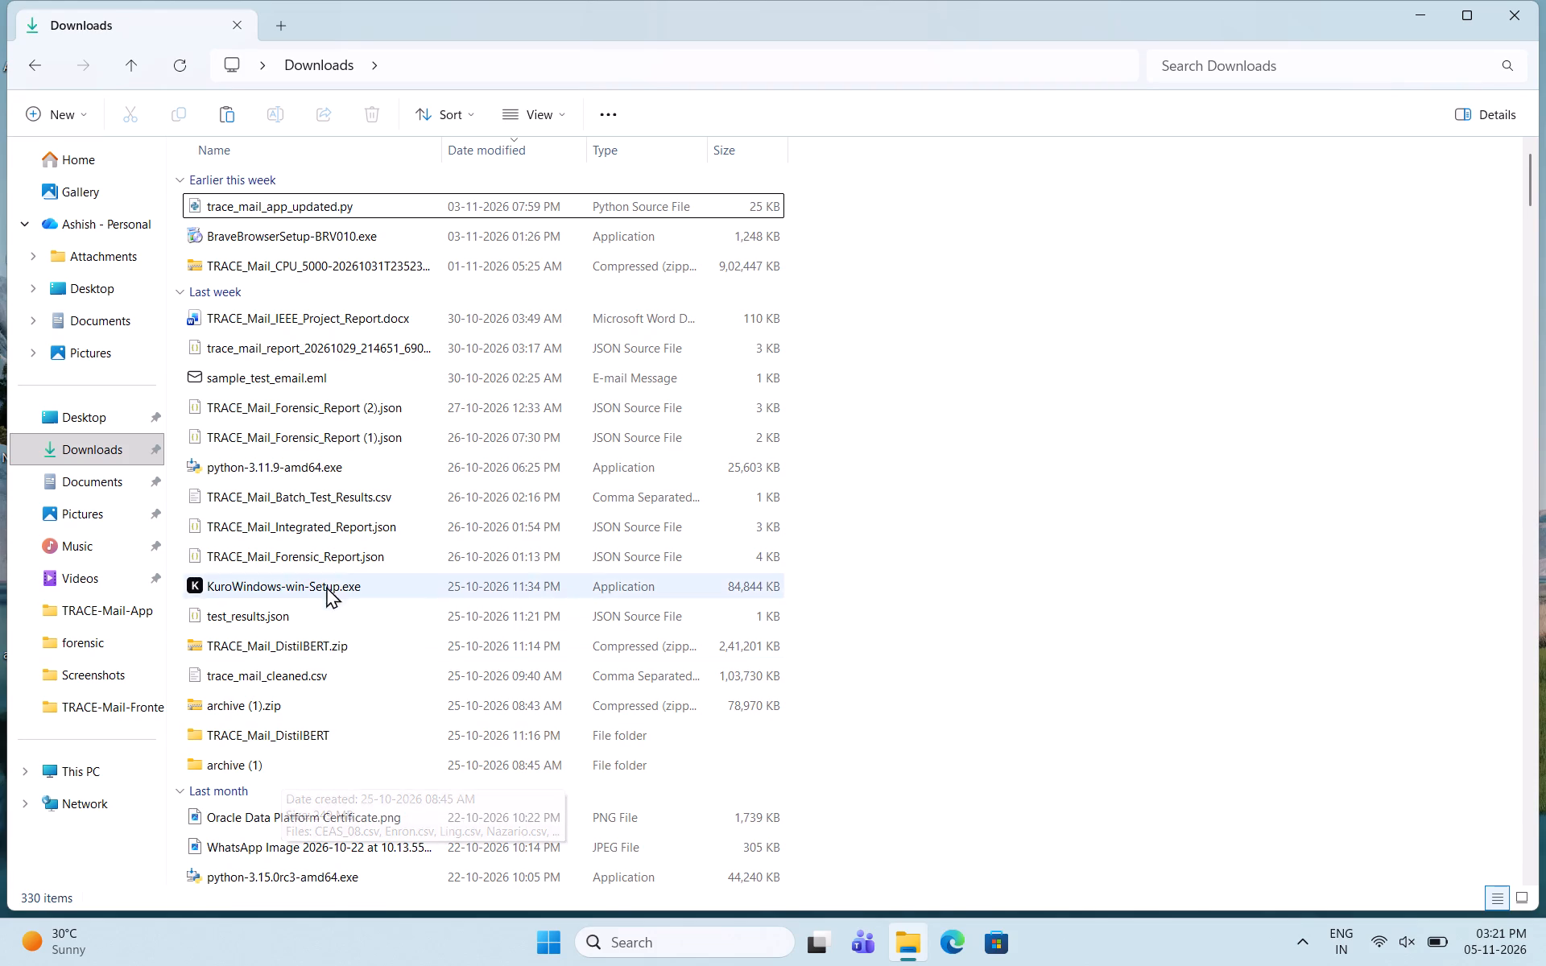
Open the "Recommended" résumé DOCX from the Downloads folder in Word and maximize its window.
scroll(330, 570, "down", 4)
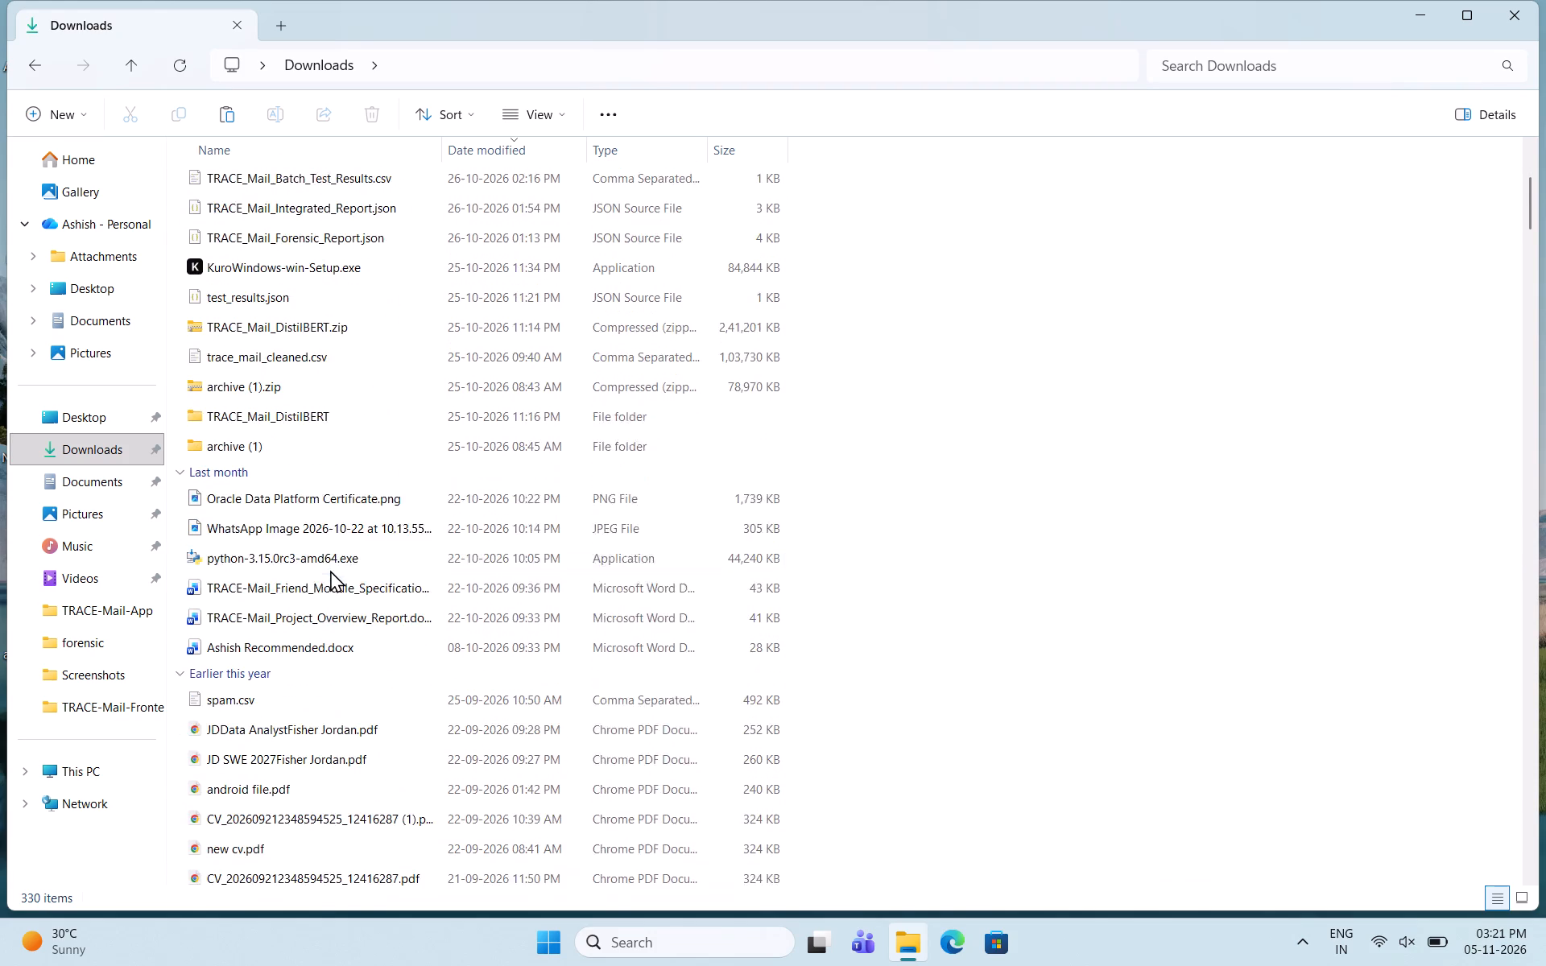
scroll(330, 570, "down", 1)
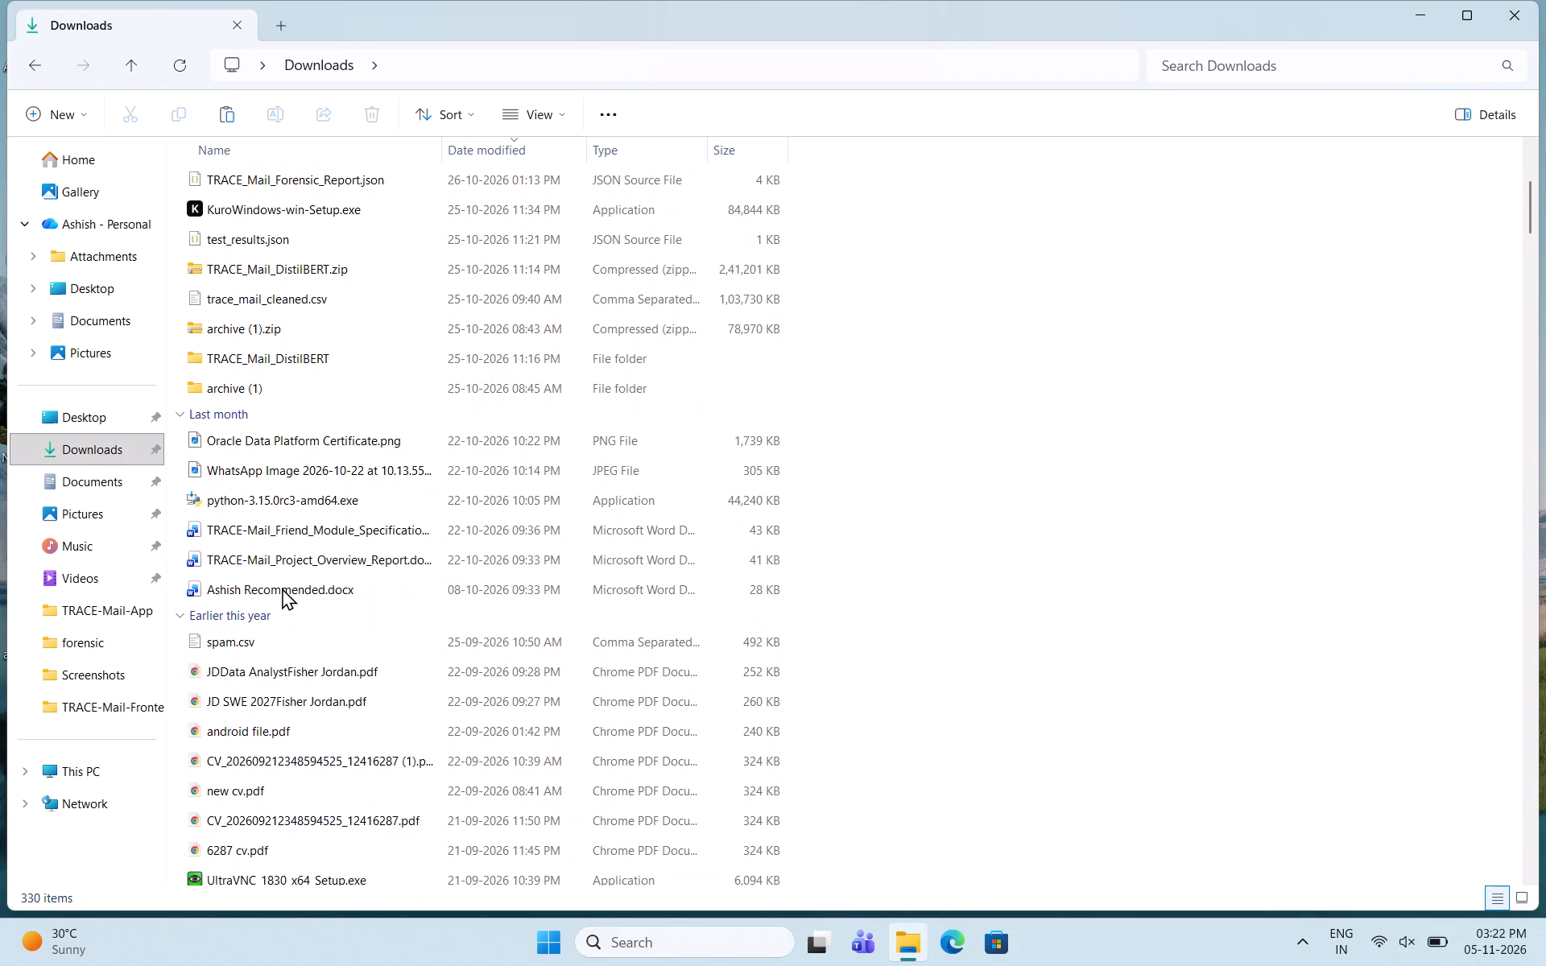
double_click(282, 588)
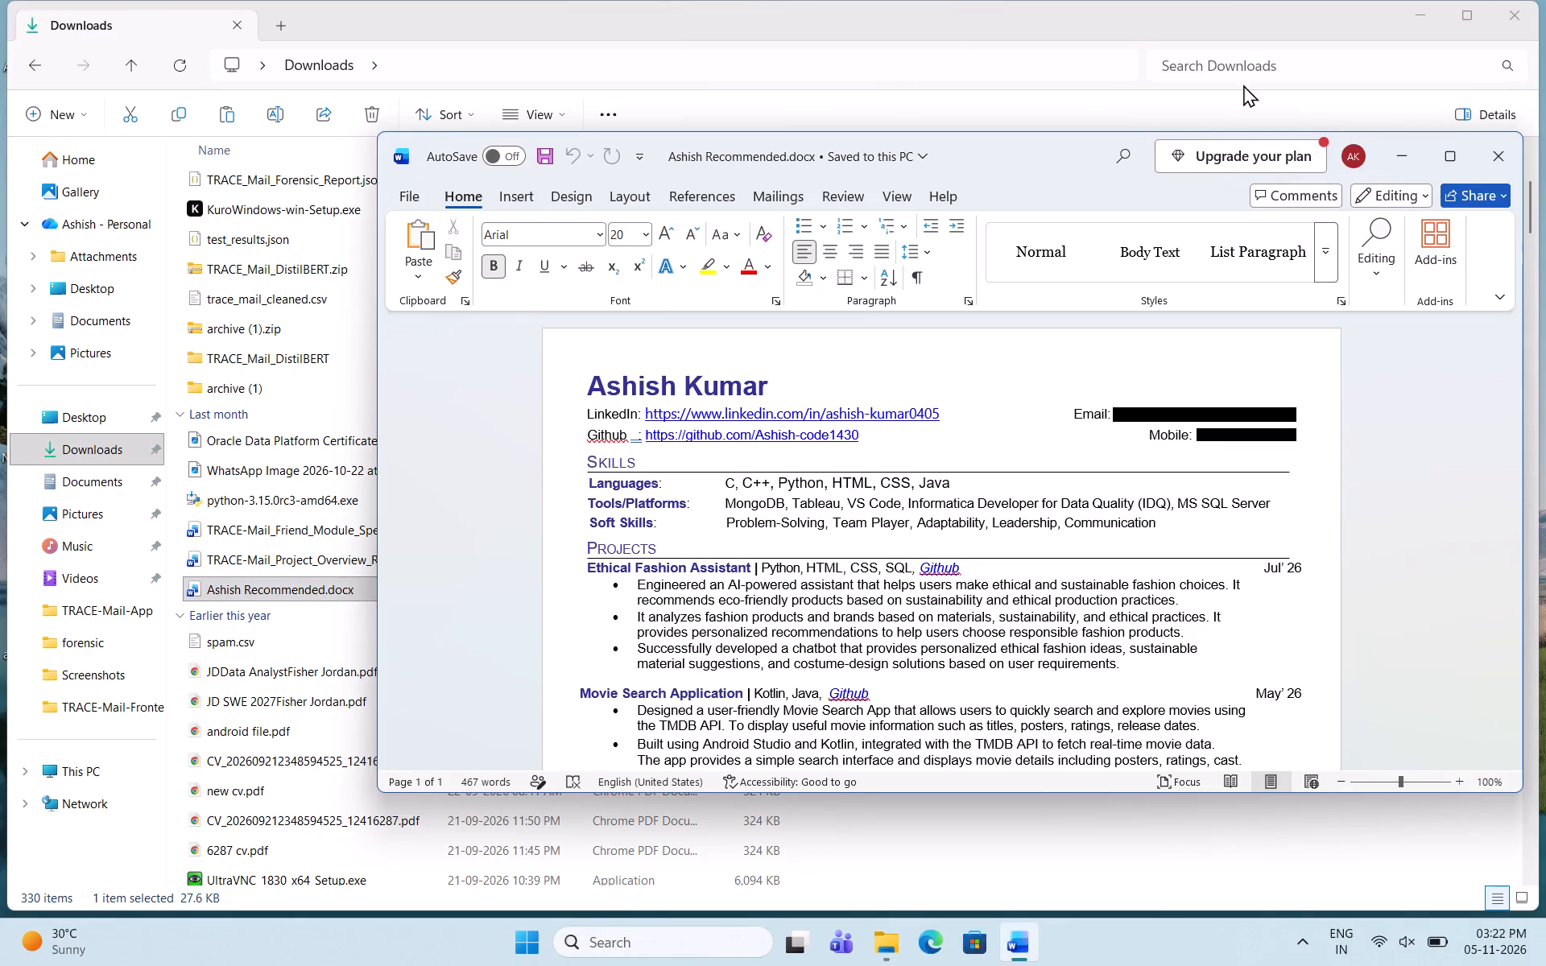
left_click(1445, 154)
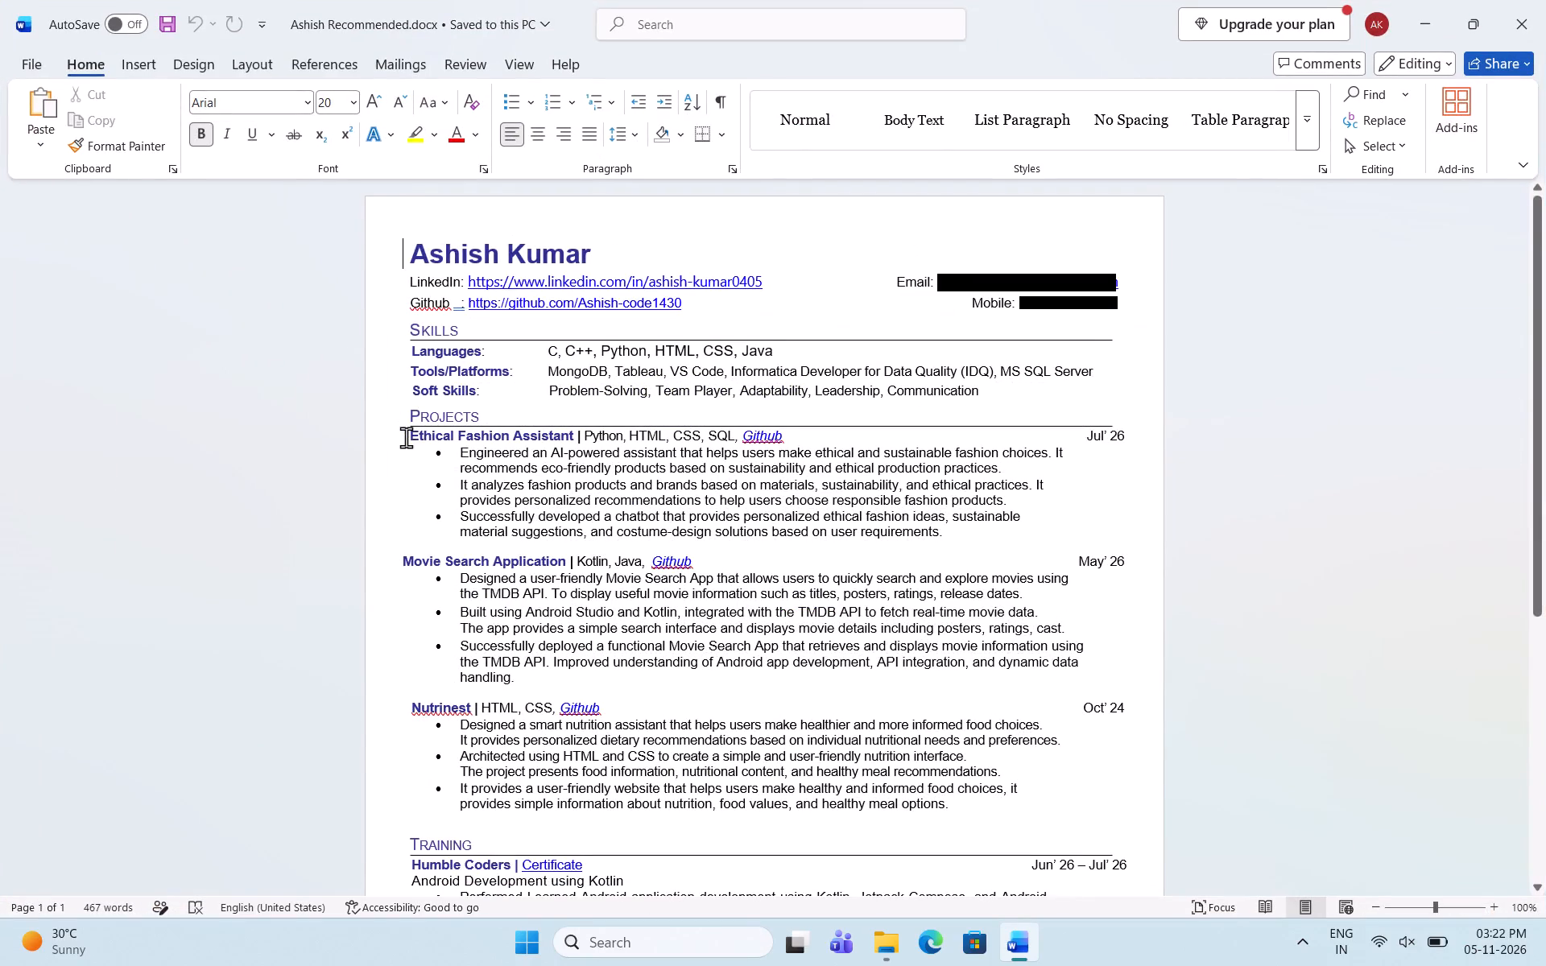
Copy the whole Ethical Fashion Assistant entry, heading and three bullets, from the Projects section.
left_click_drag(406, 436, 891, 521)
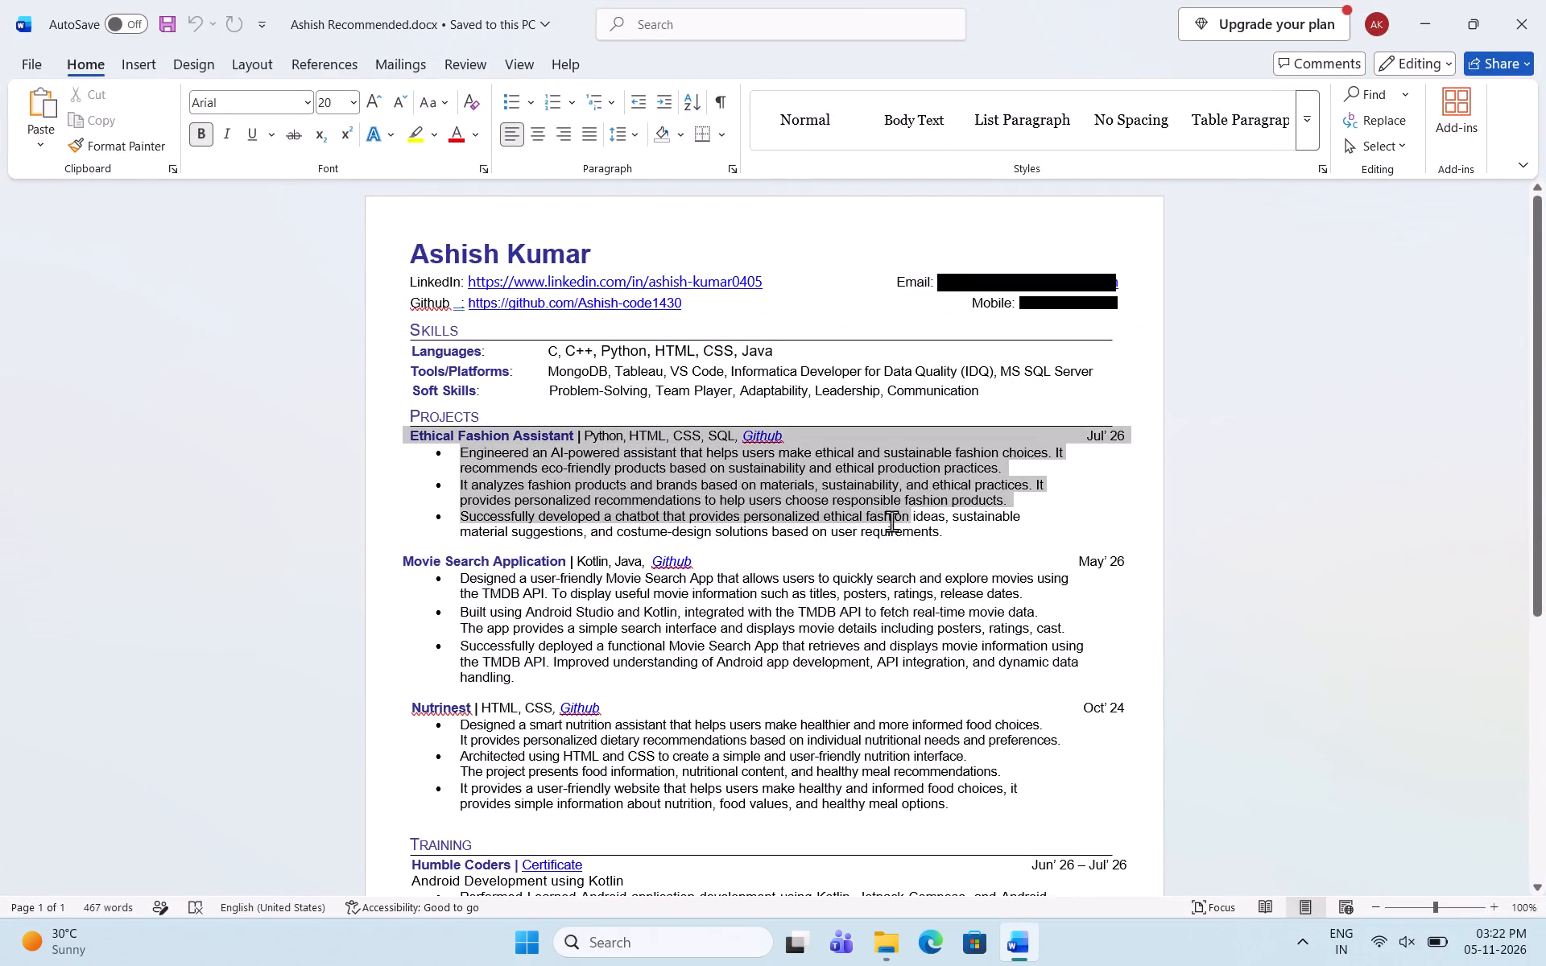
left_click_drag(891, 521, 1035, 538)
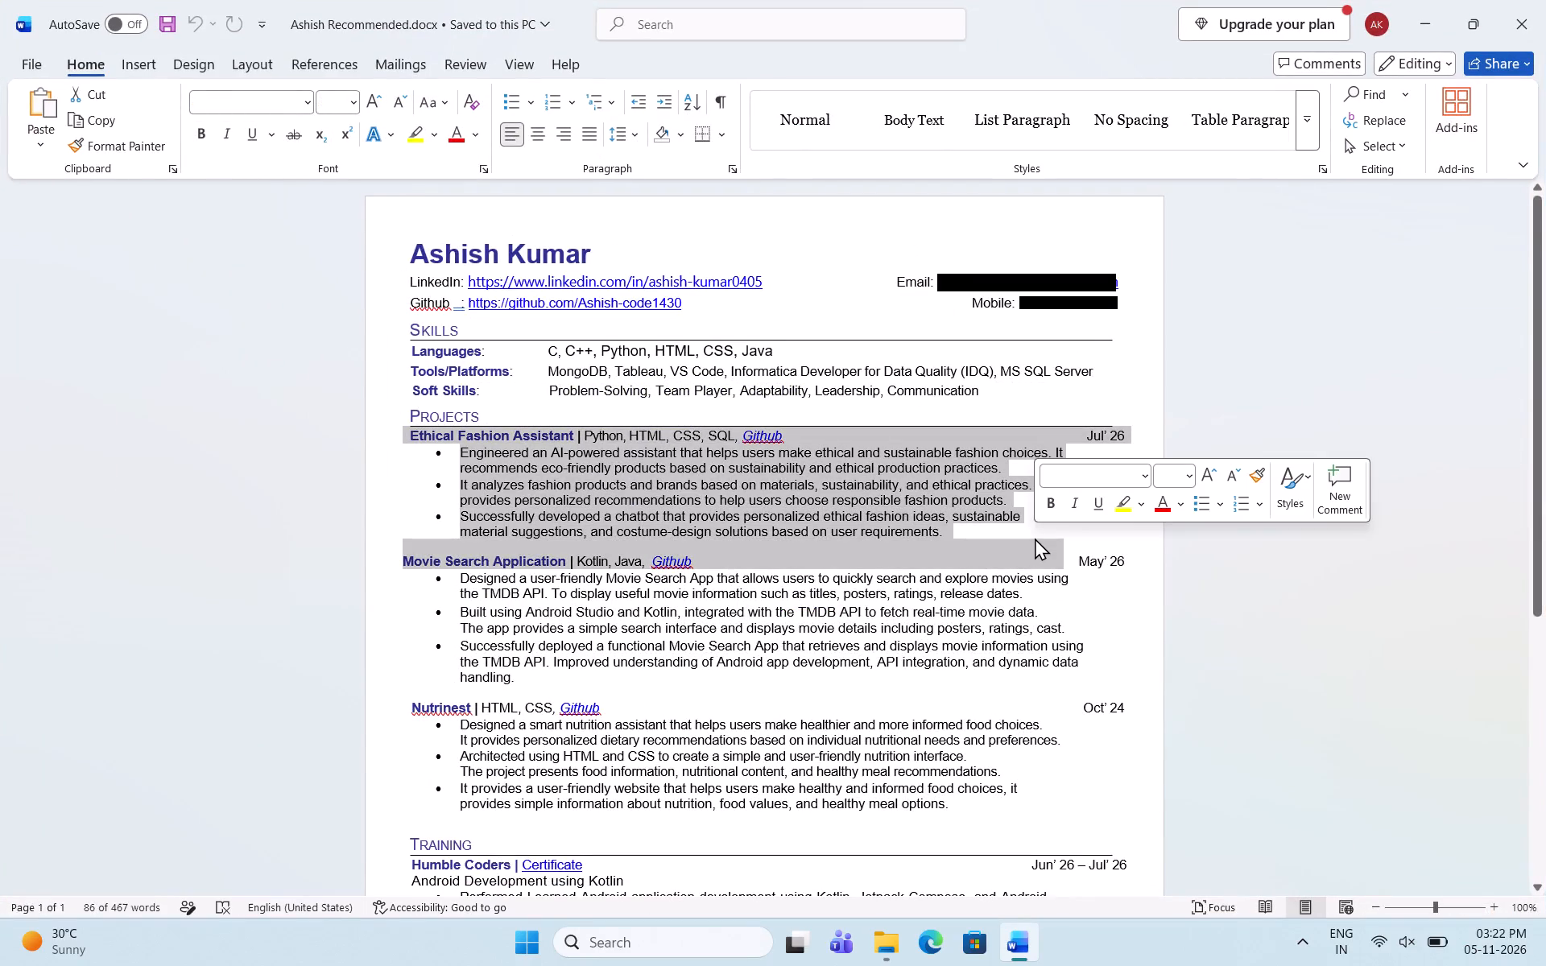
left_click(1249, 574)
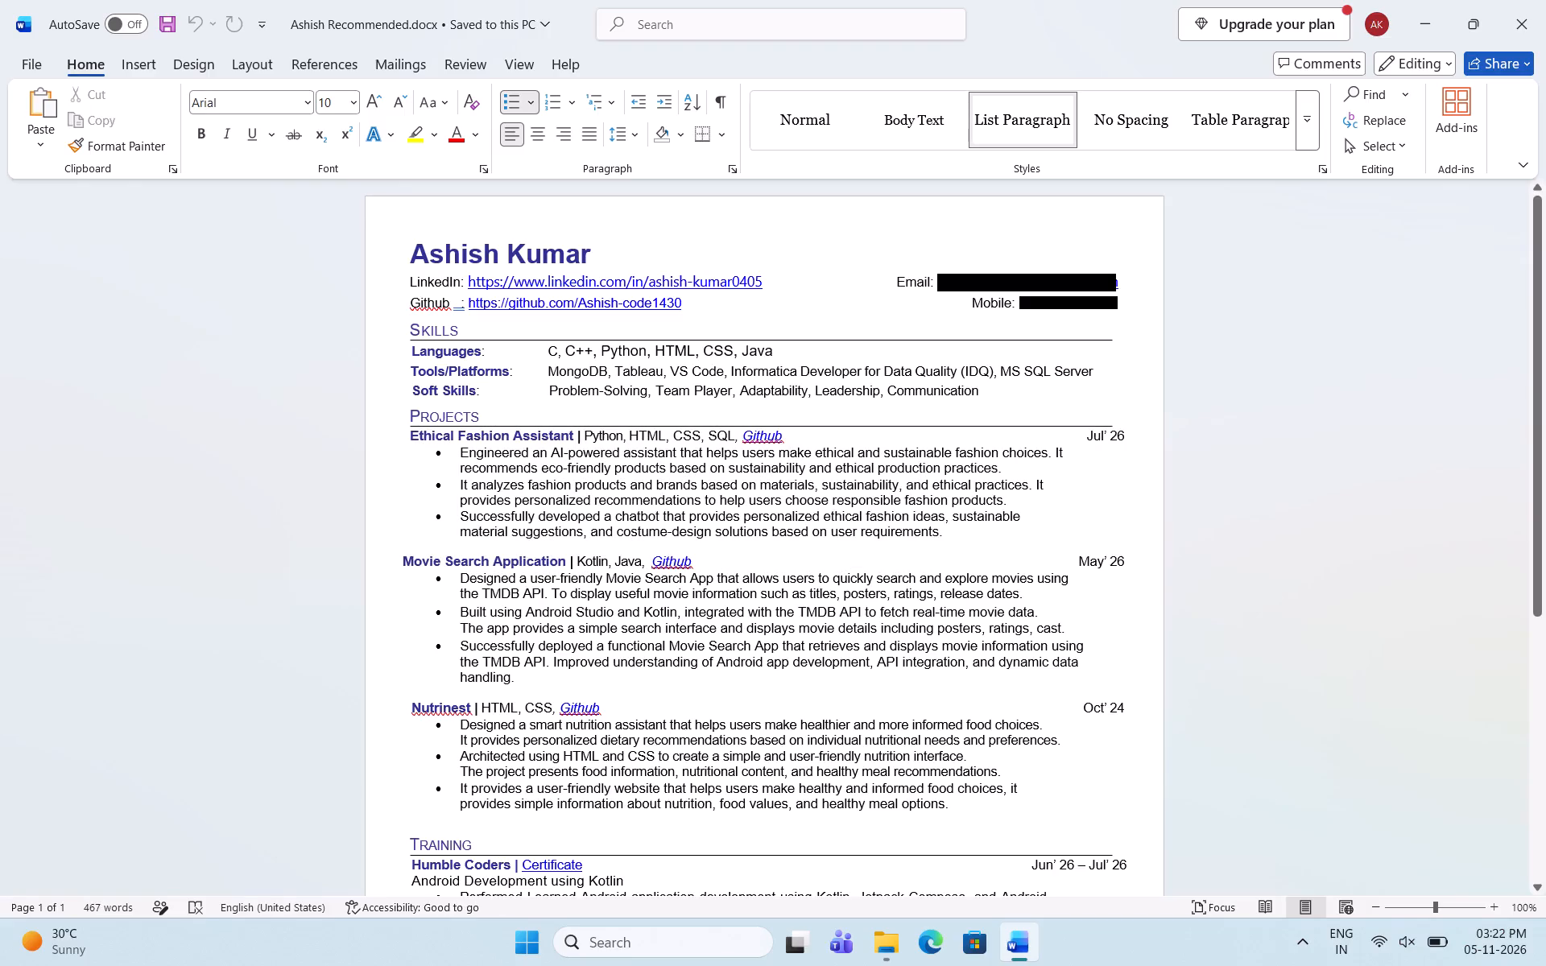
left_click_drag(945, 534, 549, 441)
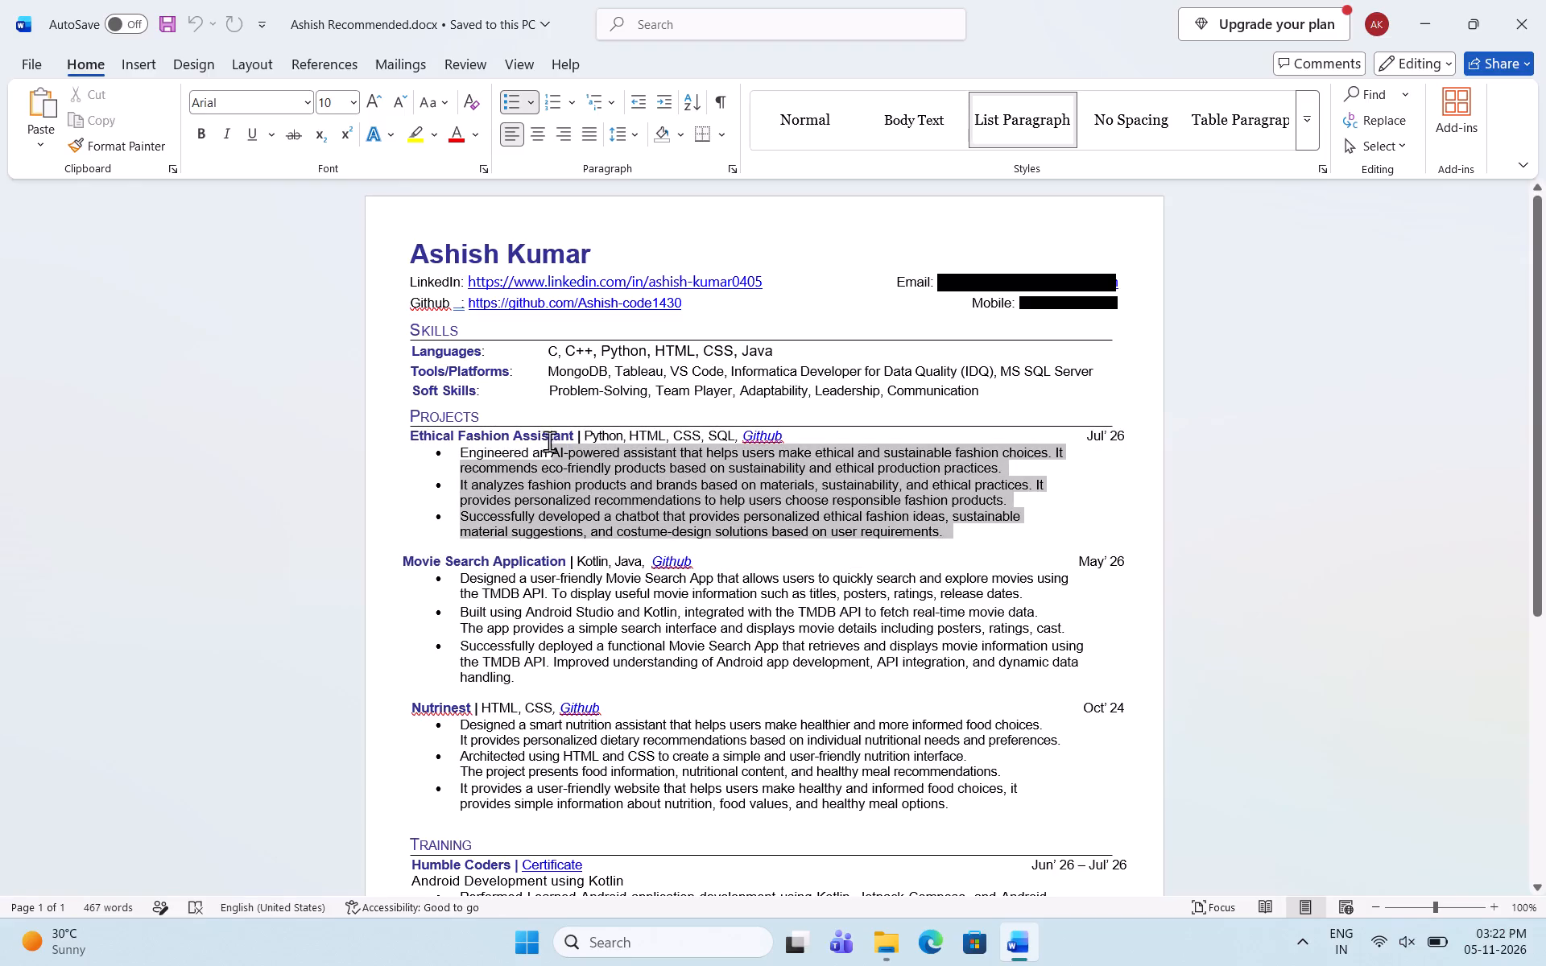
left_click_drag(549, 441, 417, 436)
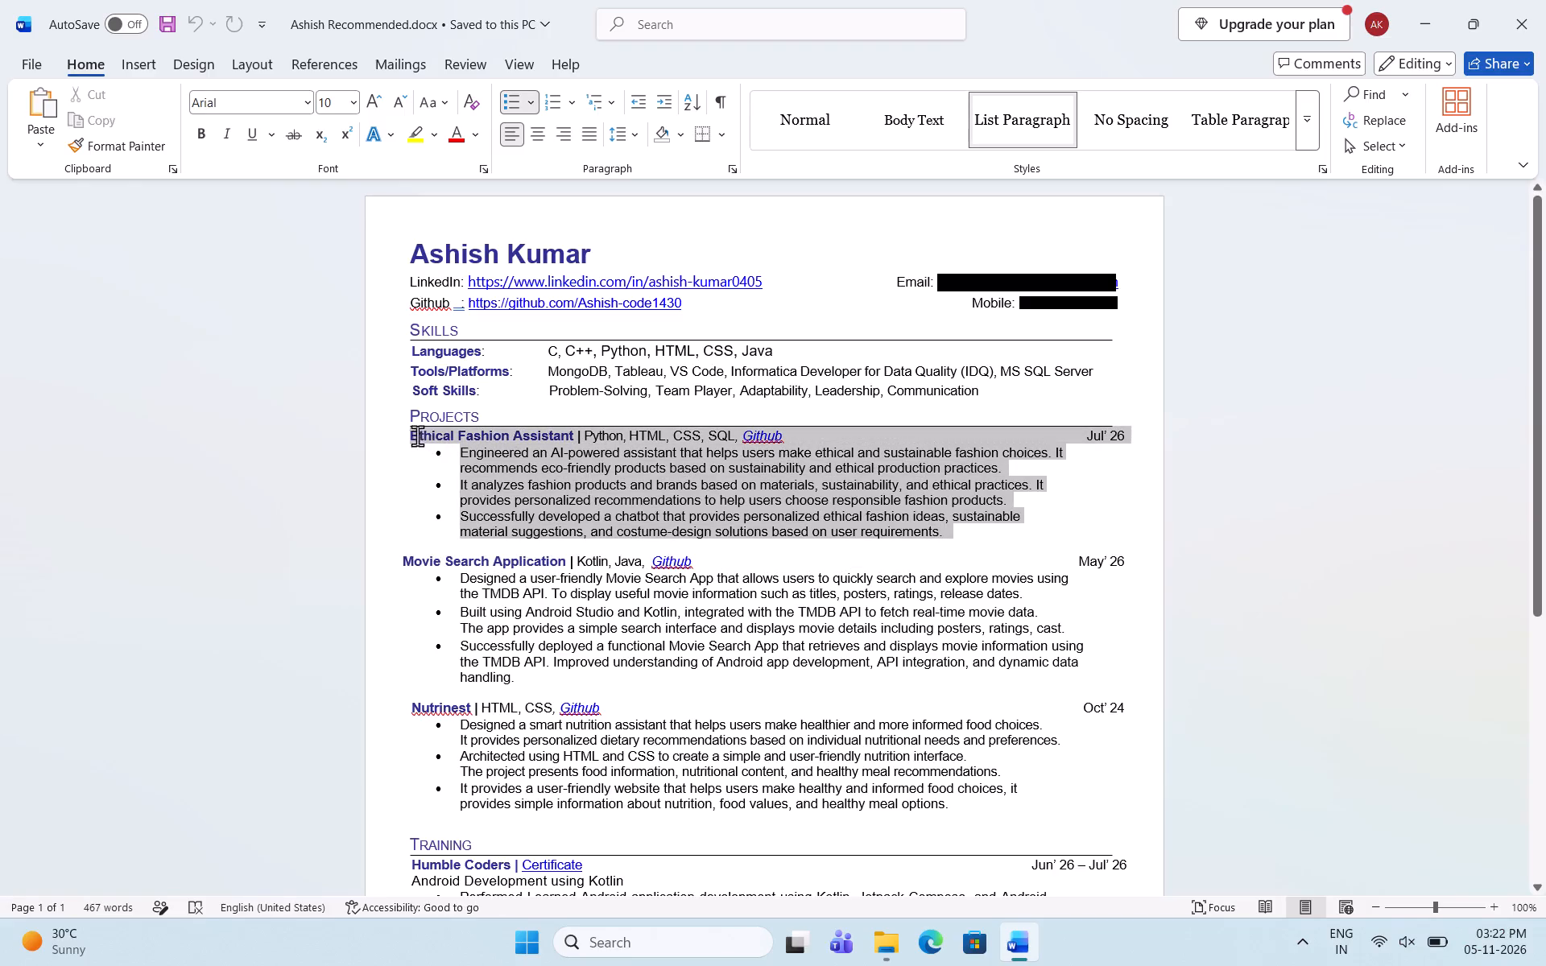
left_click_drag(417, 436, 412, 436)
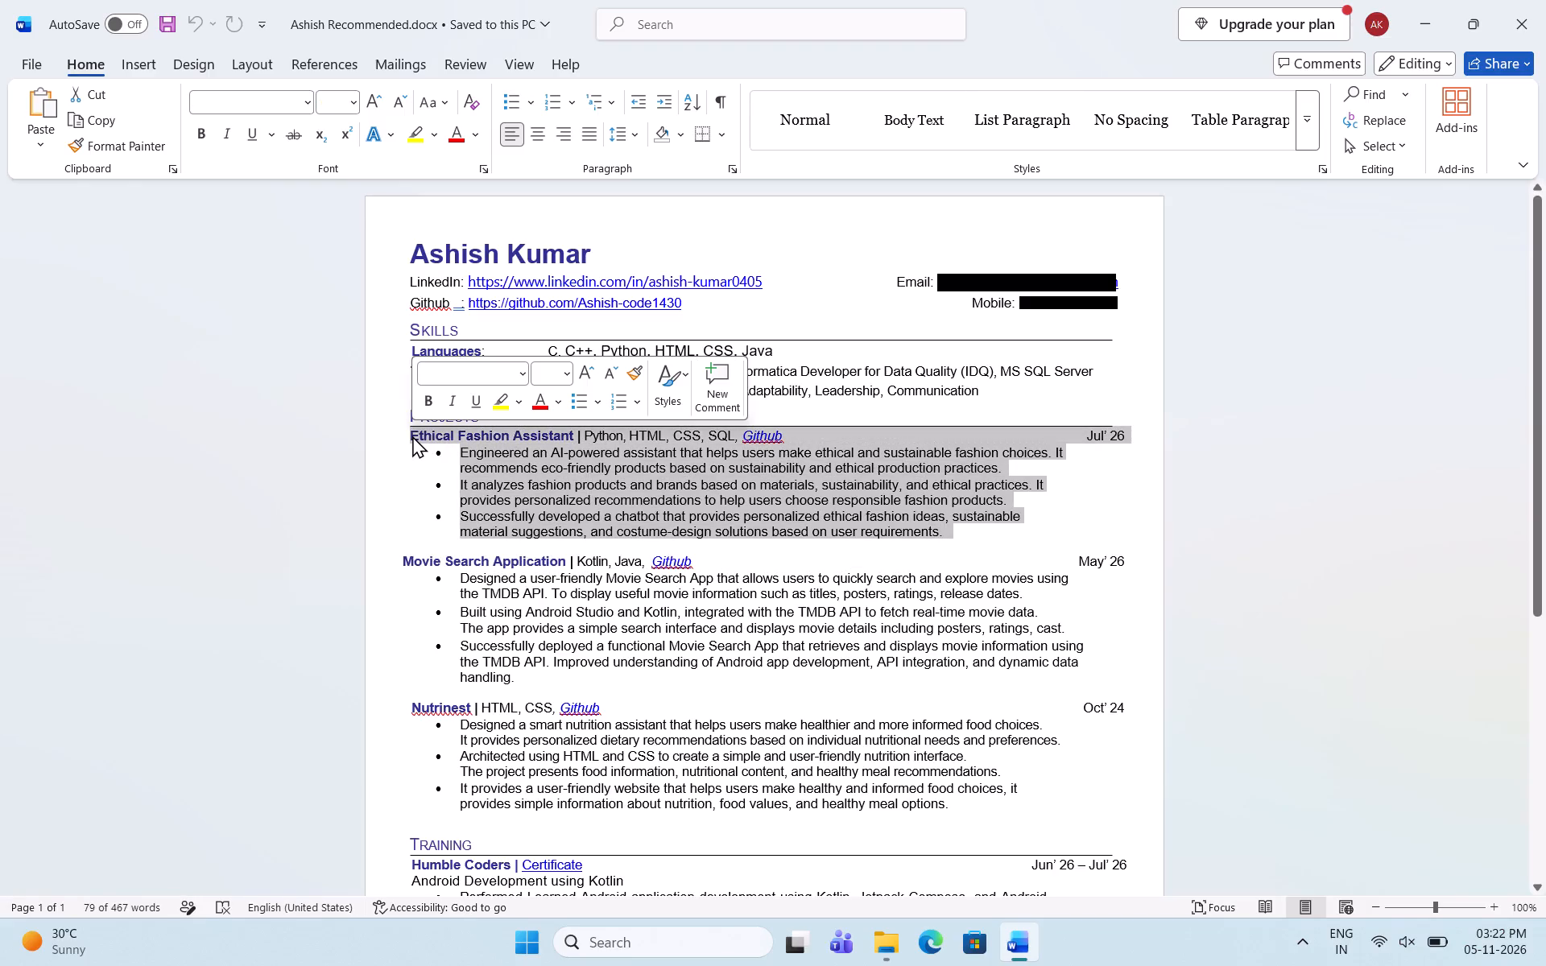
key("ctrl+c")
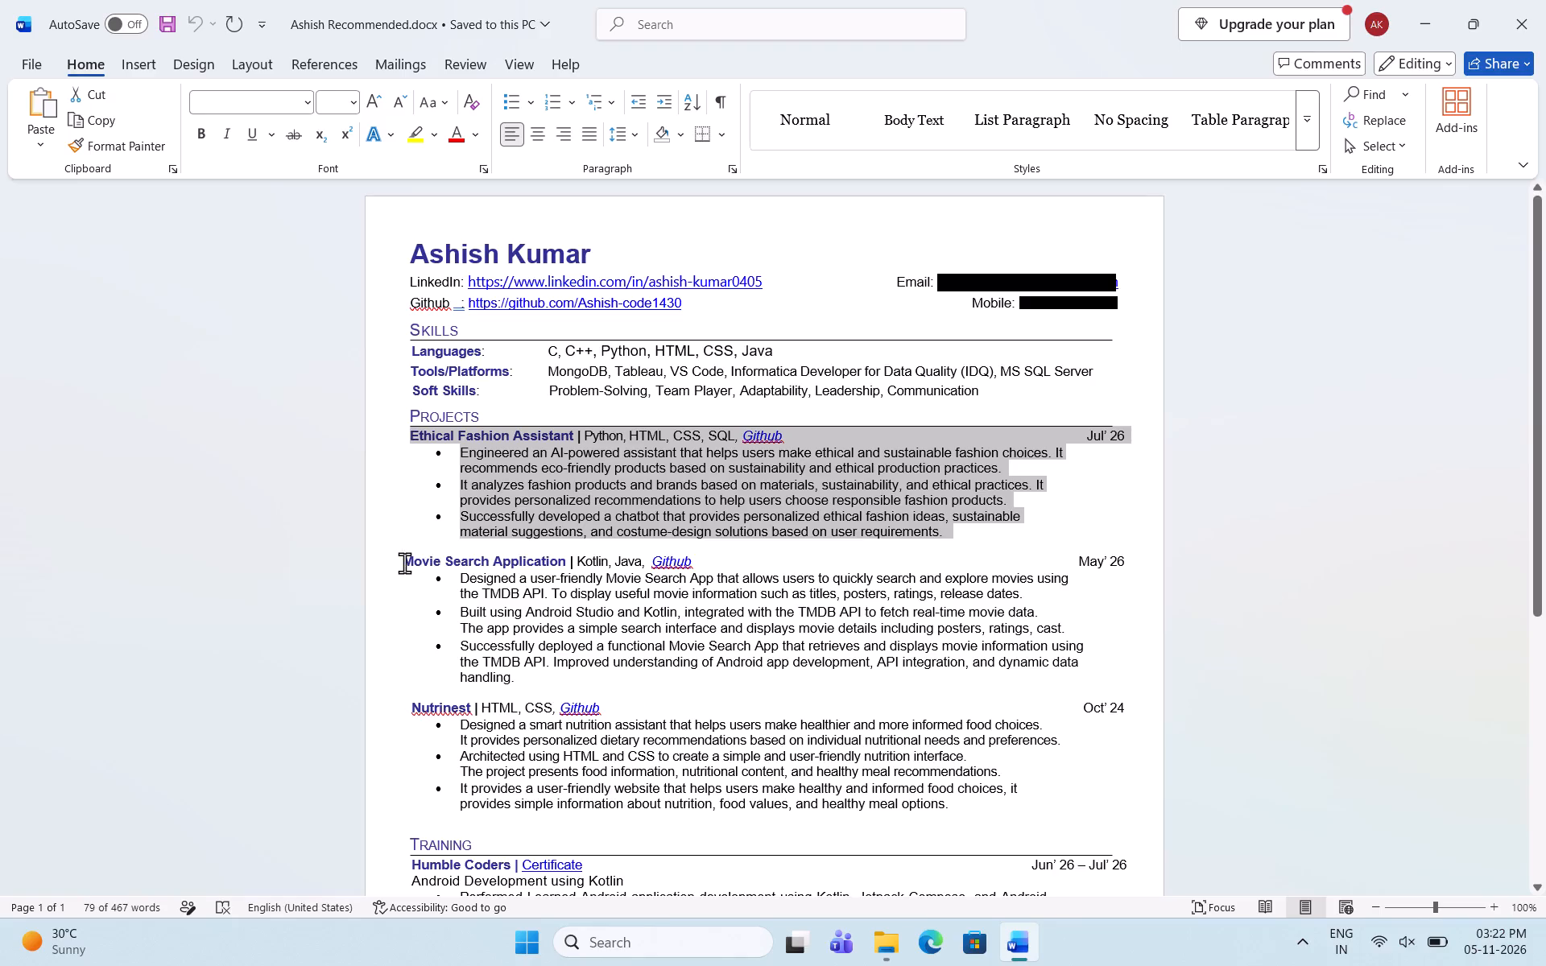
Copy the whole Movie Search Application entry, including its heading and bullets.
left_click_drag(404, 563, 597, 673)
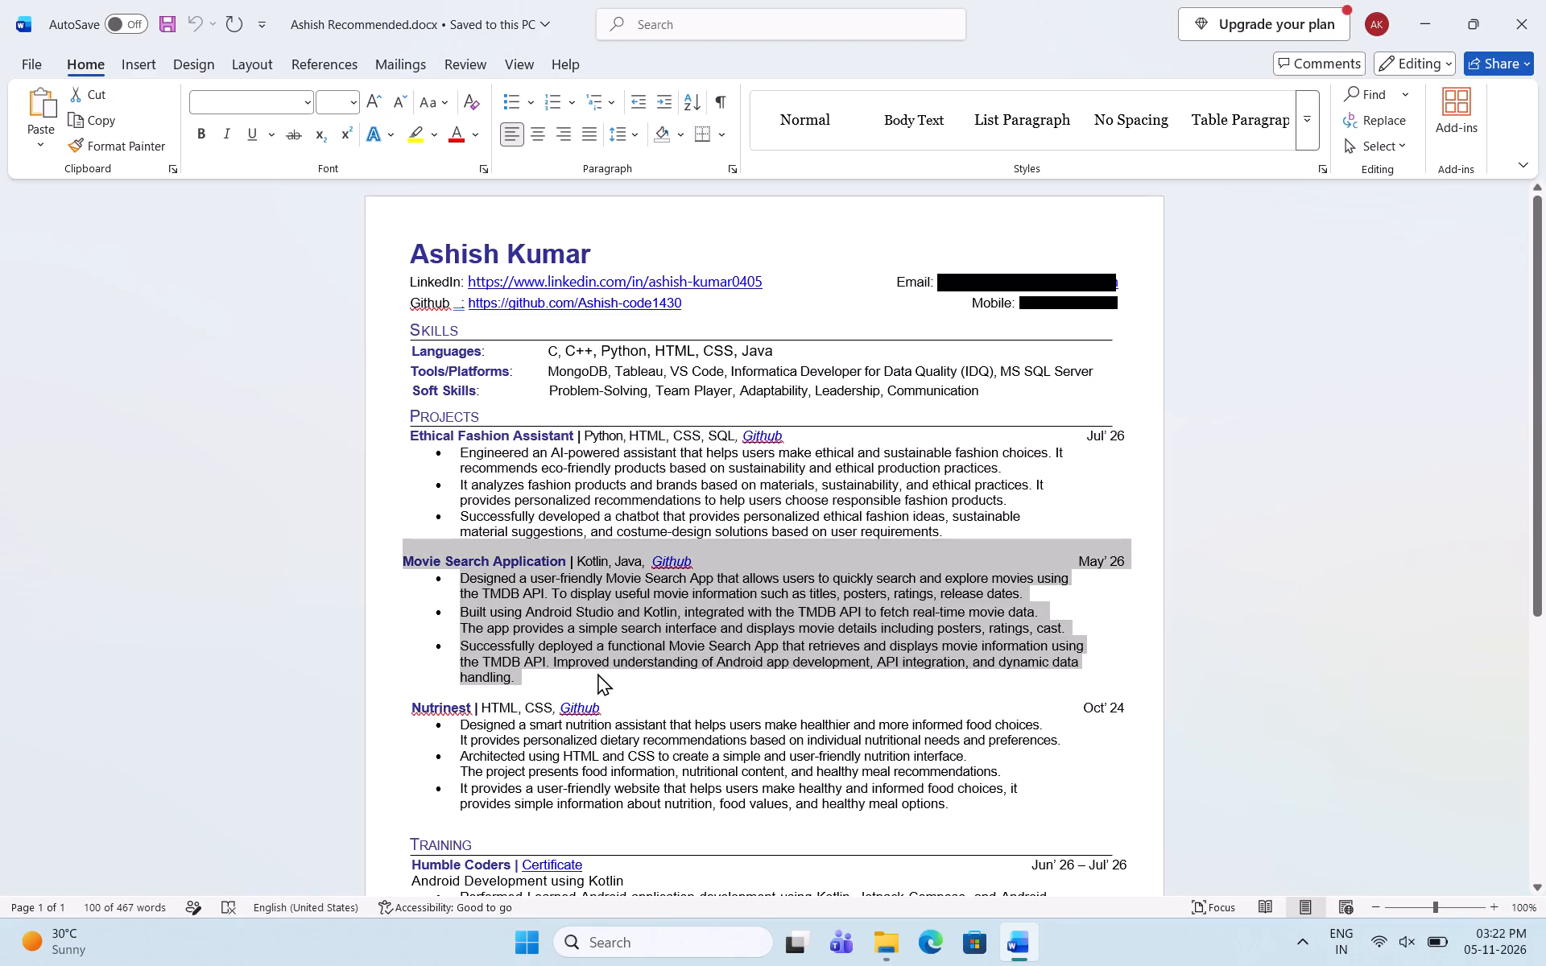
key("ctrl+c")
Replace the Ethical Fashion Assistant entry under Projects with the copied Movie Search Application entry from the clipboard history.
left_click_drag(411, 437, 799, 543)
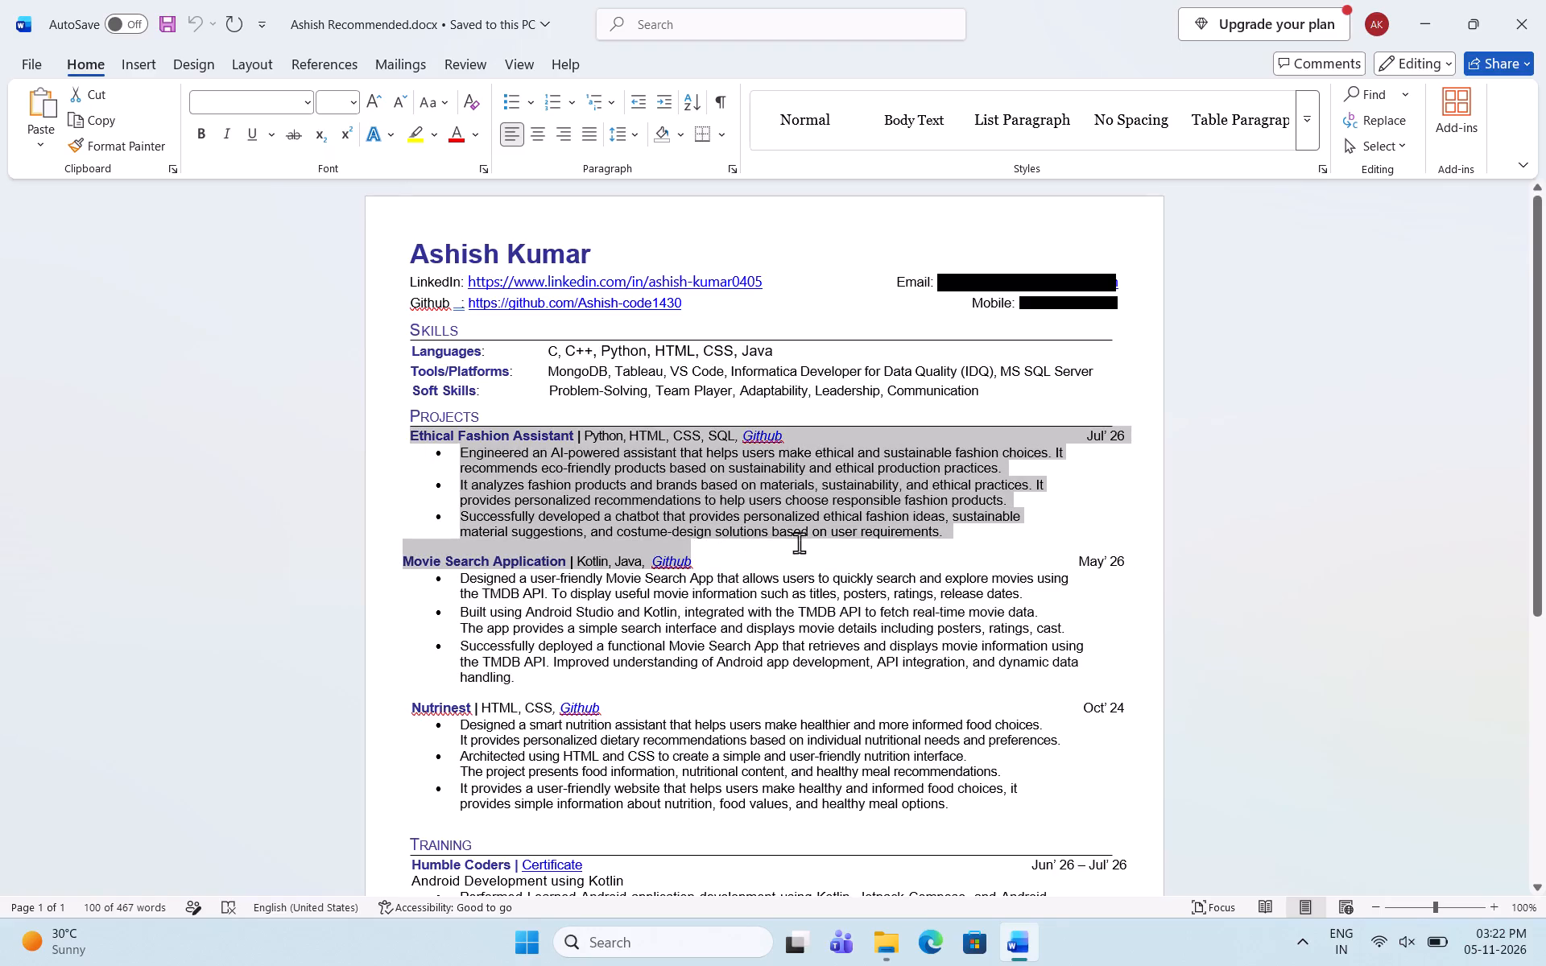
left_click_drag(799, 543, 953, 535)
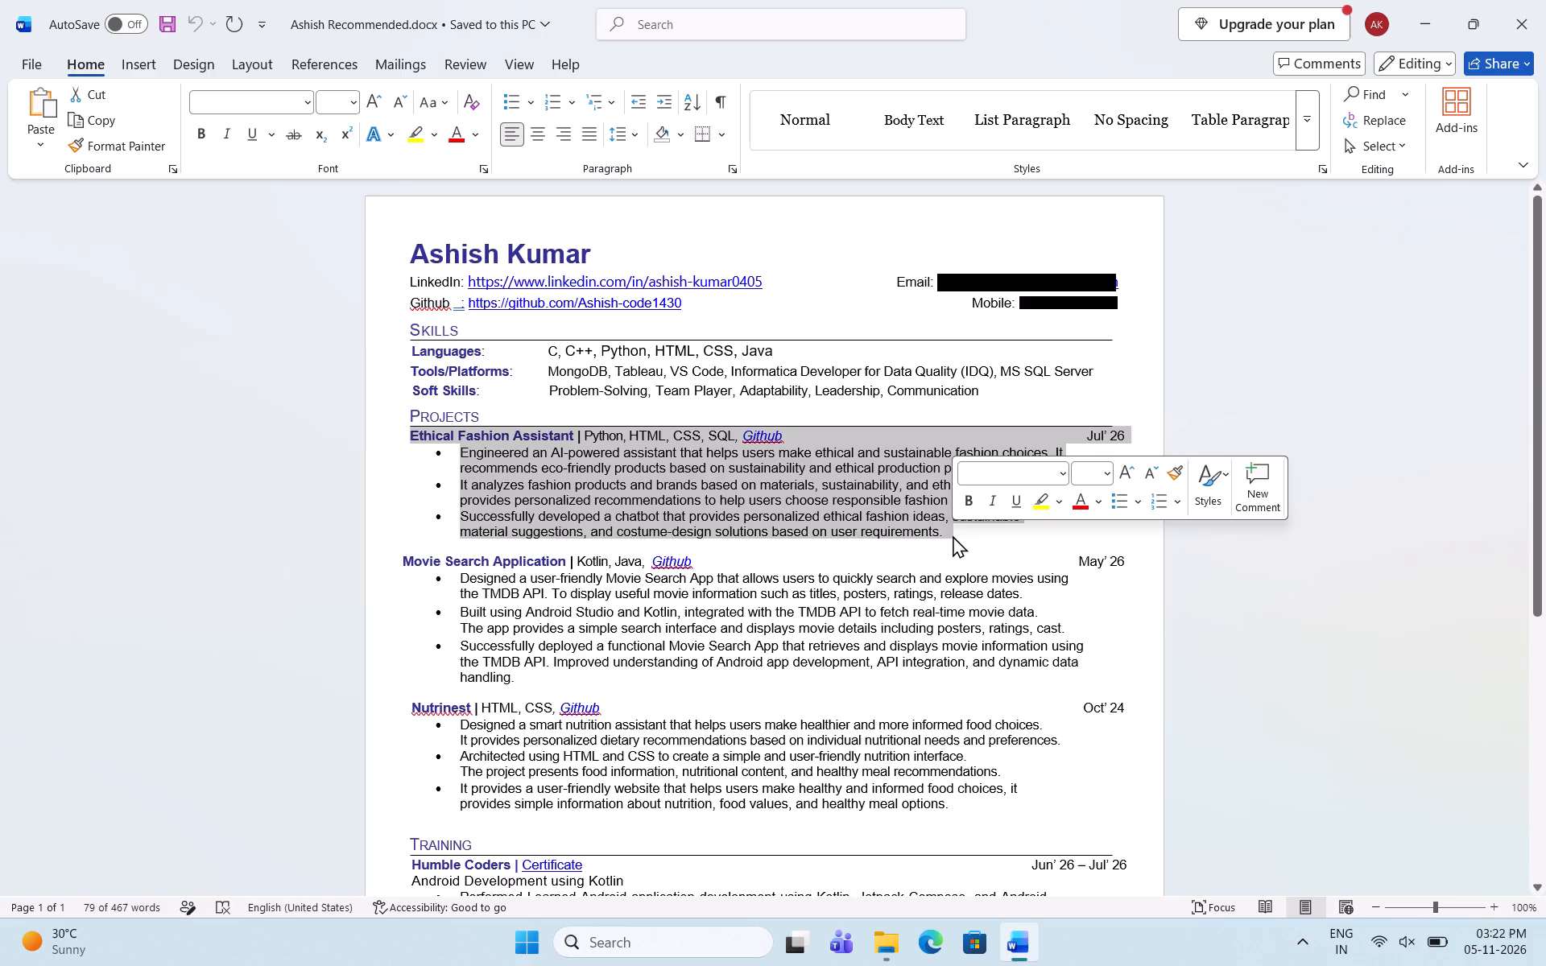
key("BackSpace")
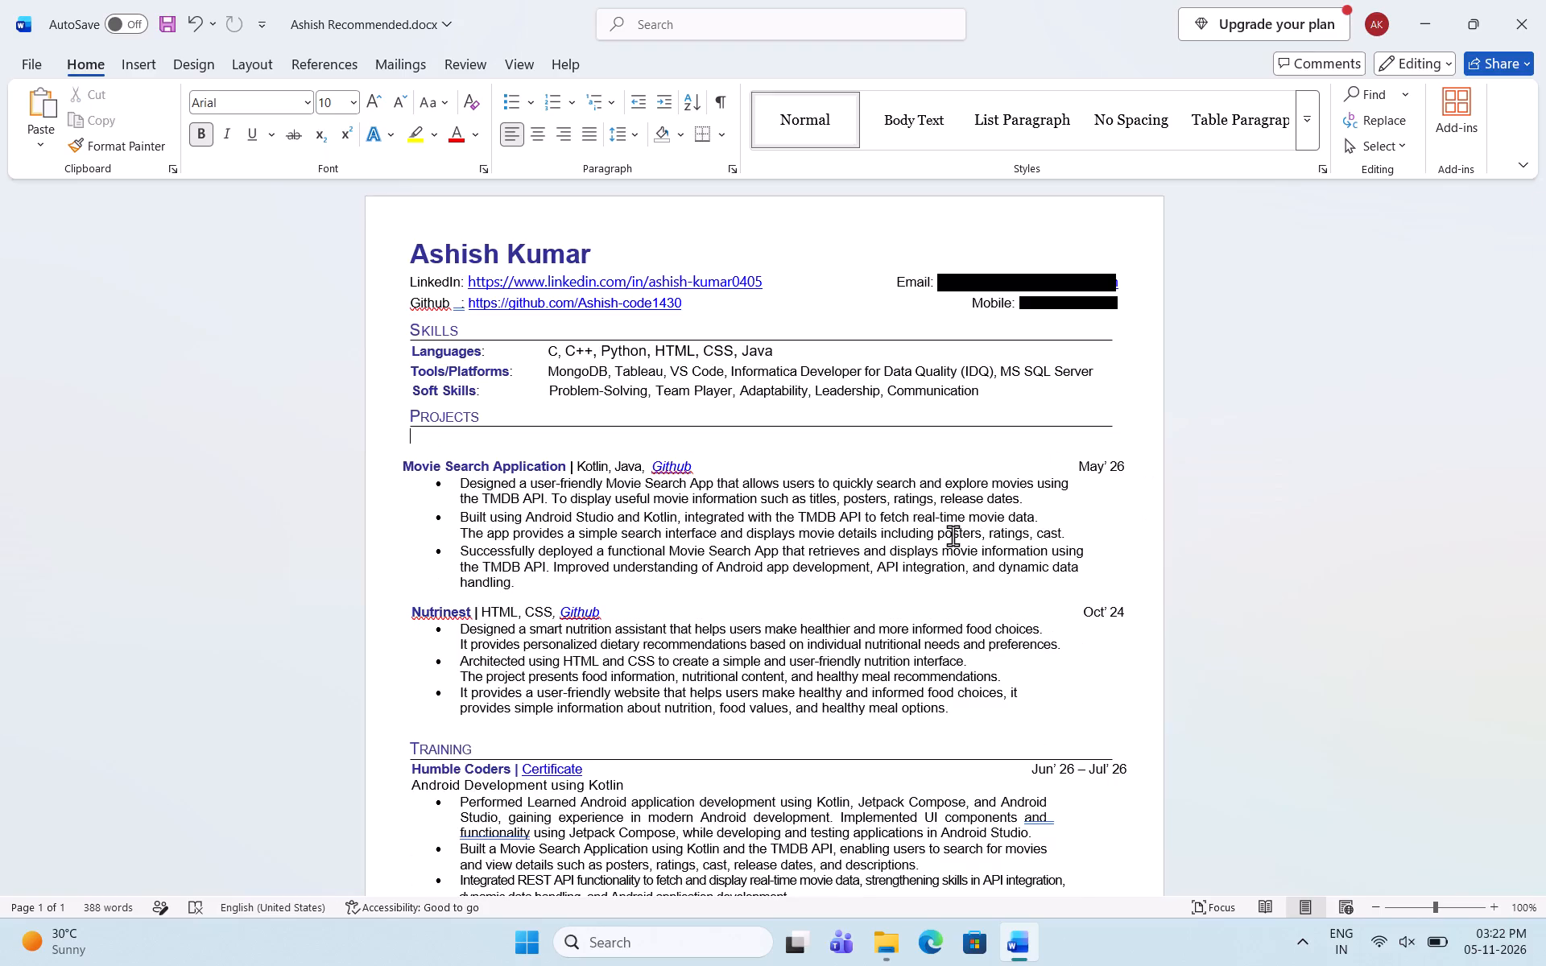
key("super+v")
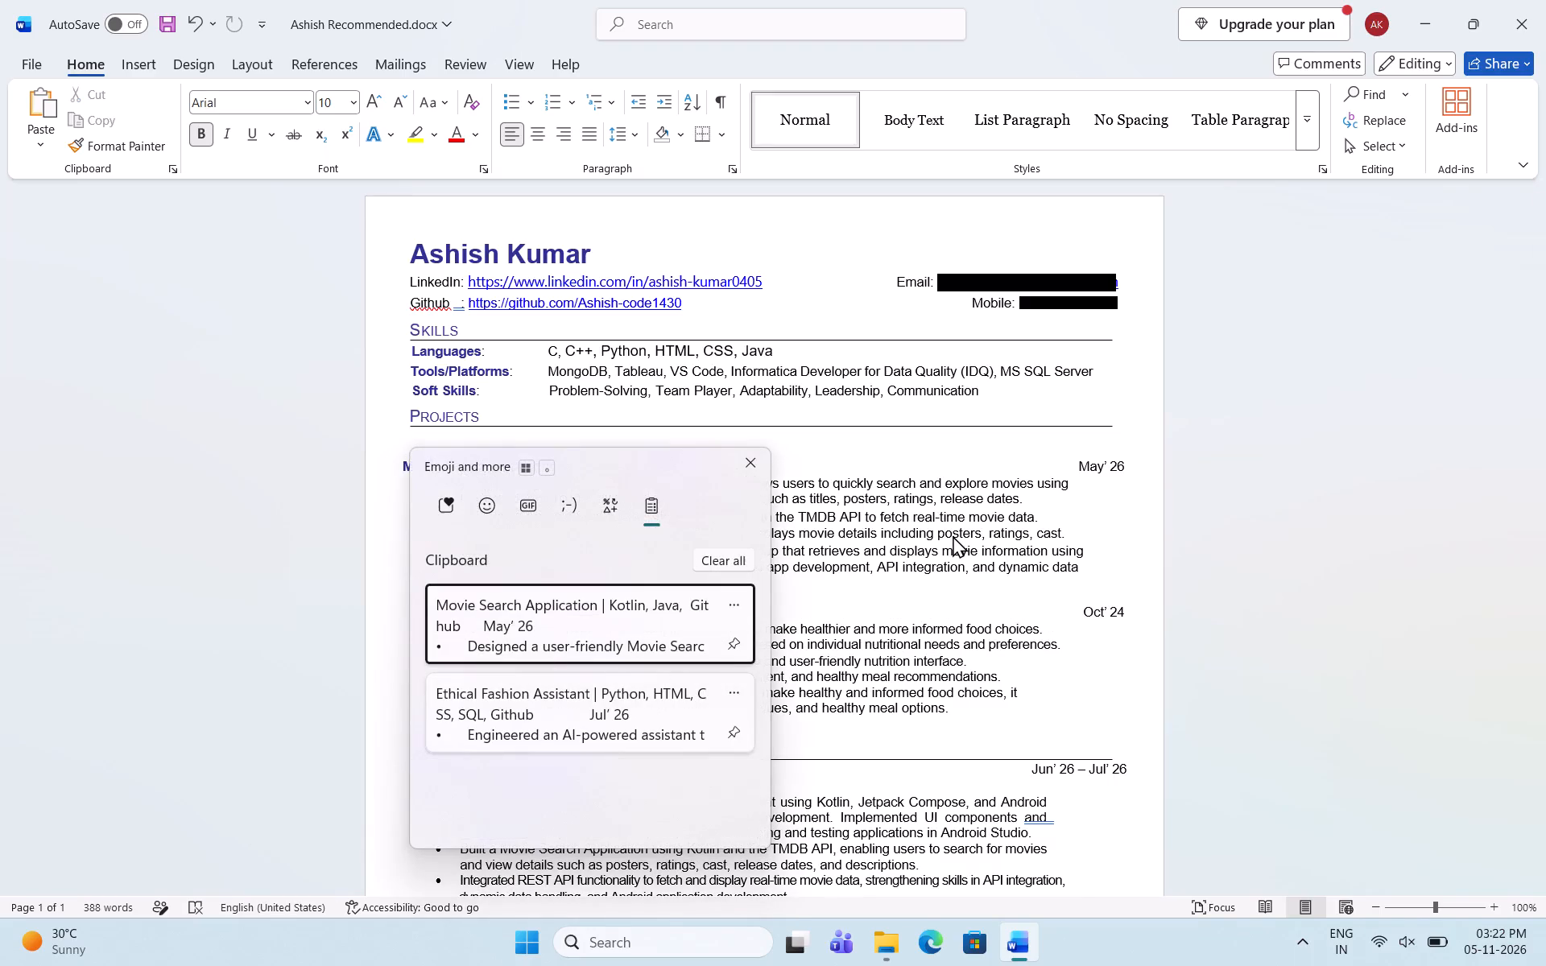
left_click(602, 621)
key("ctrl+v")
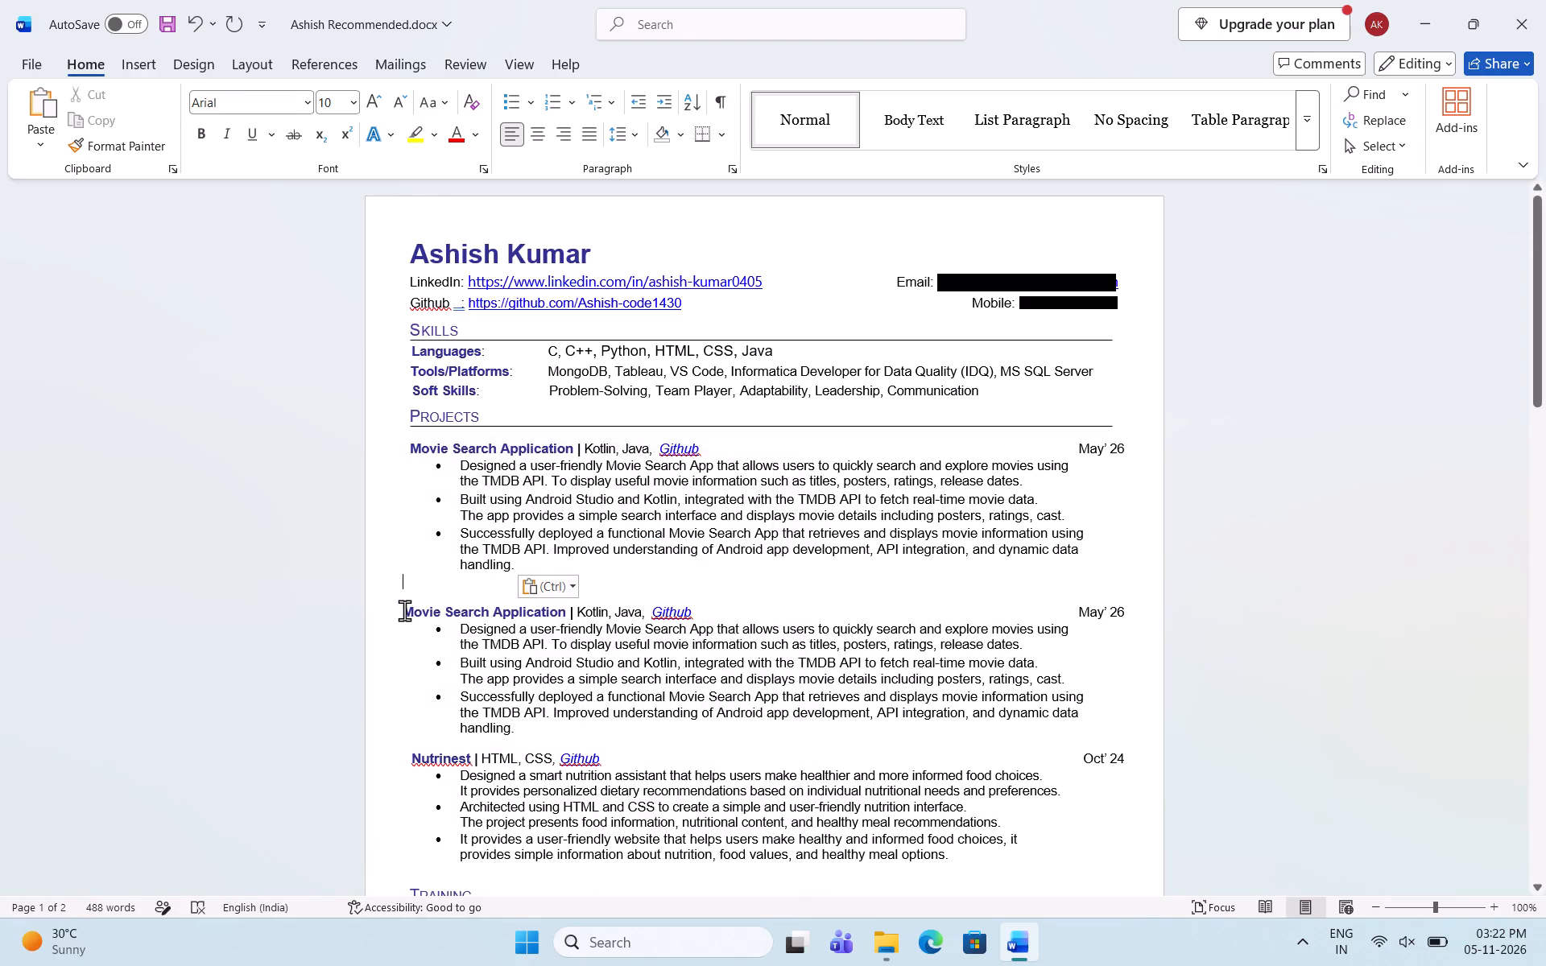
Delete the original, second Movie Search Application entry above Nutrinest.
left_click_drag(404, 610, 541, 740)
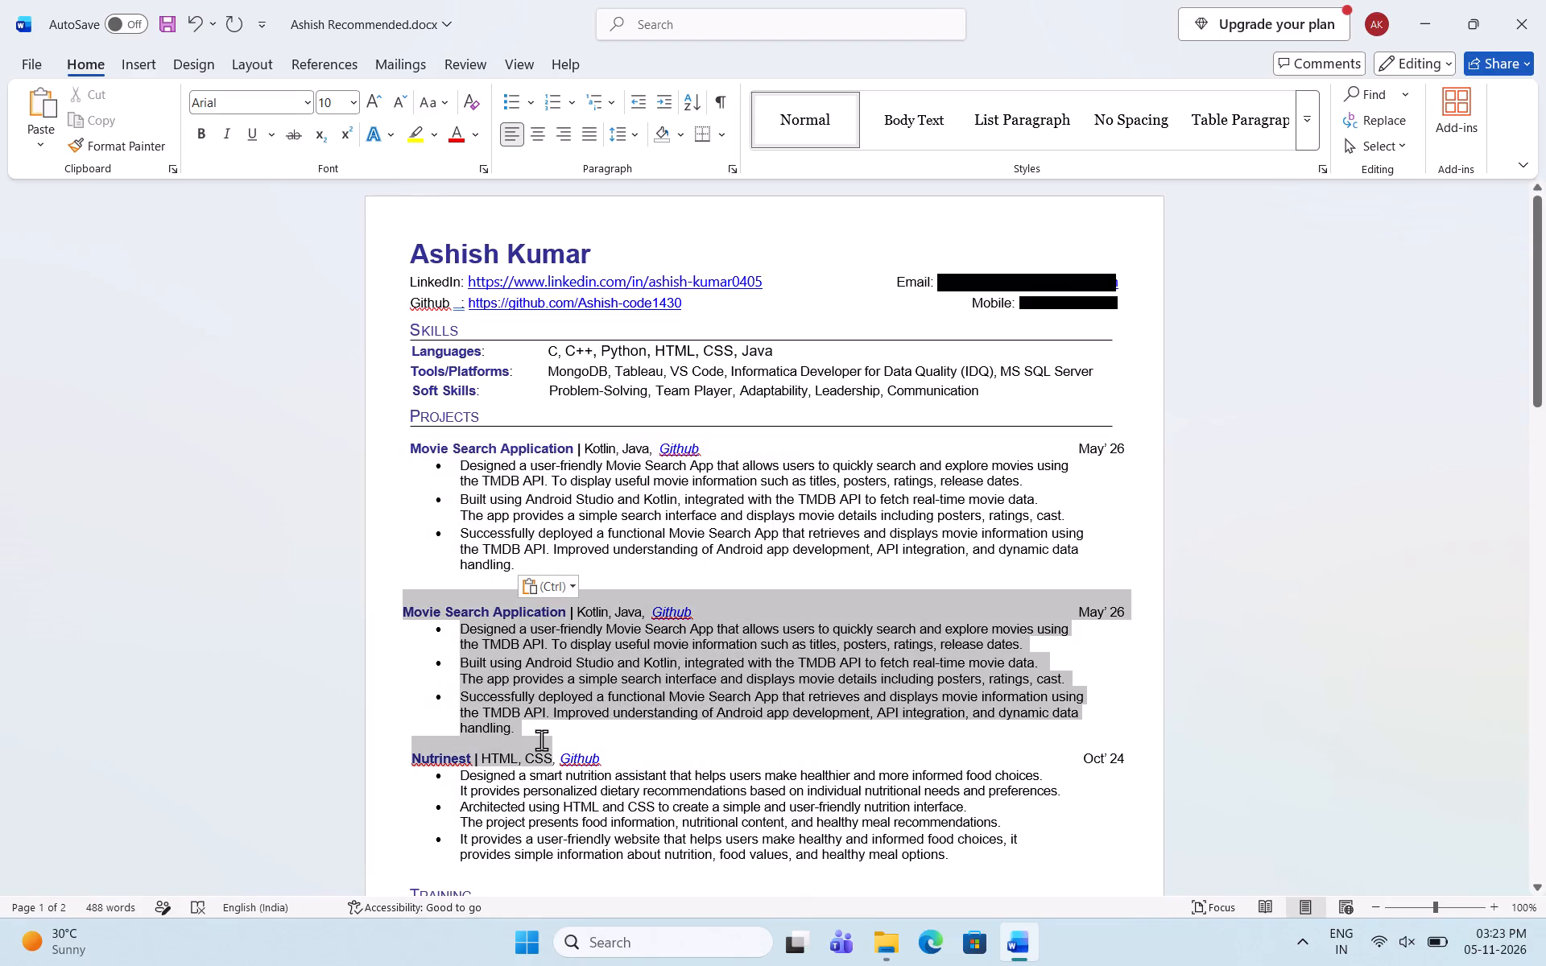
left_click_drag(541, 740, 535, 728)
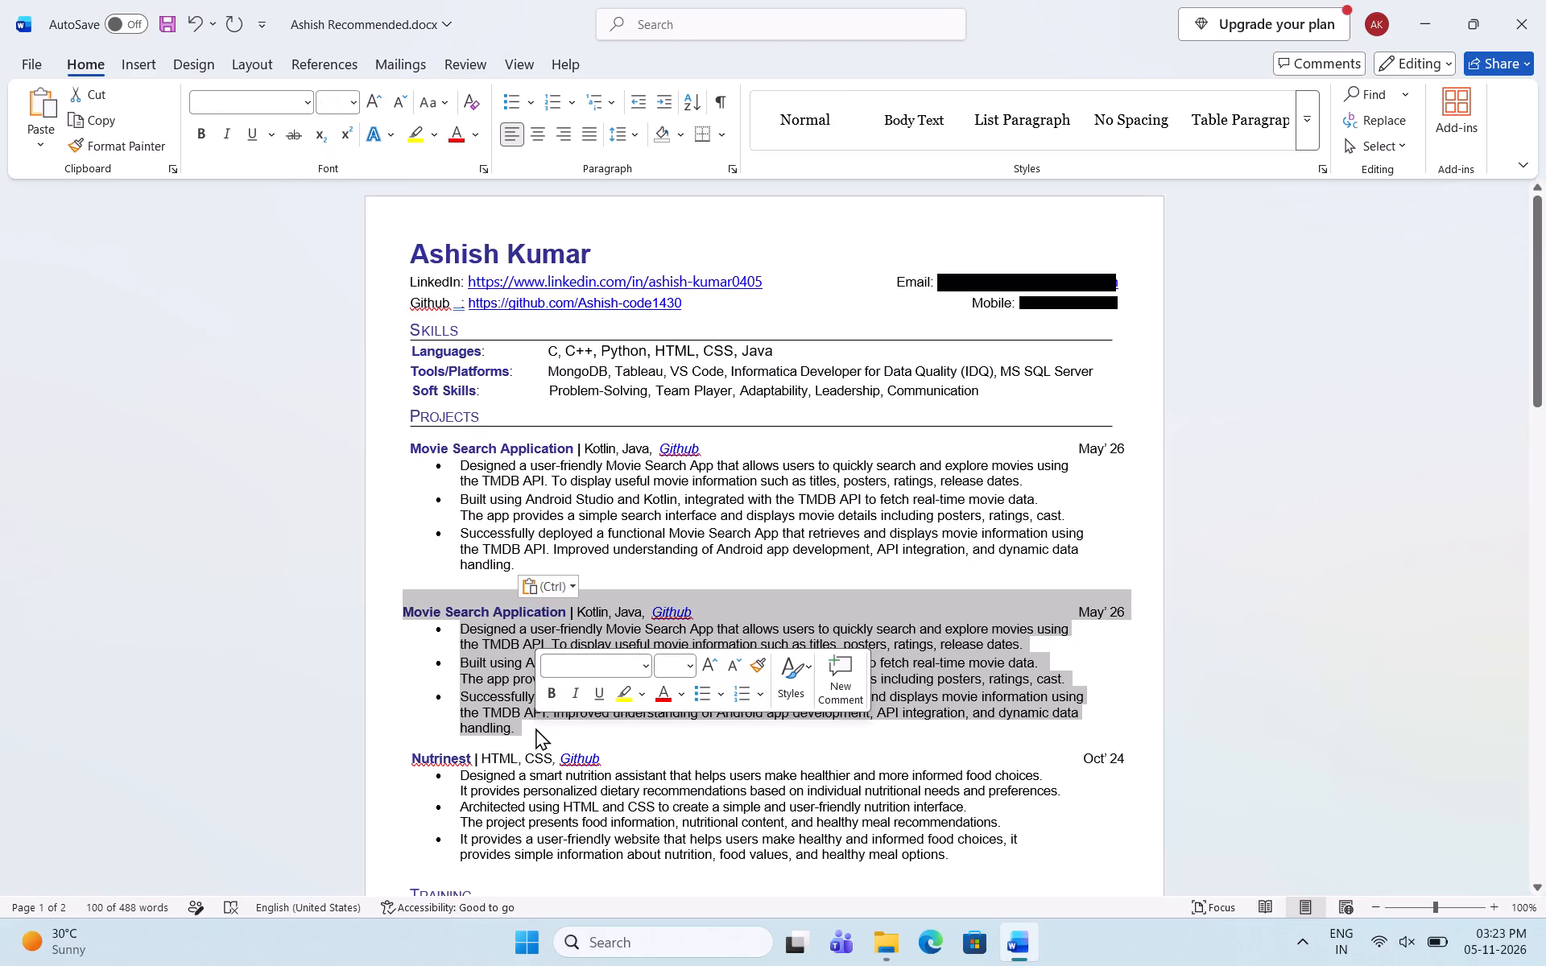
key("BackSpace")
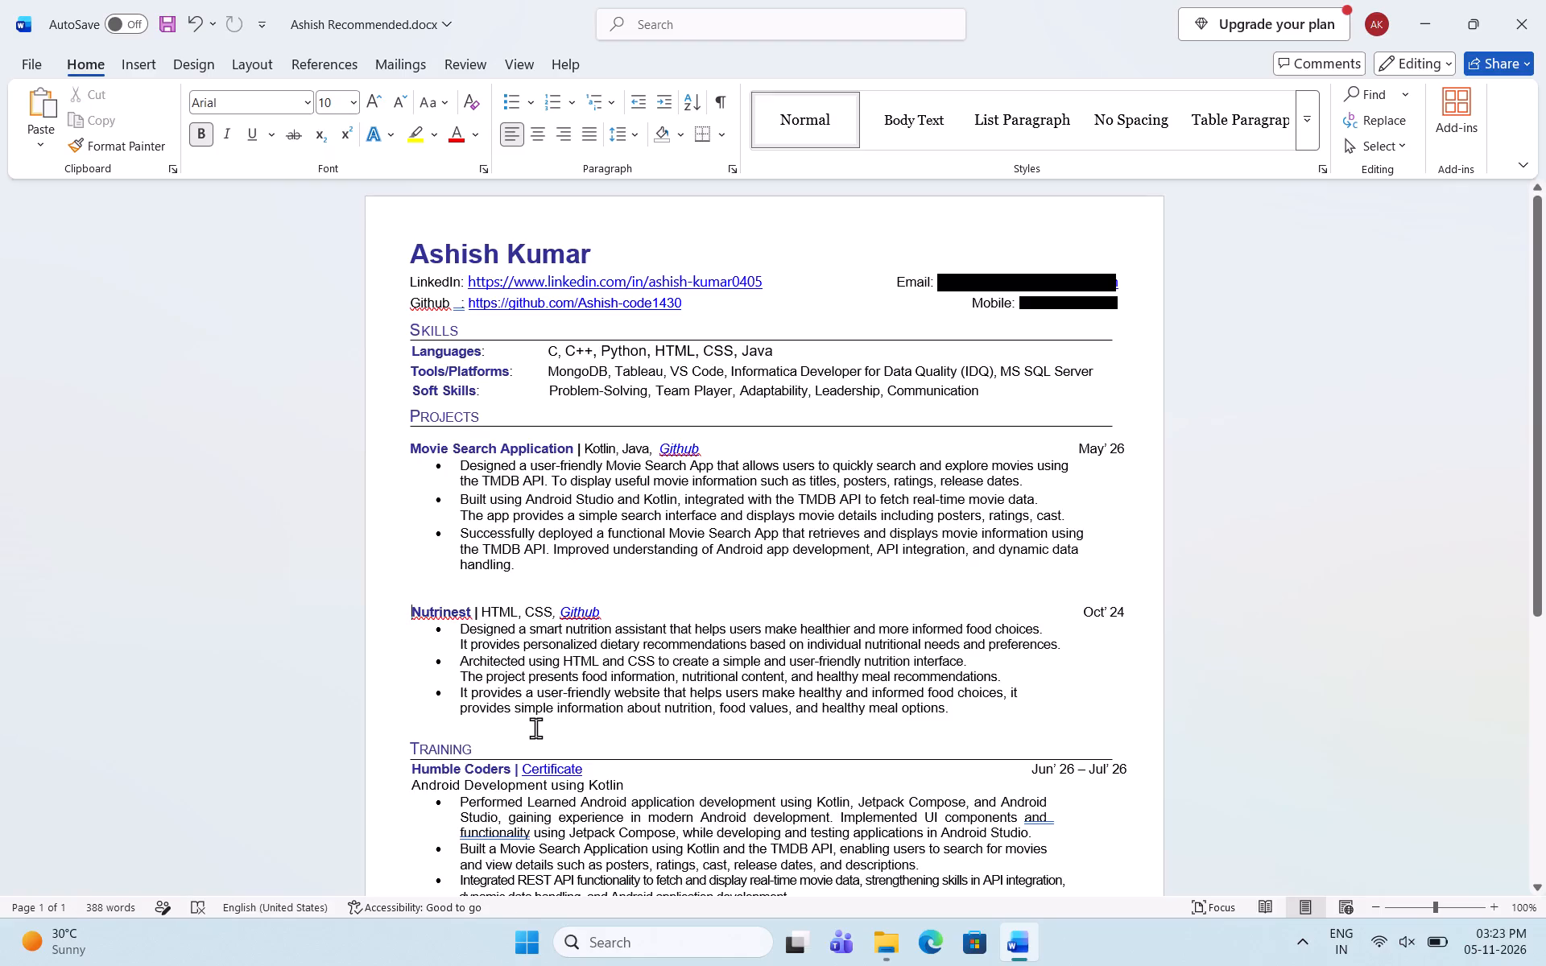
Remove the extra blank line above the Nutrinest heading and the heading's indent, undoing its merge into the preceding bullet.
key("Return")
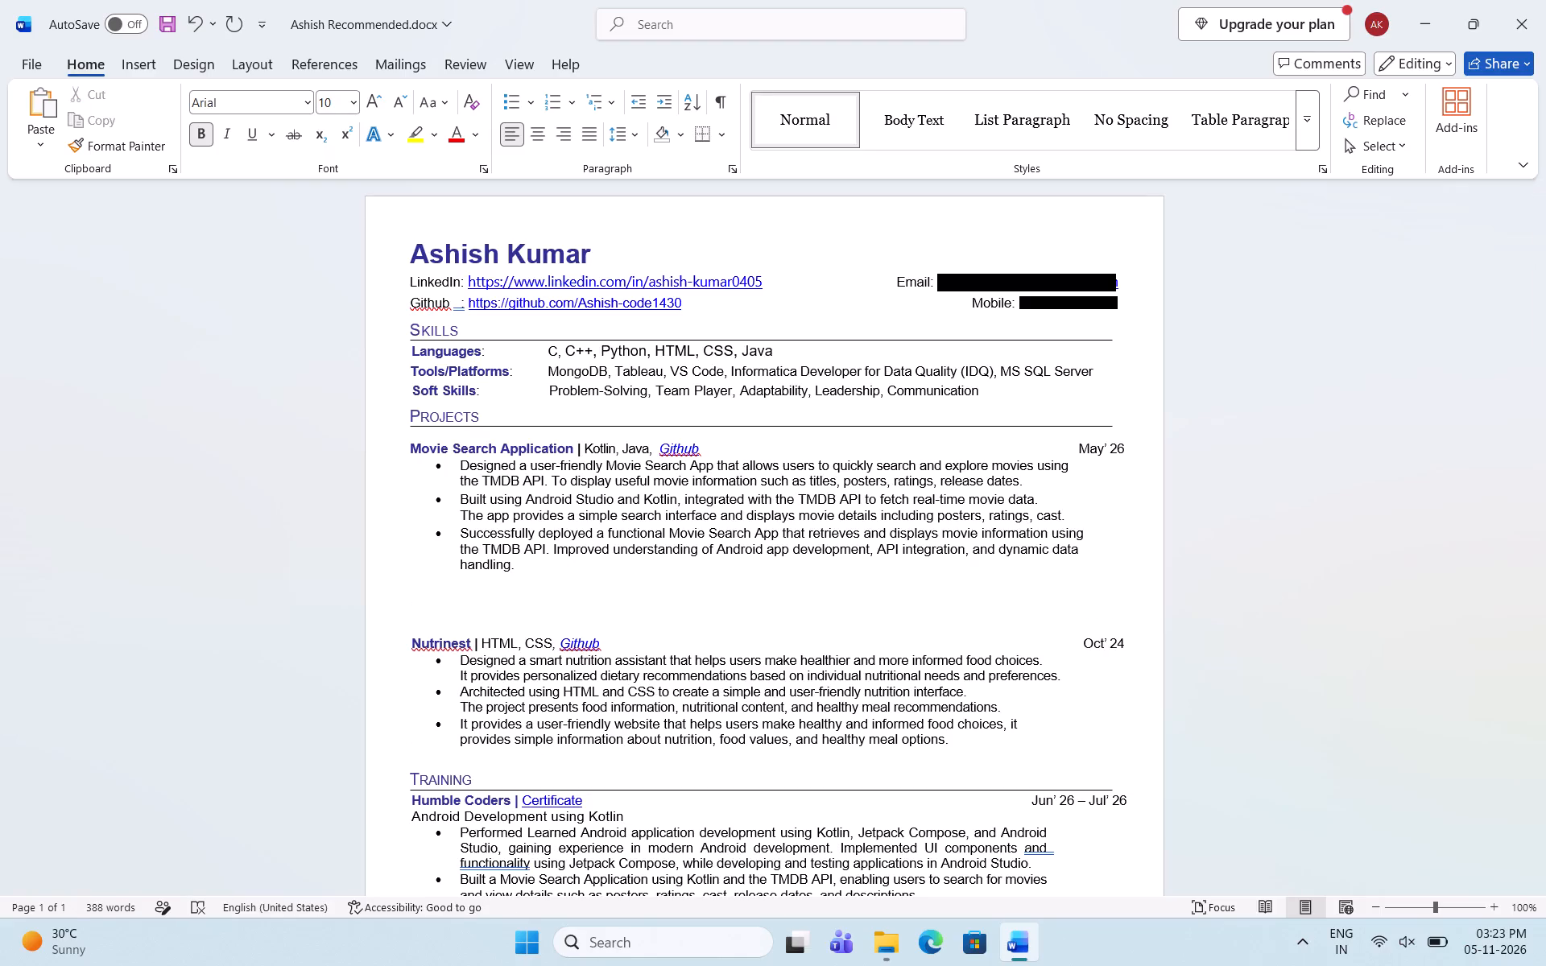
key("BackSpace")
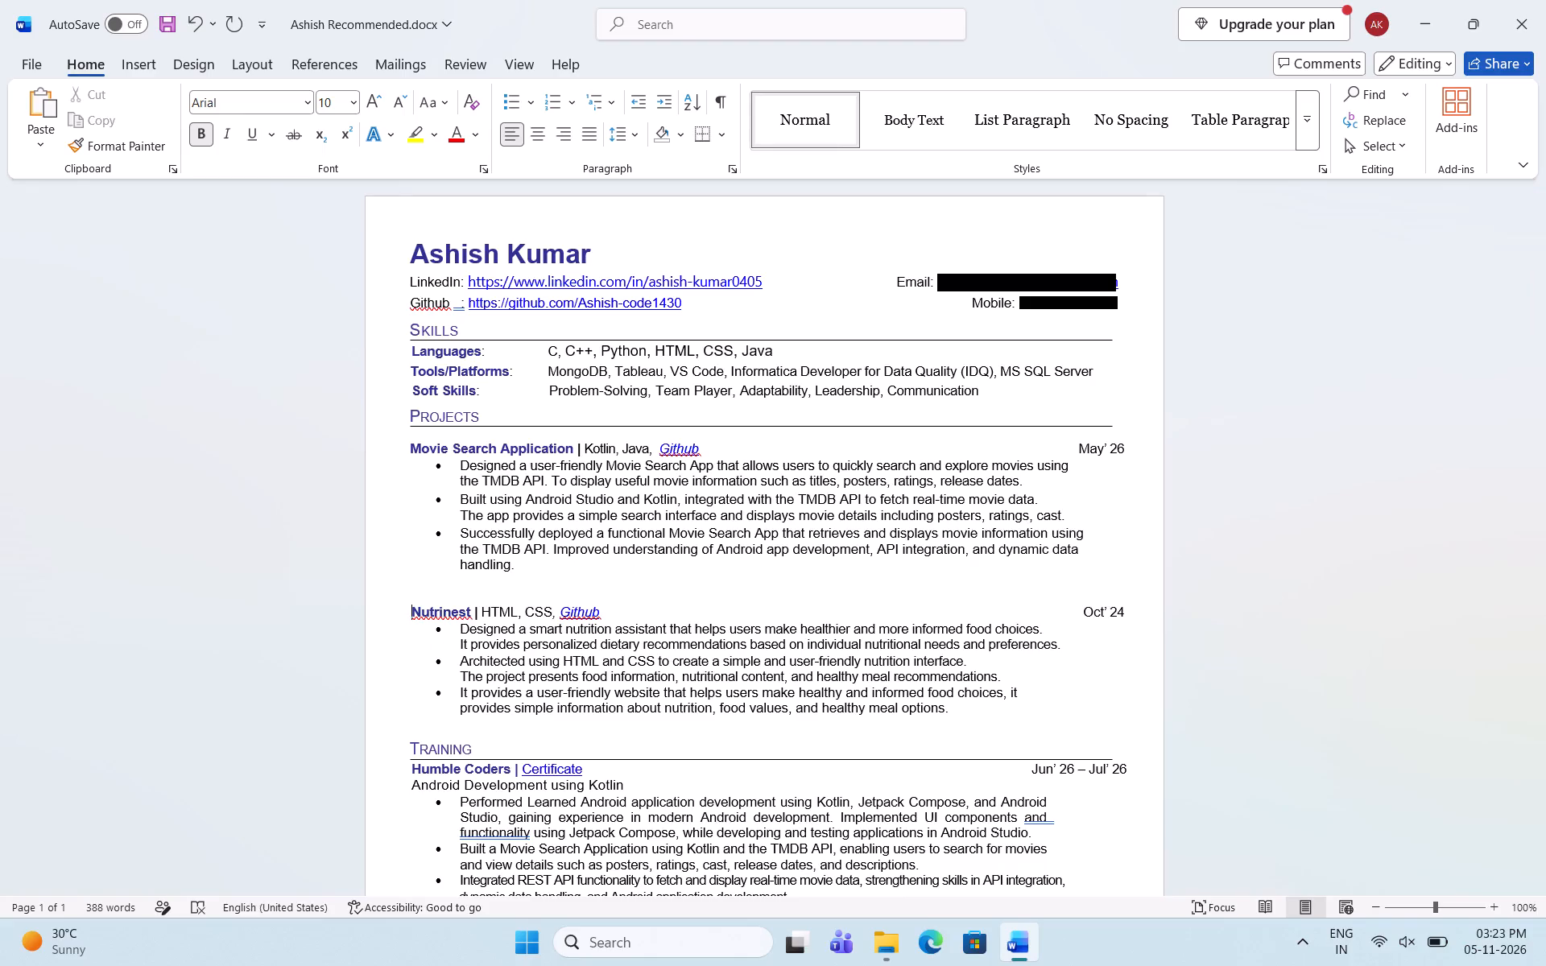
key("BackSpace")
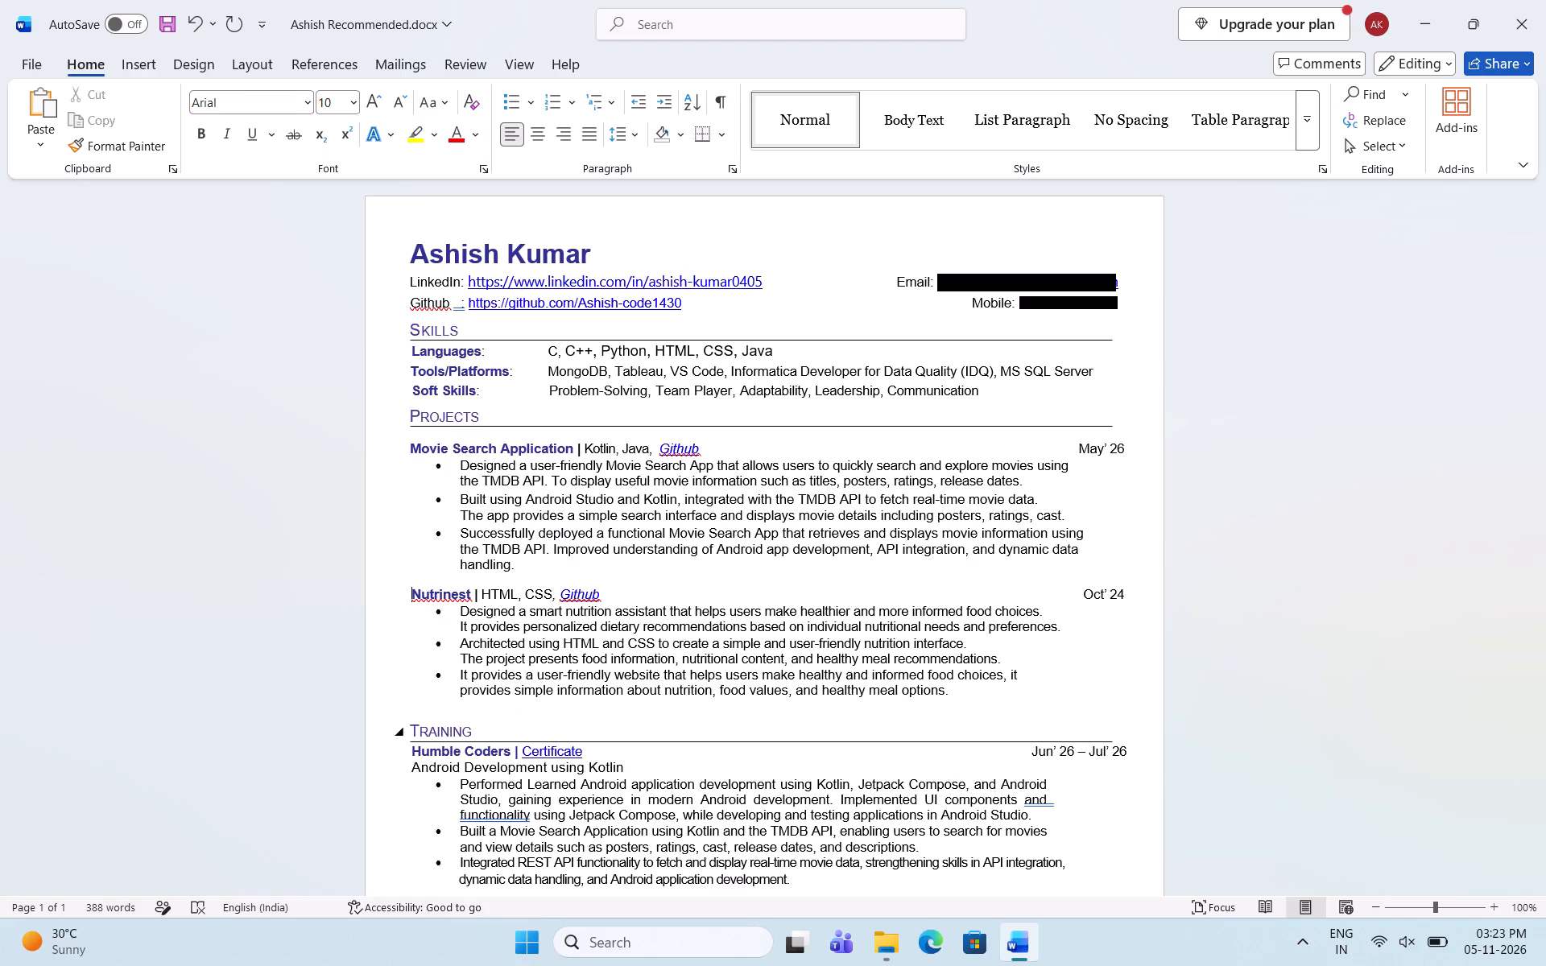
key("Down")
key("Up")
key("space")
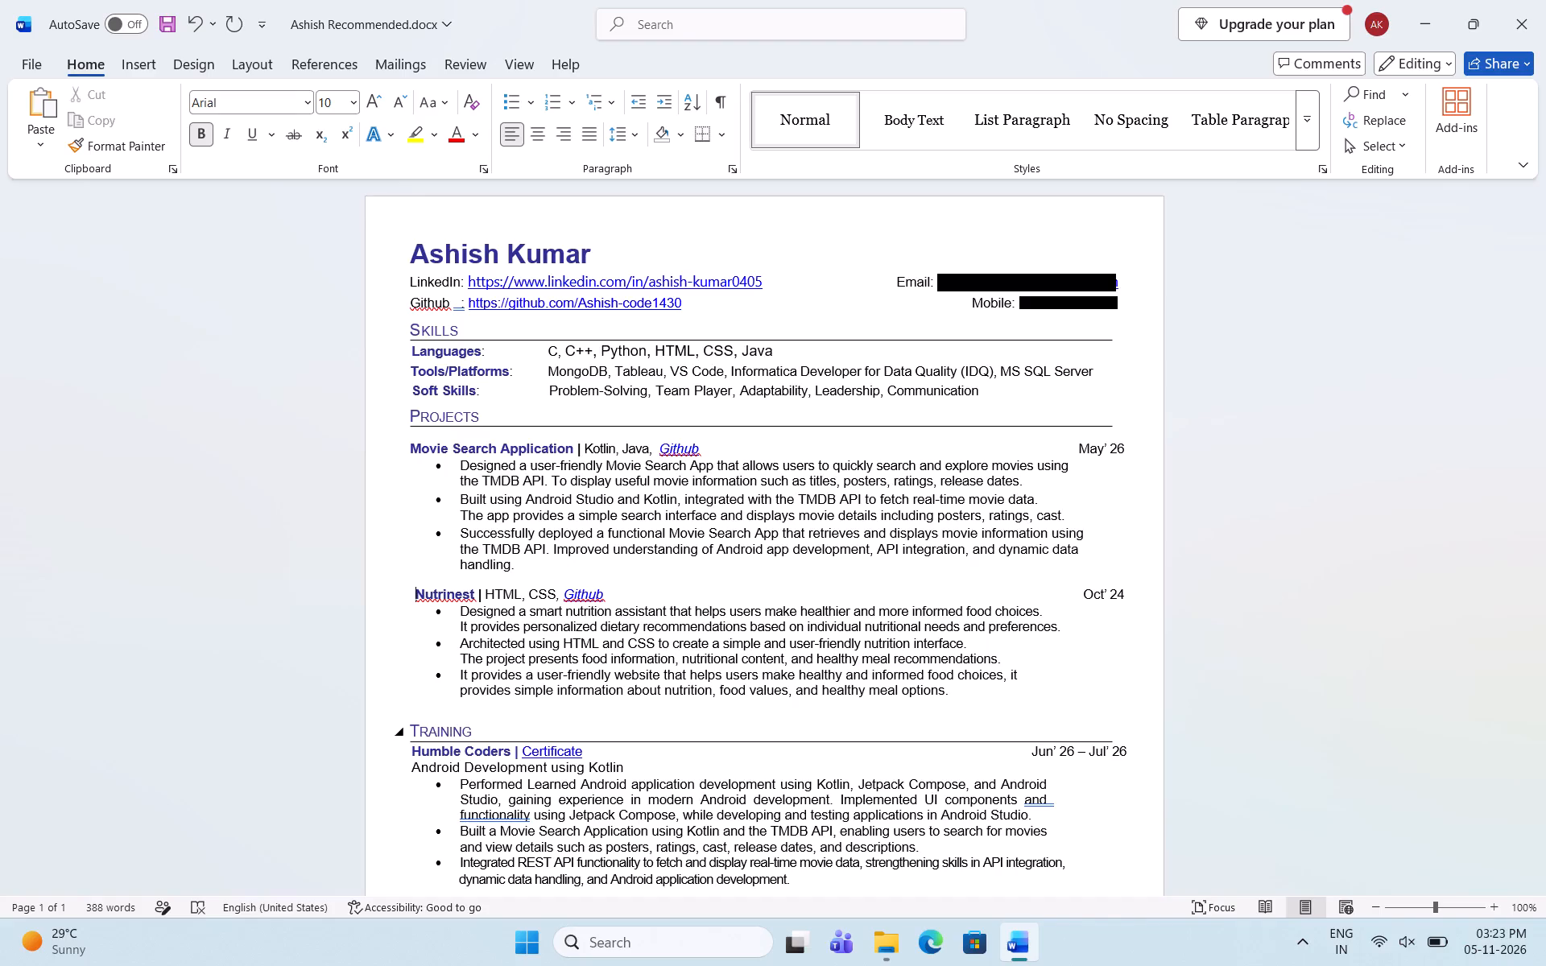
key("BackSpace")
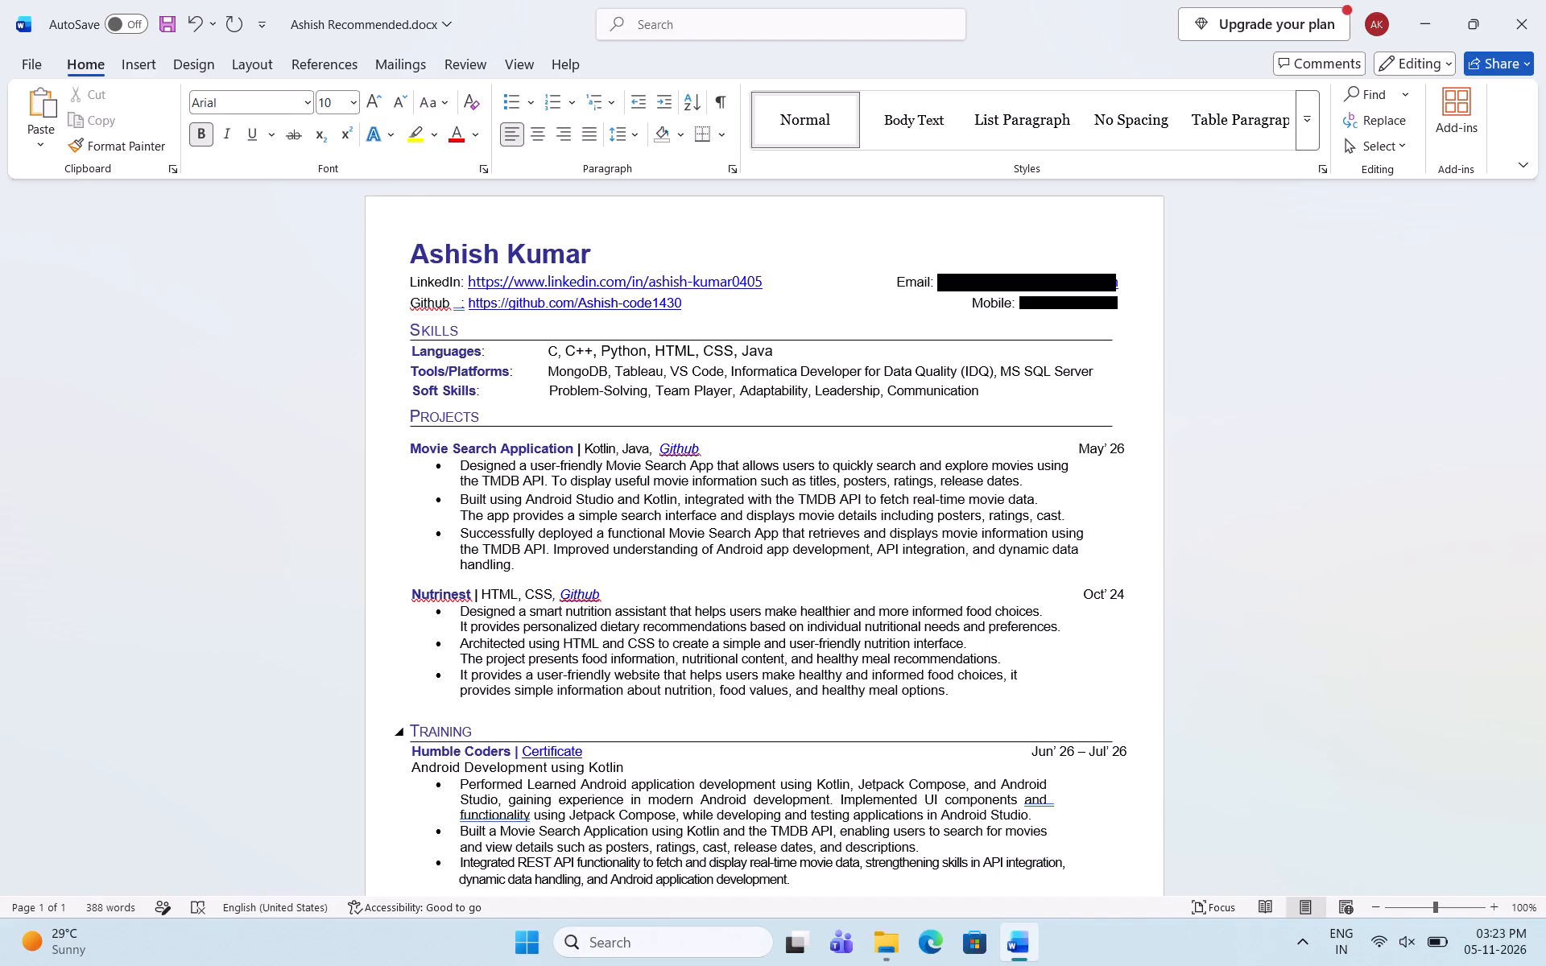
key("BackSpace")
key("BackSpace")
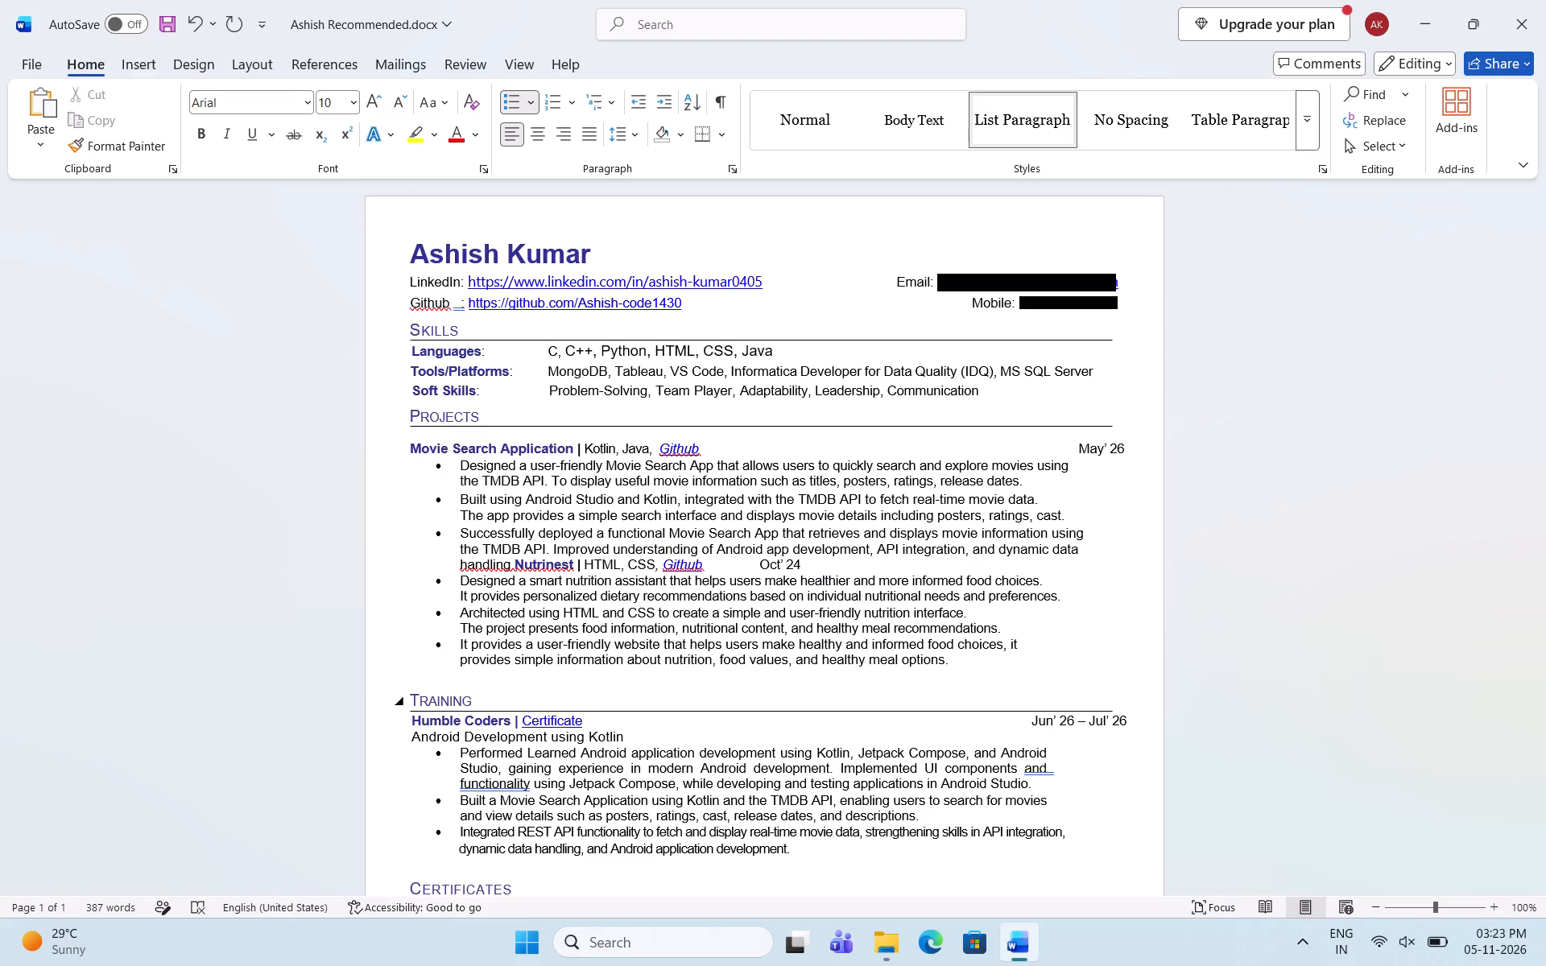
key("ctrl+z")
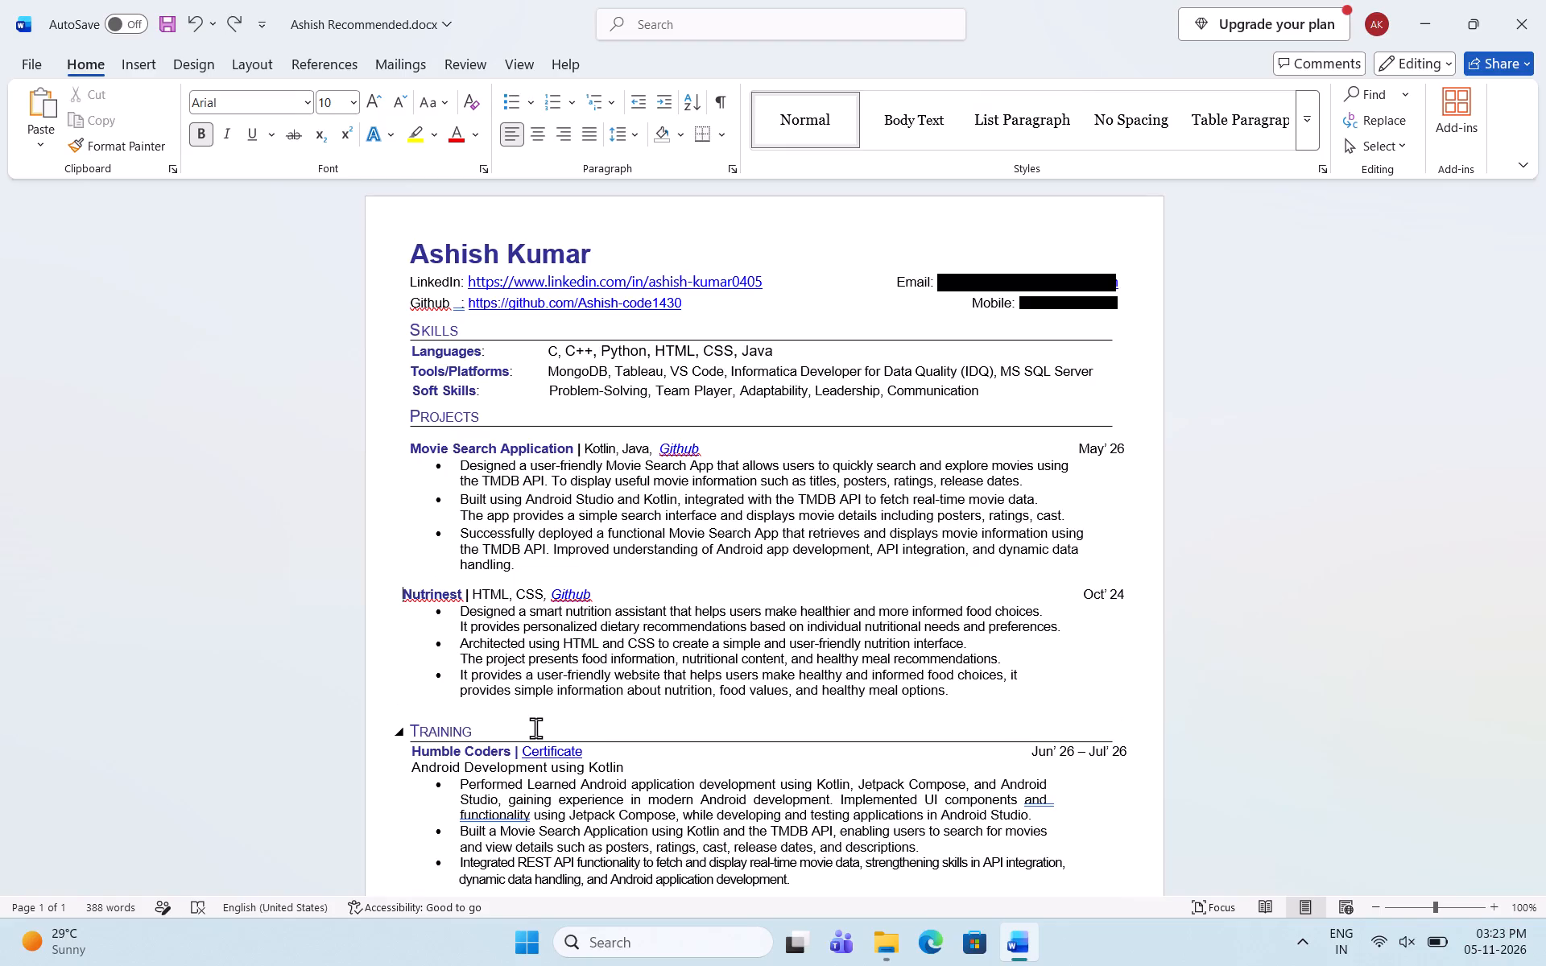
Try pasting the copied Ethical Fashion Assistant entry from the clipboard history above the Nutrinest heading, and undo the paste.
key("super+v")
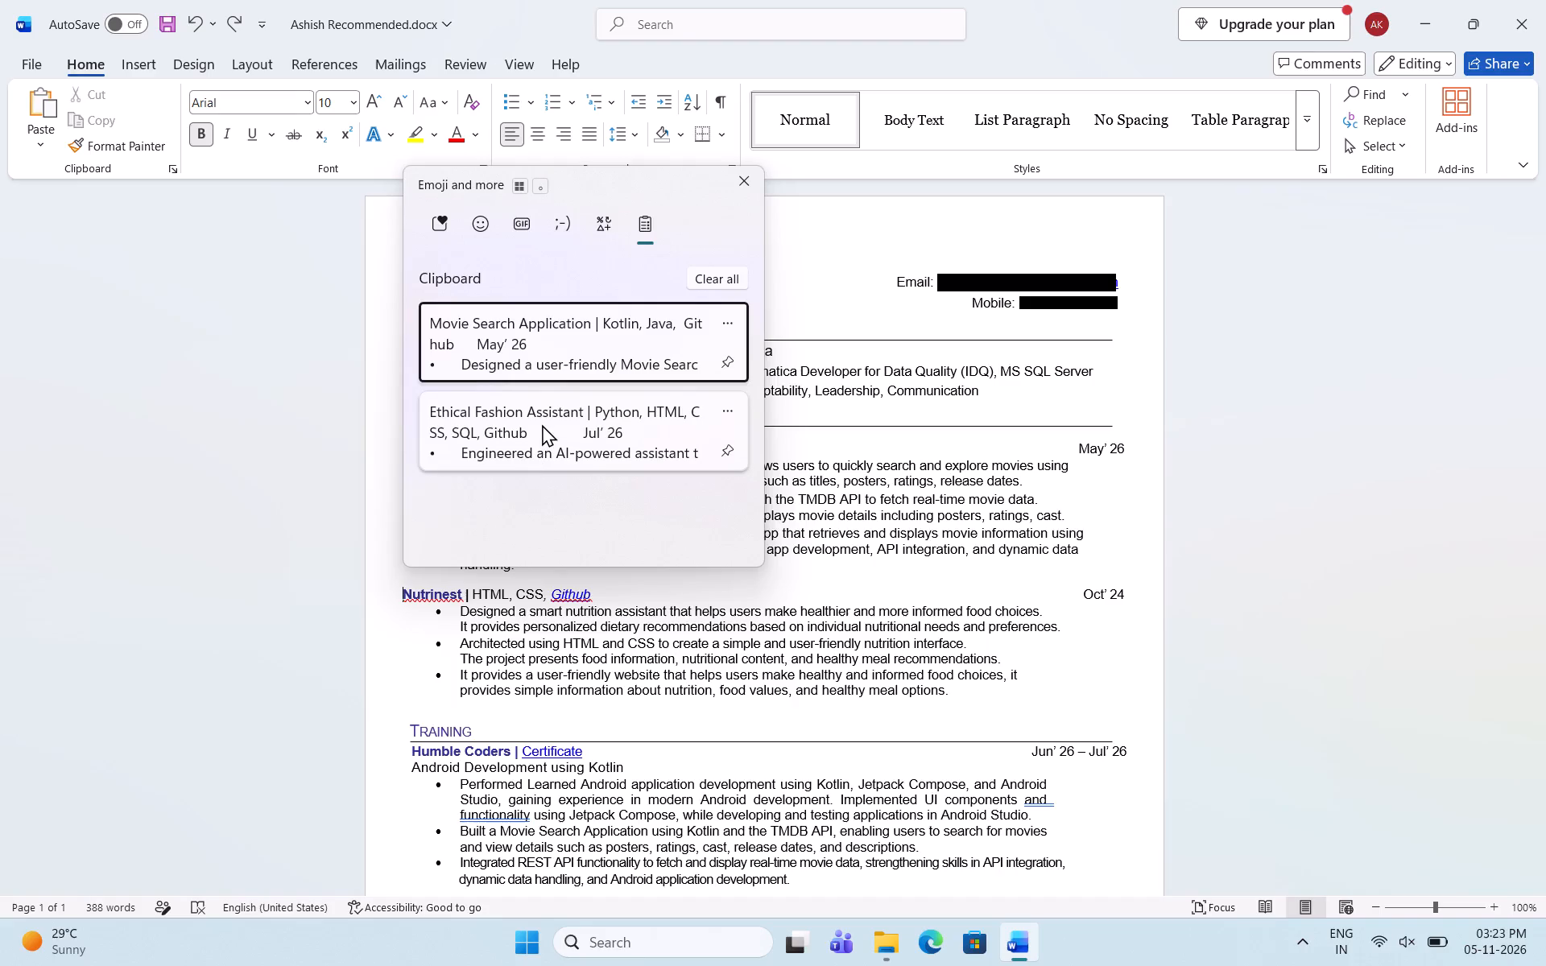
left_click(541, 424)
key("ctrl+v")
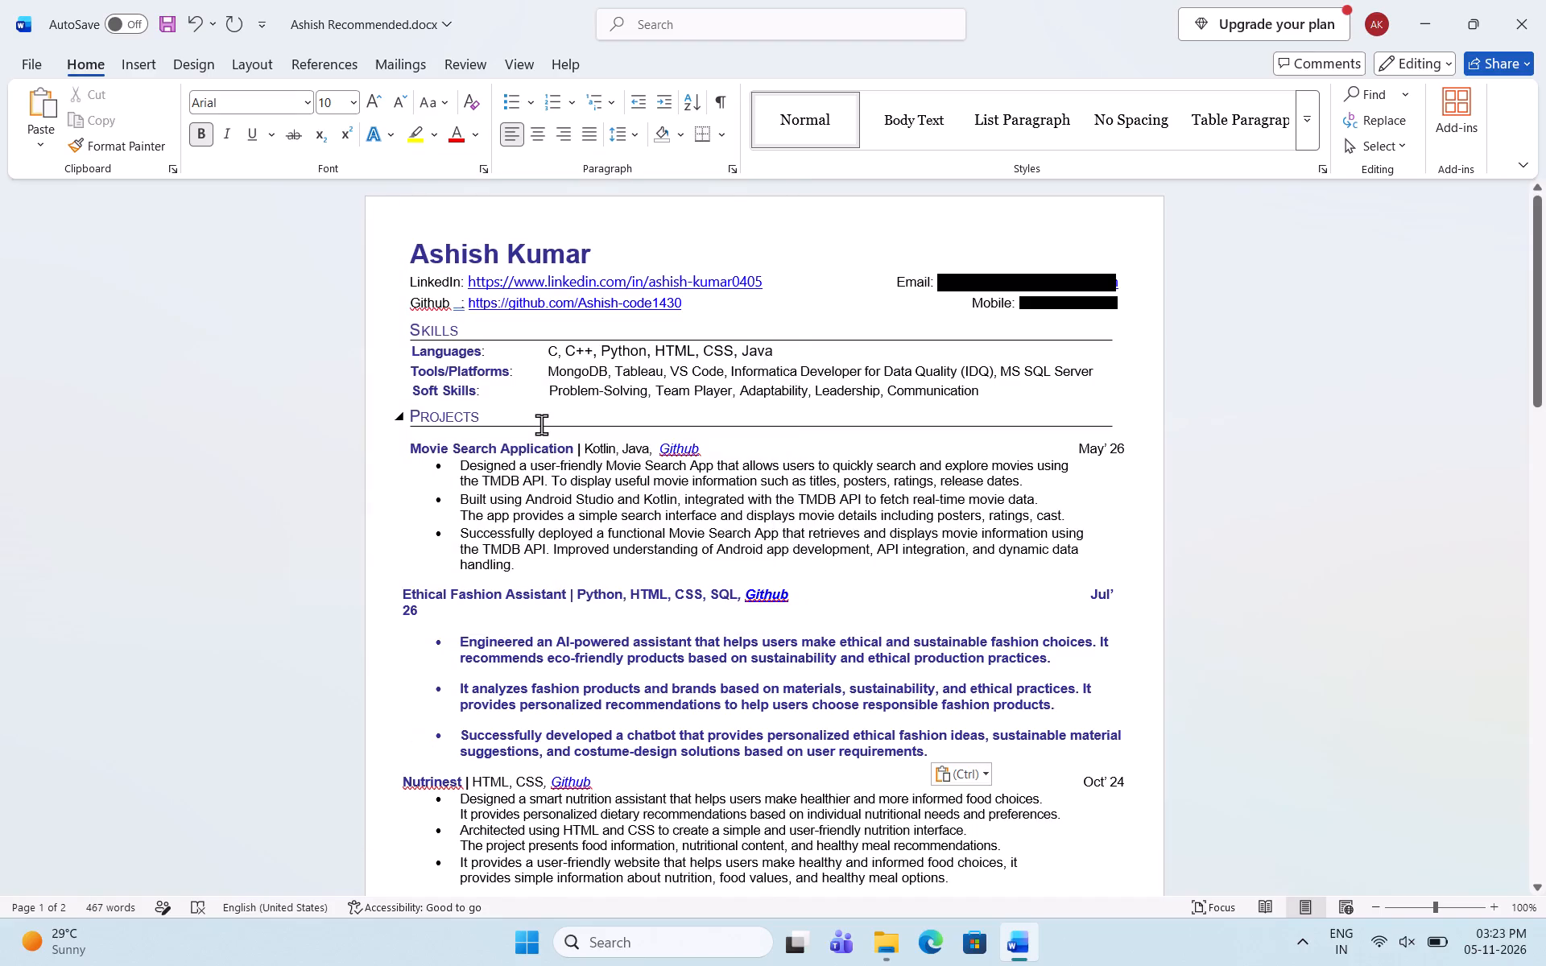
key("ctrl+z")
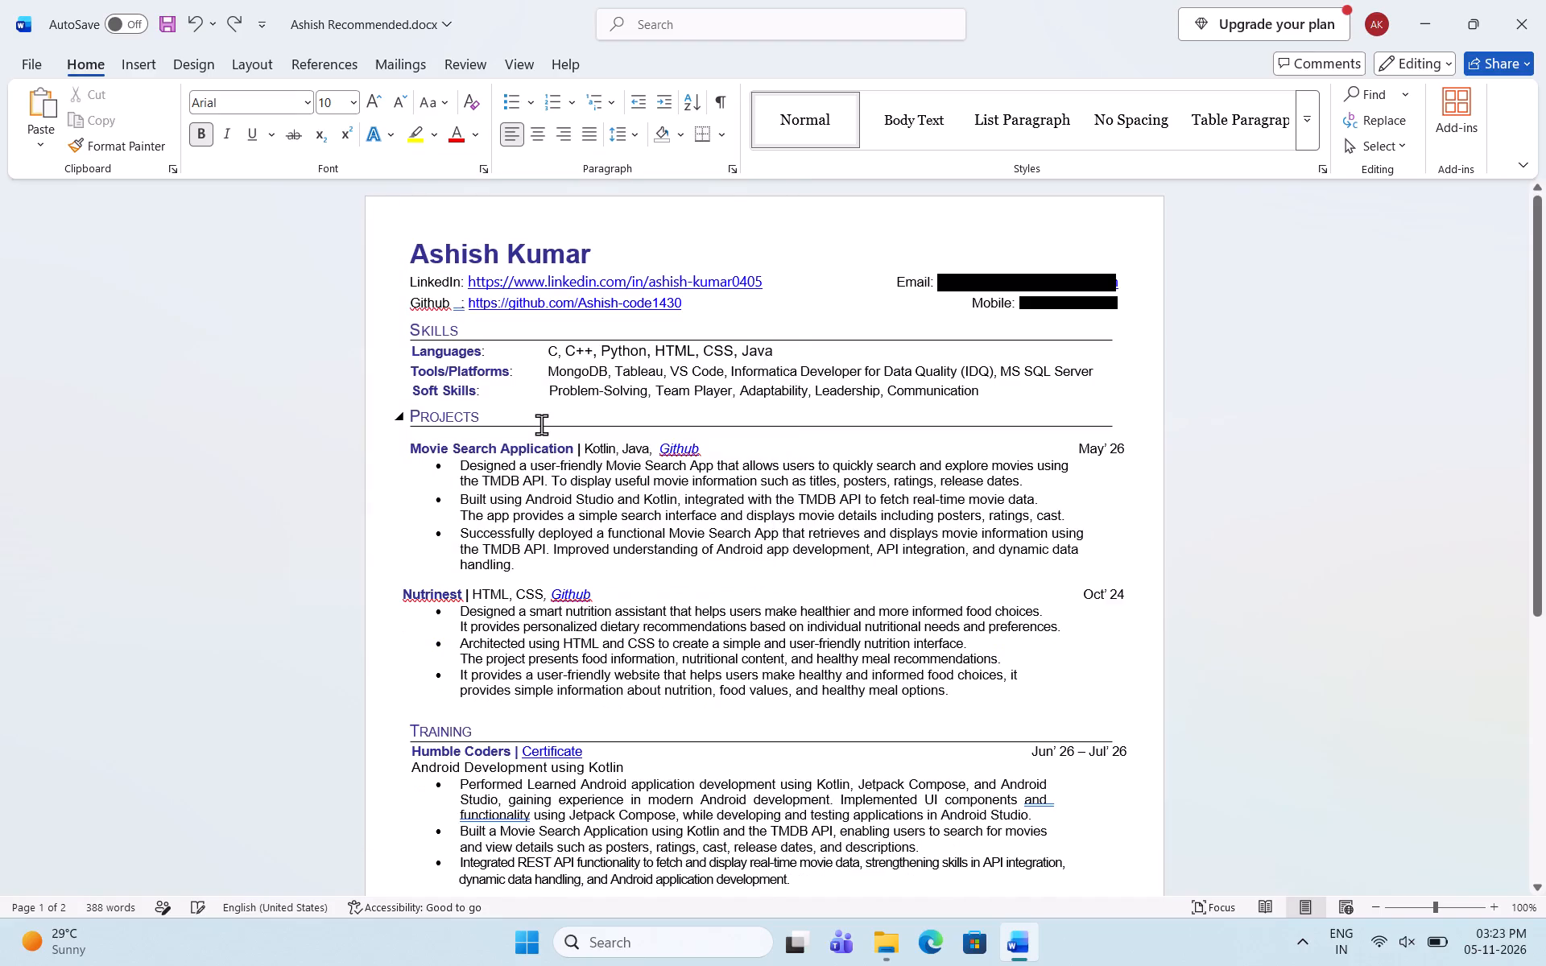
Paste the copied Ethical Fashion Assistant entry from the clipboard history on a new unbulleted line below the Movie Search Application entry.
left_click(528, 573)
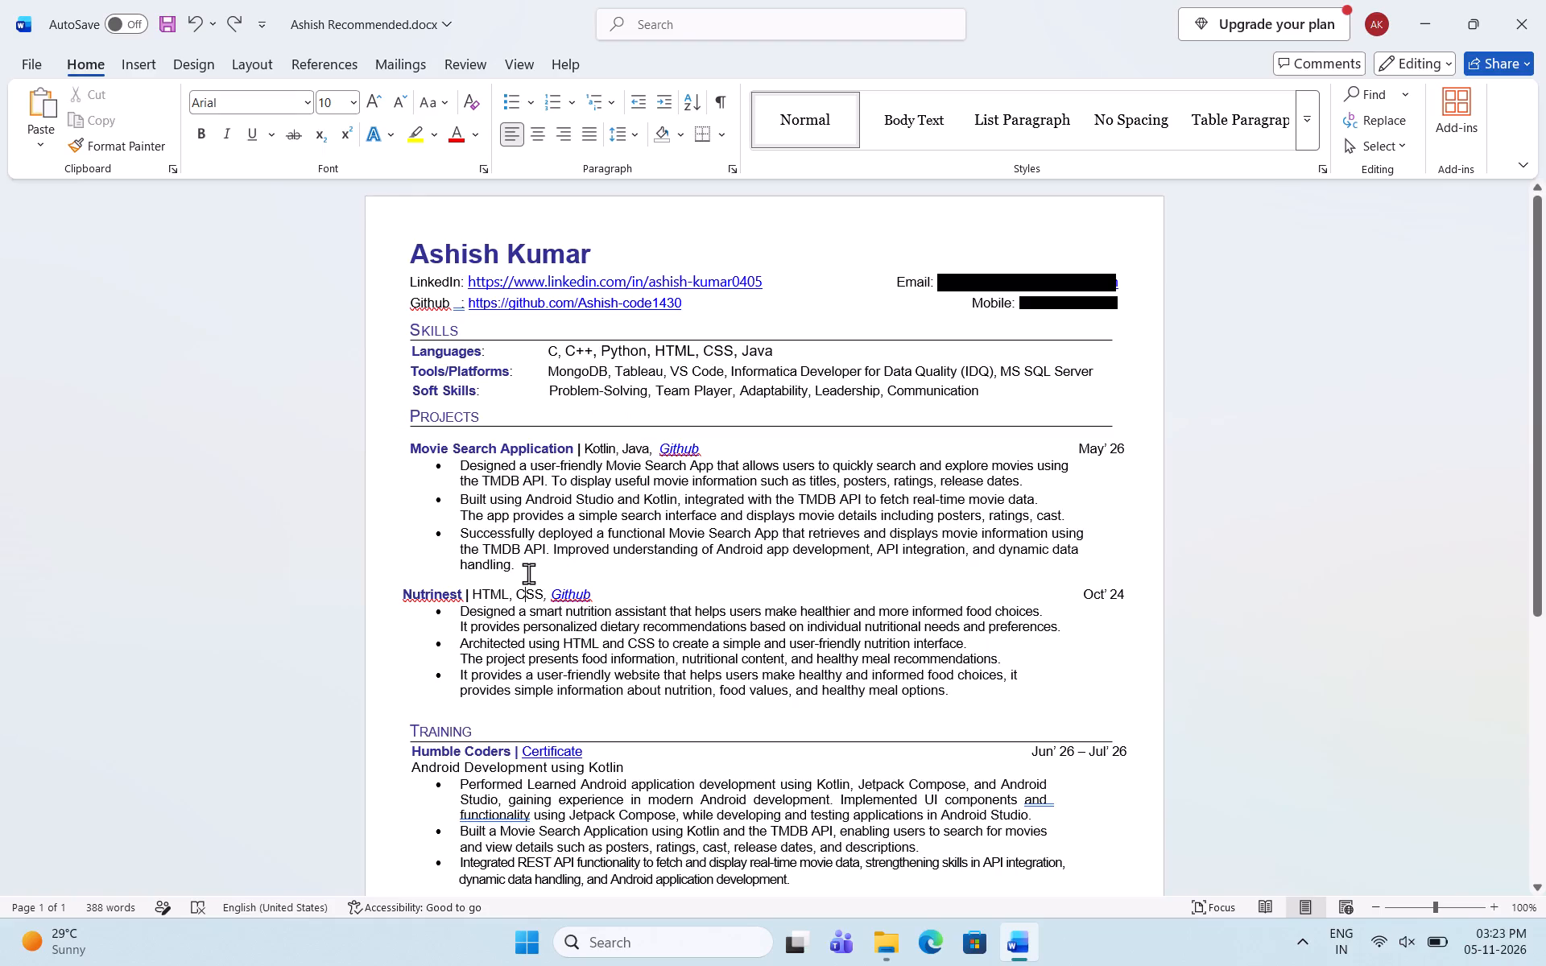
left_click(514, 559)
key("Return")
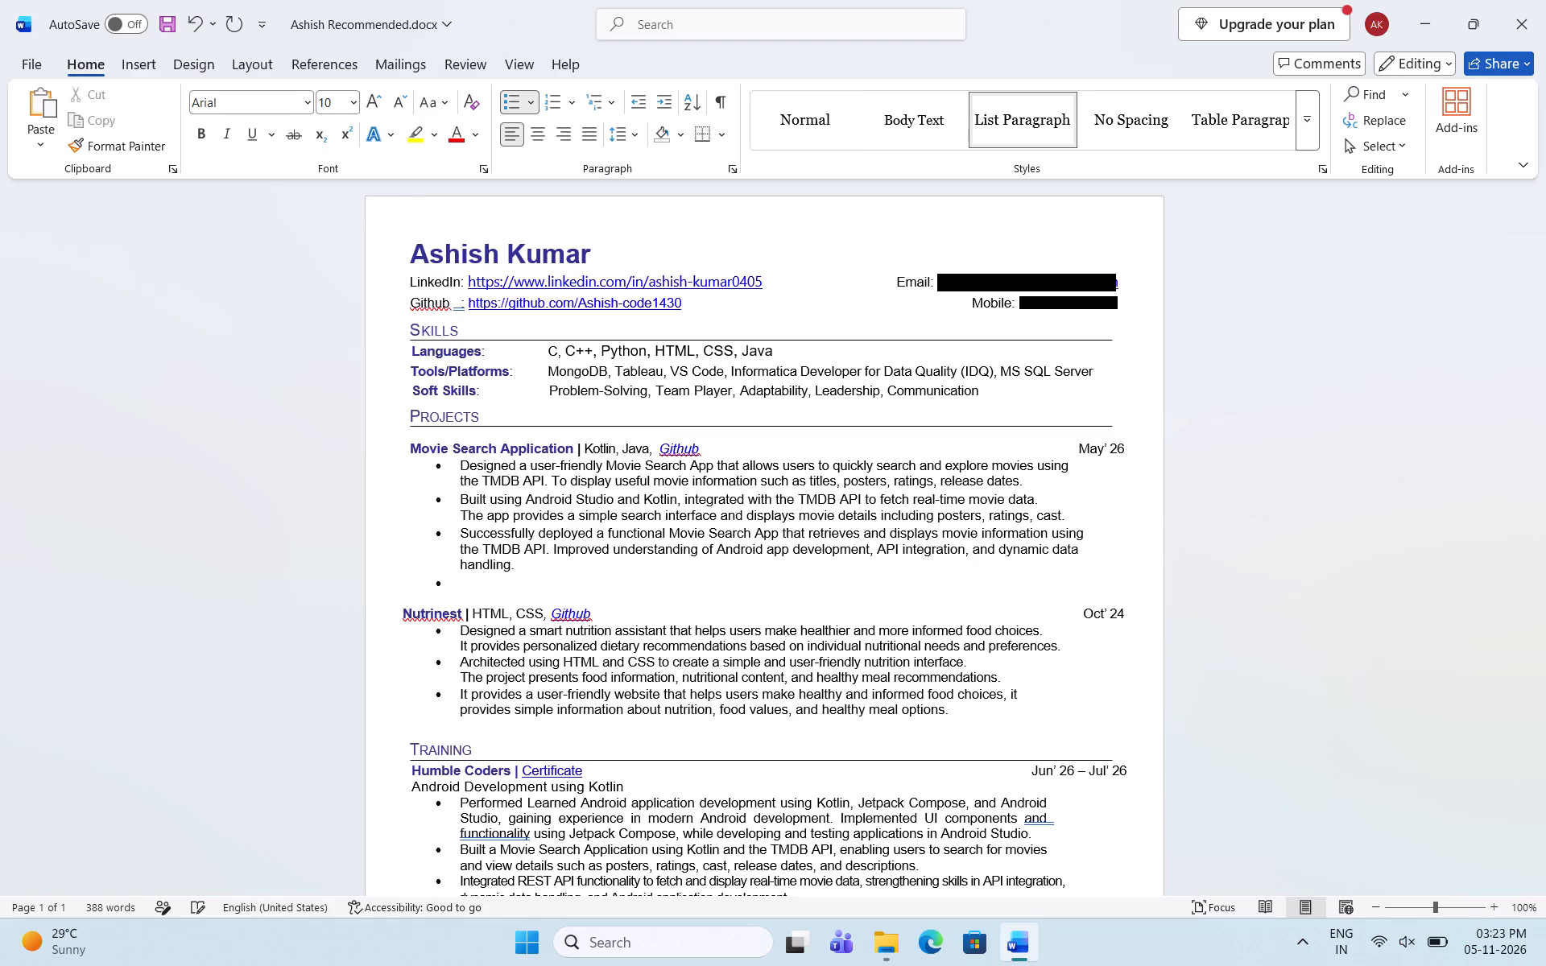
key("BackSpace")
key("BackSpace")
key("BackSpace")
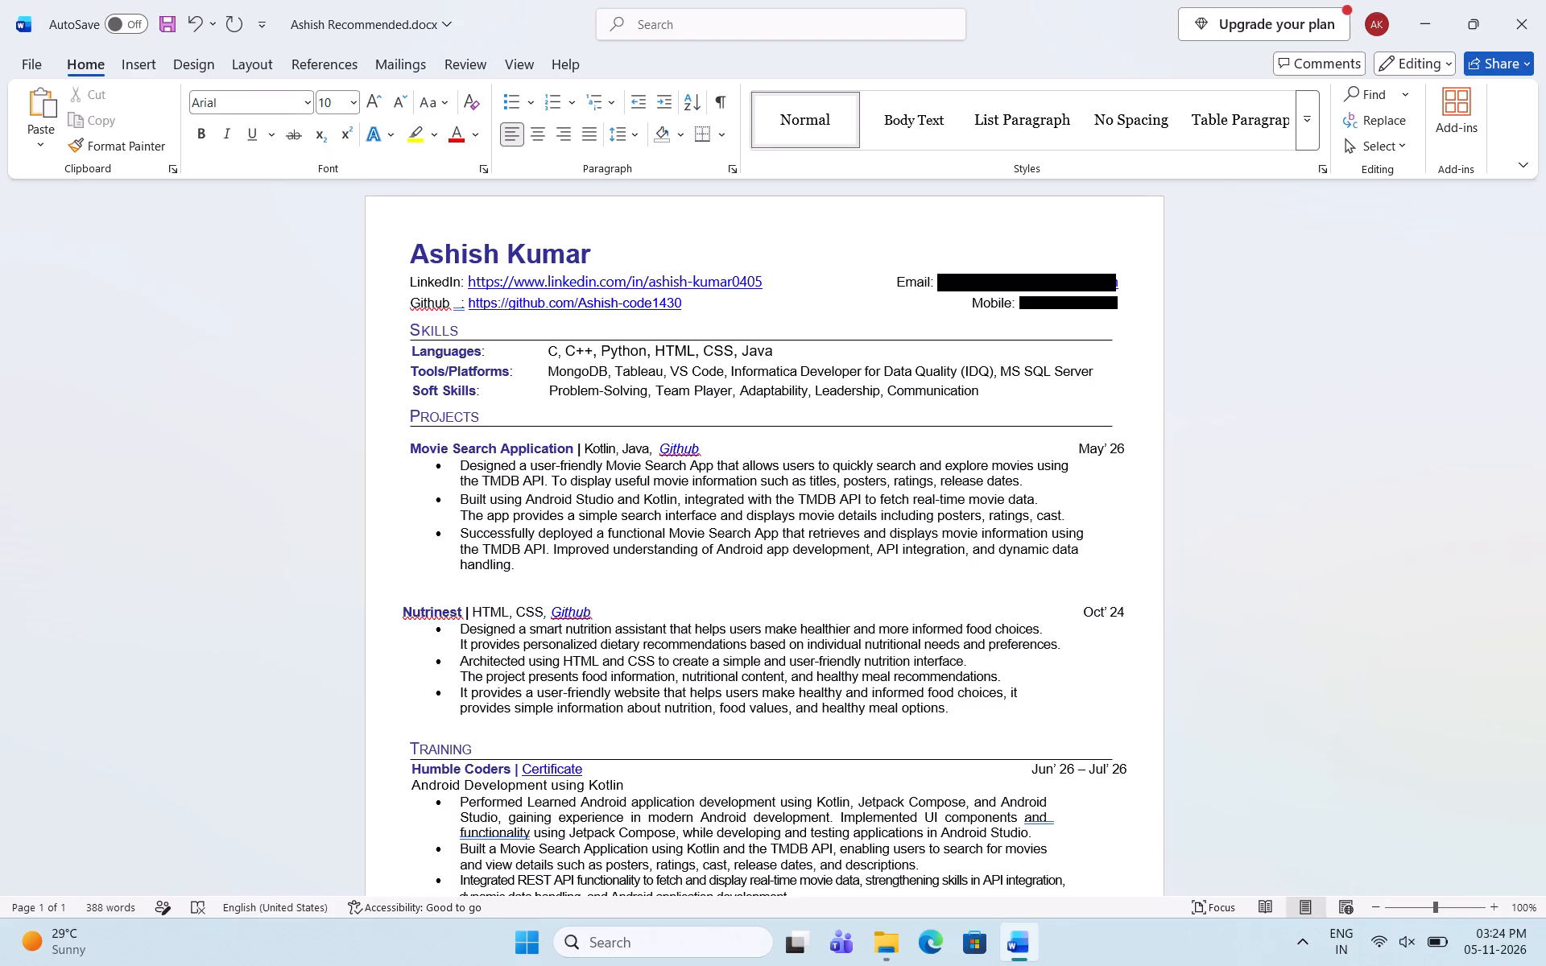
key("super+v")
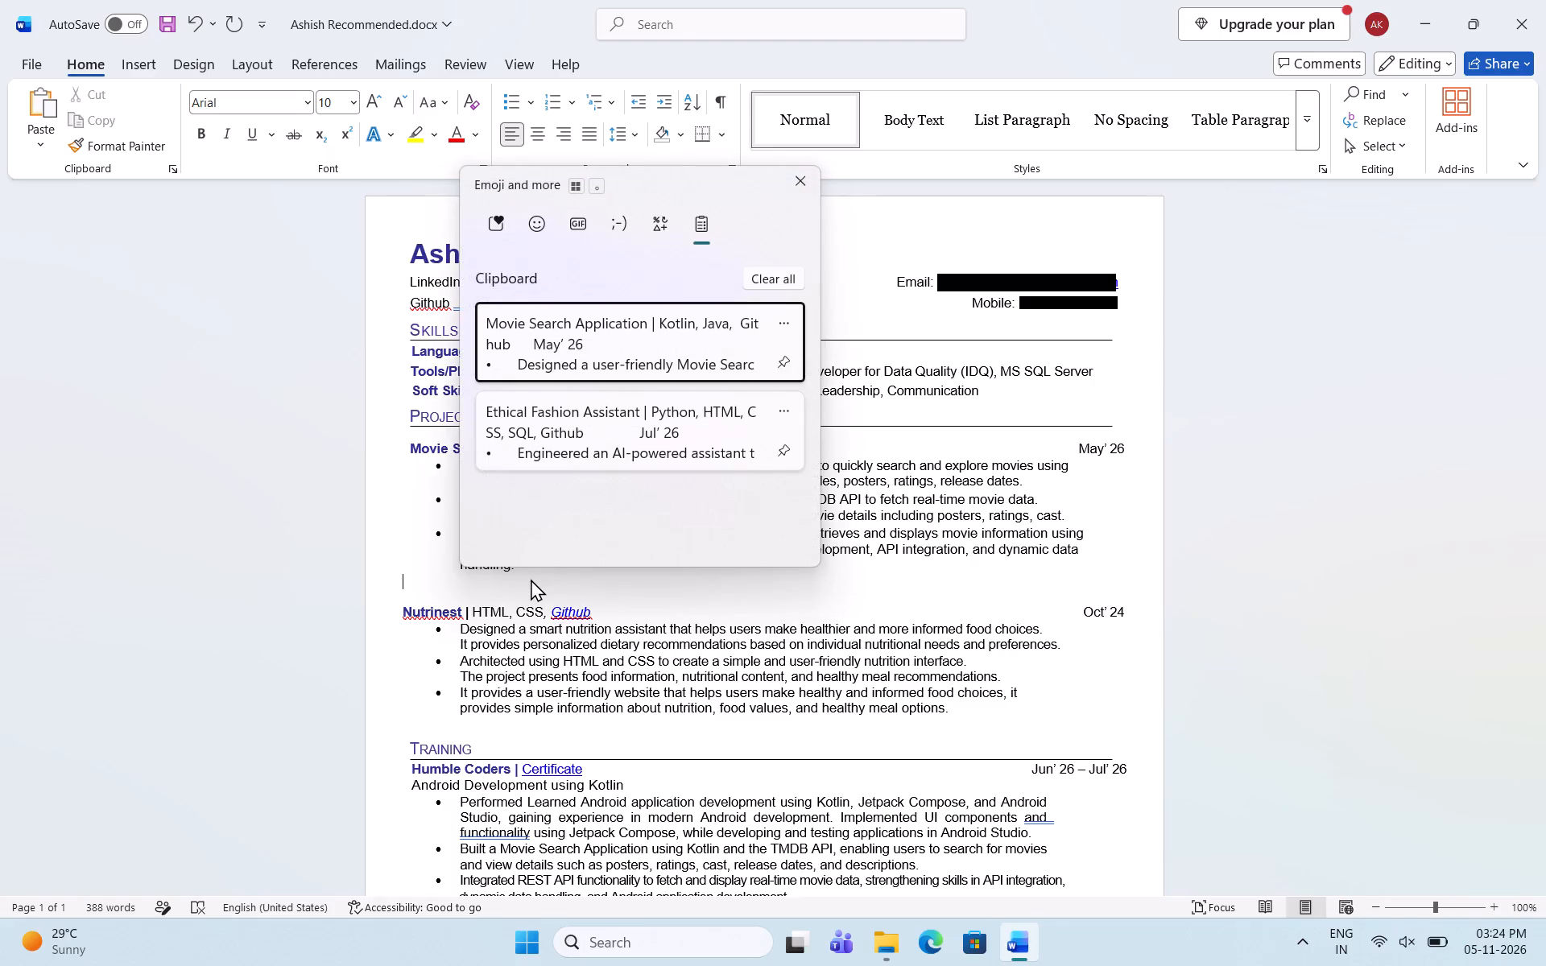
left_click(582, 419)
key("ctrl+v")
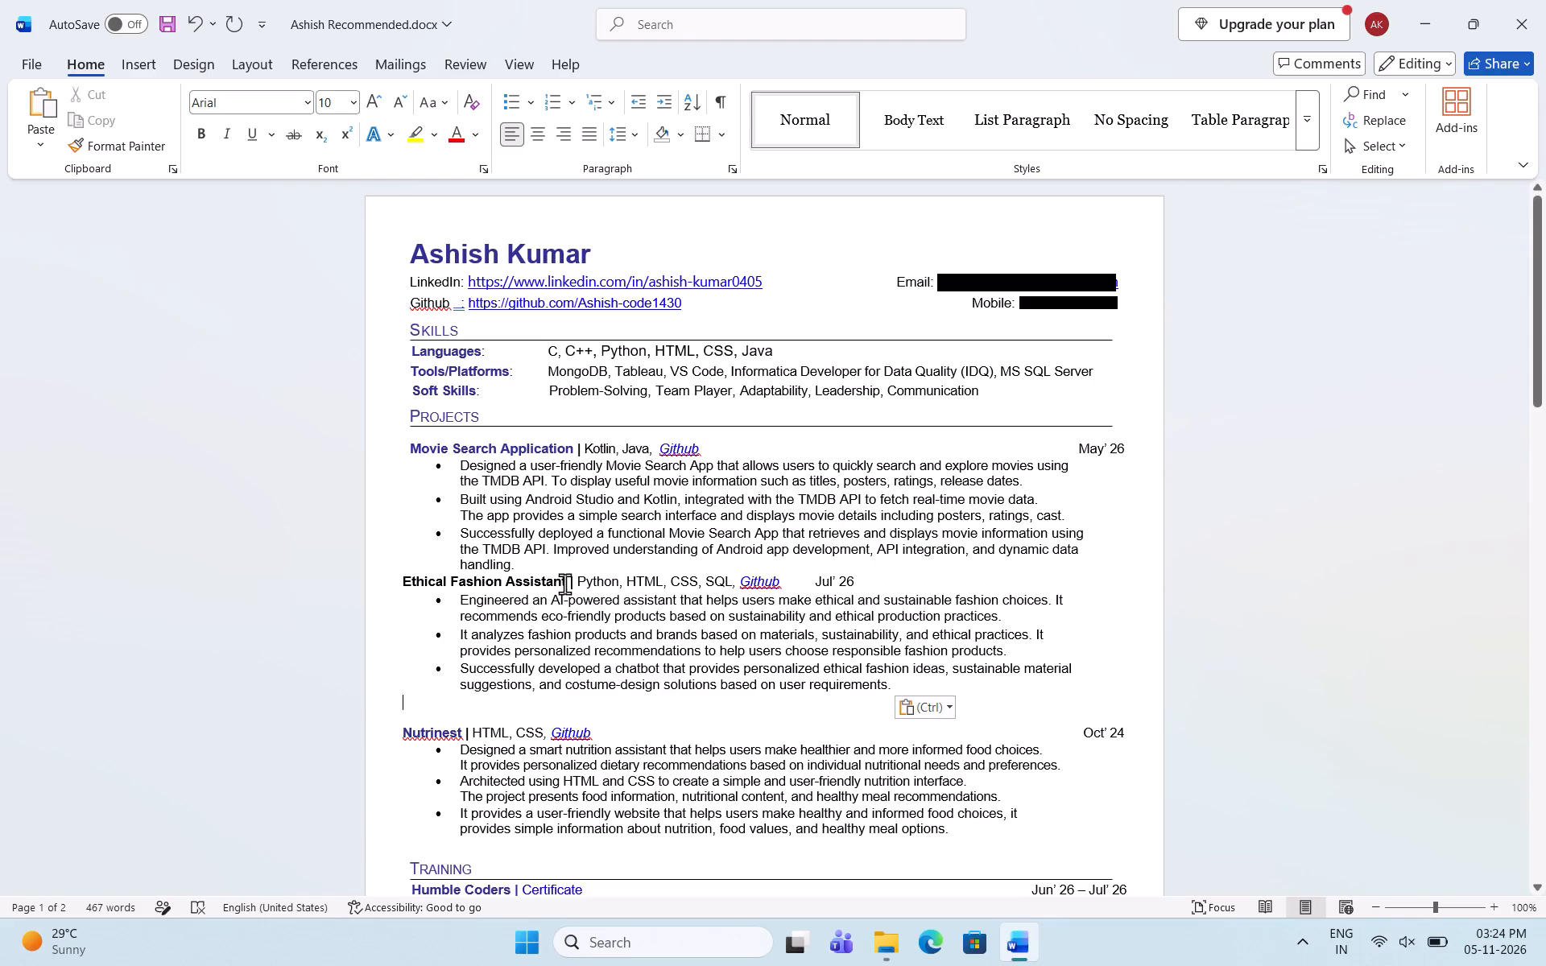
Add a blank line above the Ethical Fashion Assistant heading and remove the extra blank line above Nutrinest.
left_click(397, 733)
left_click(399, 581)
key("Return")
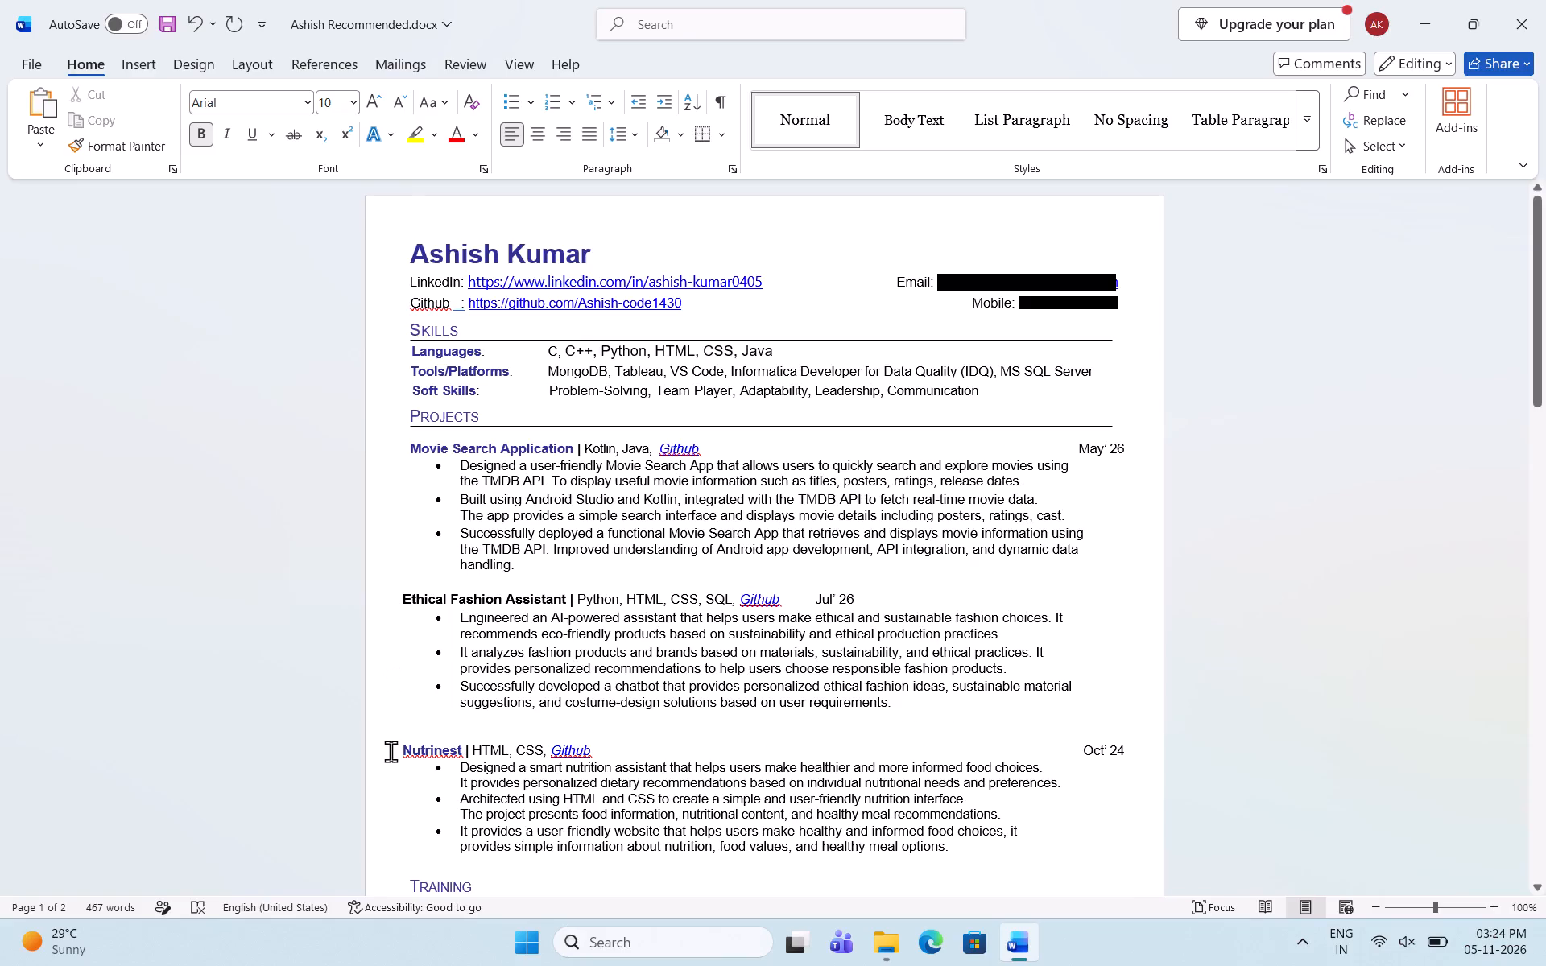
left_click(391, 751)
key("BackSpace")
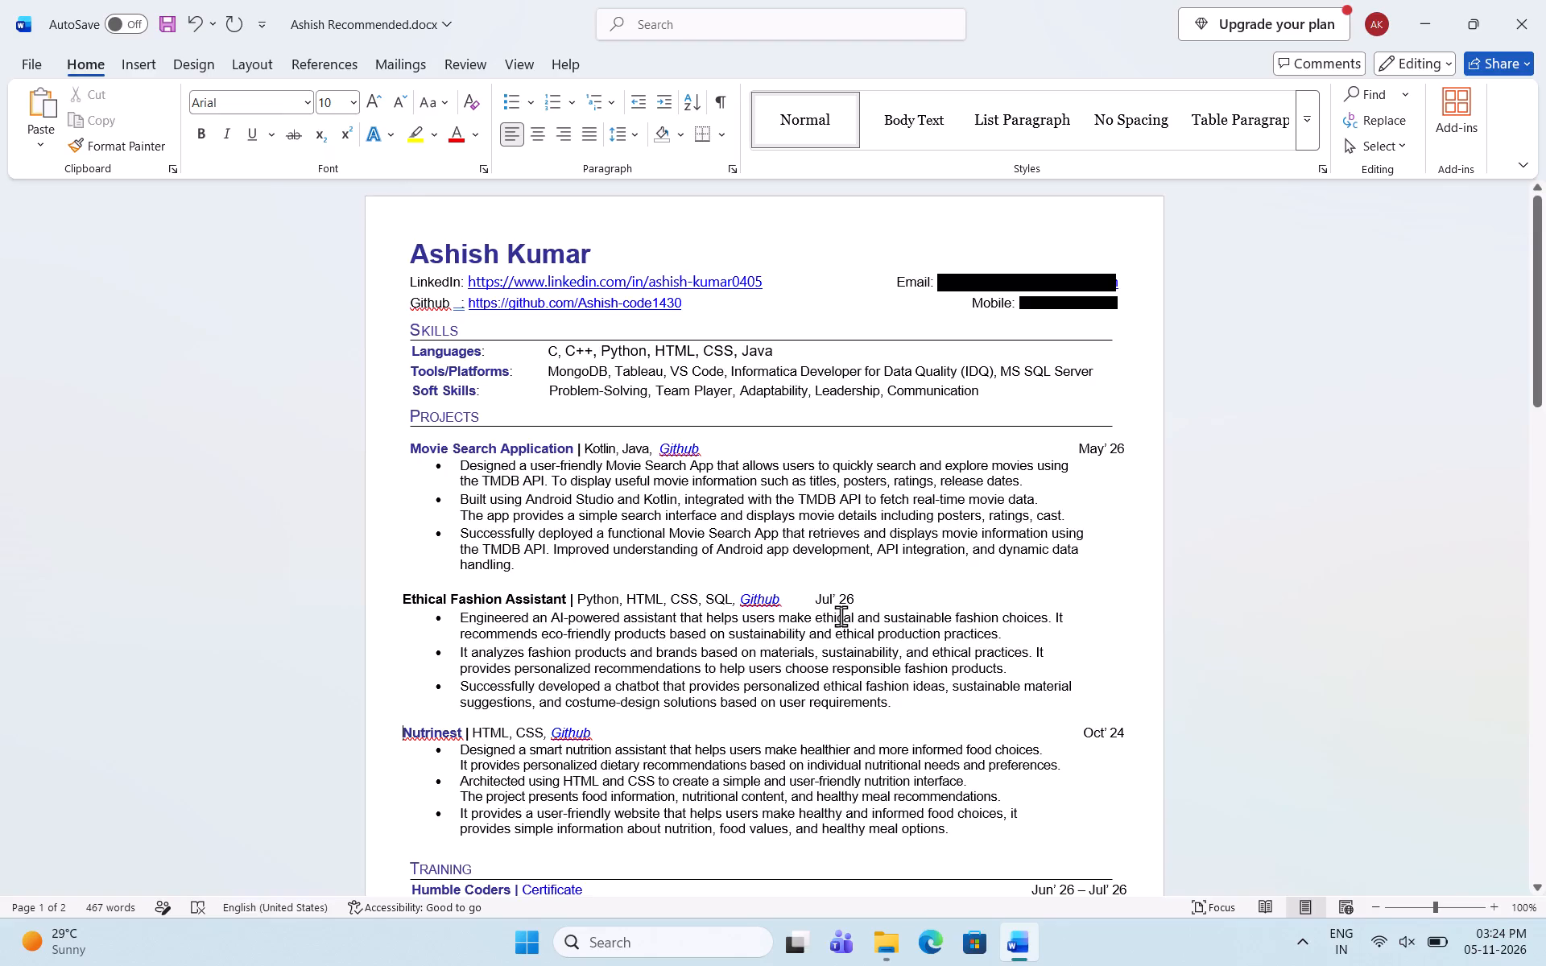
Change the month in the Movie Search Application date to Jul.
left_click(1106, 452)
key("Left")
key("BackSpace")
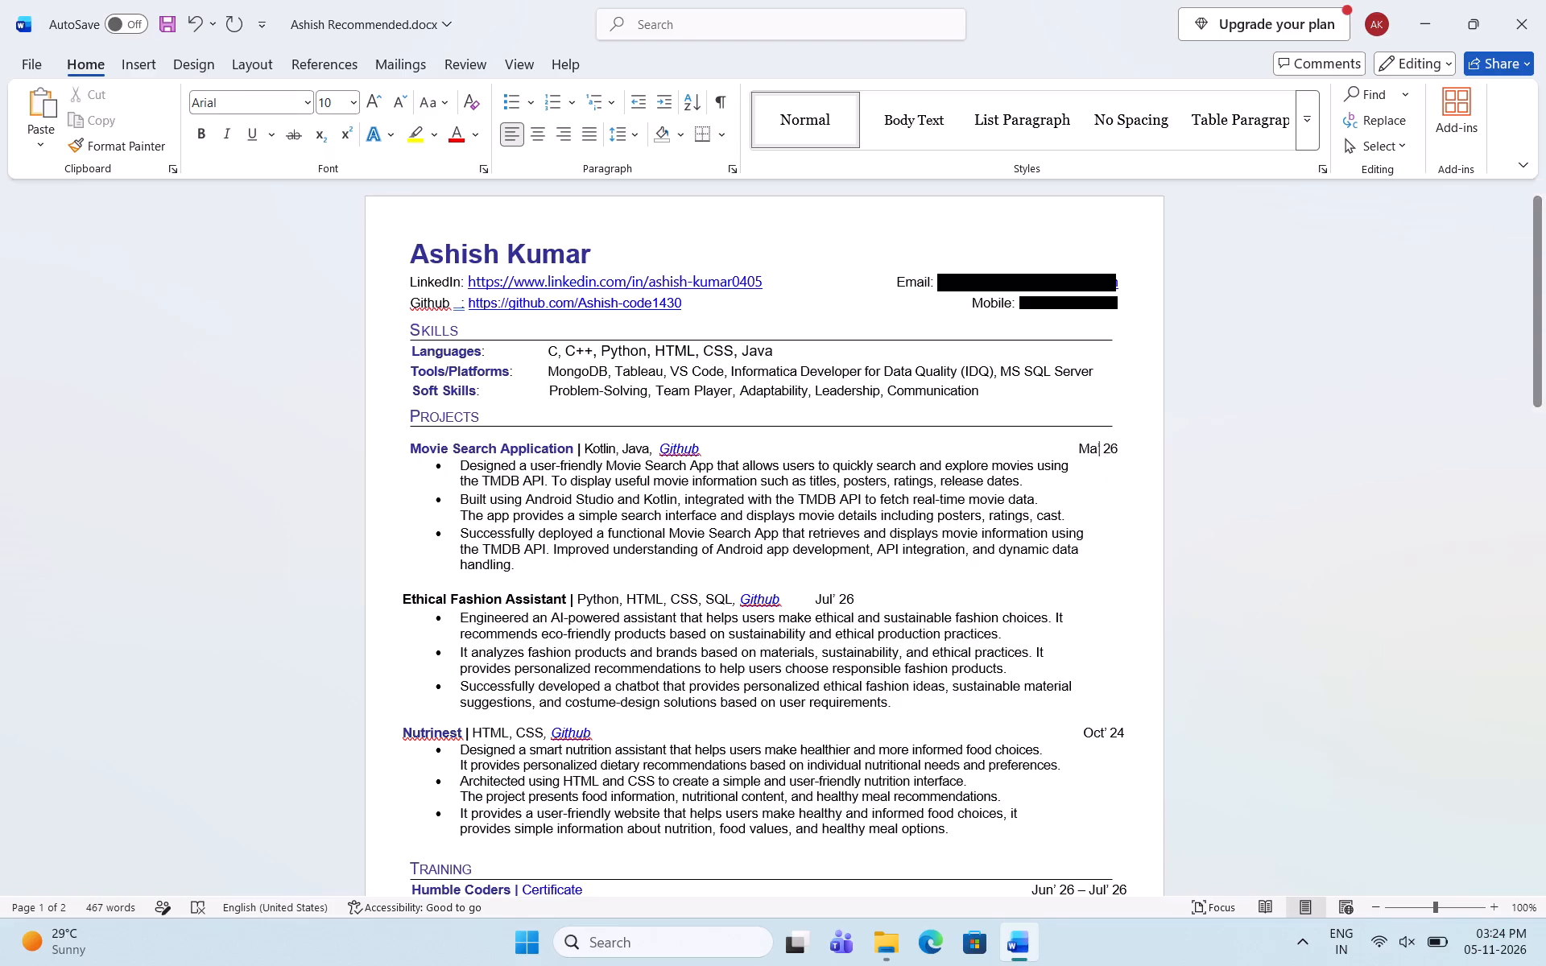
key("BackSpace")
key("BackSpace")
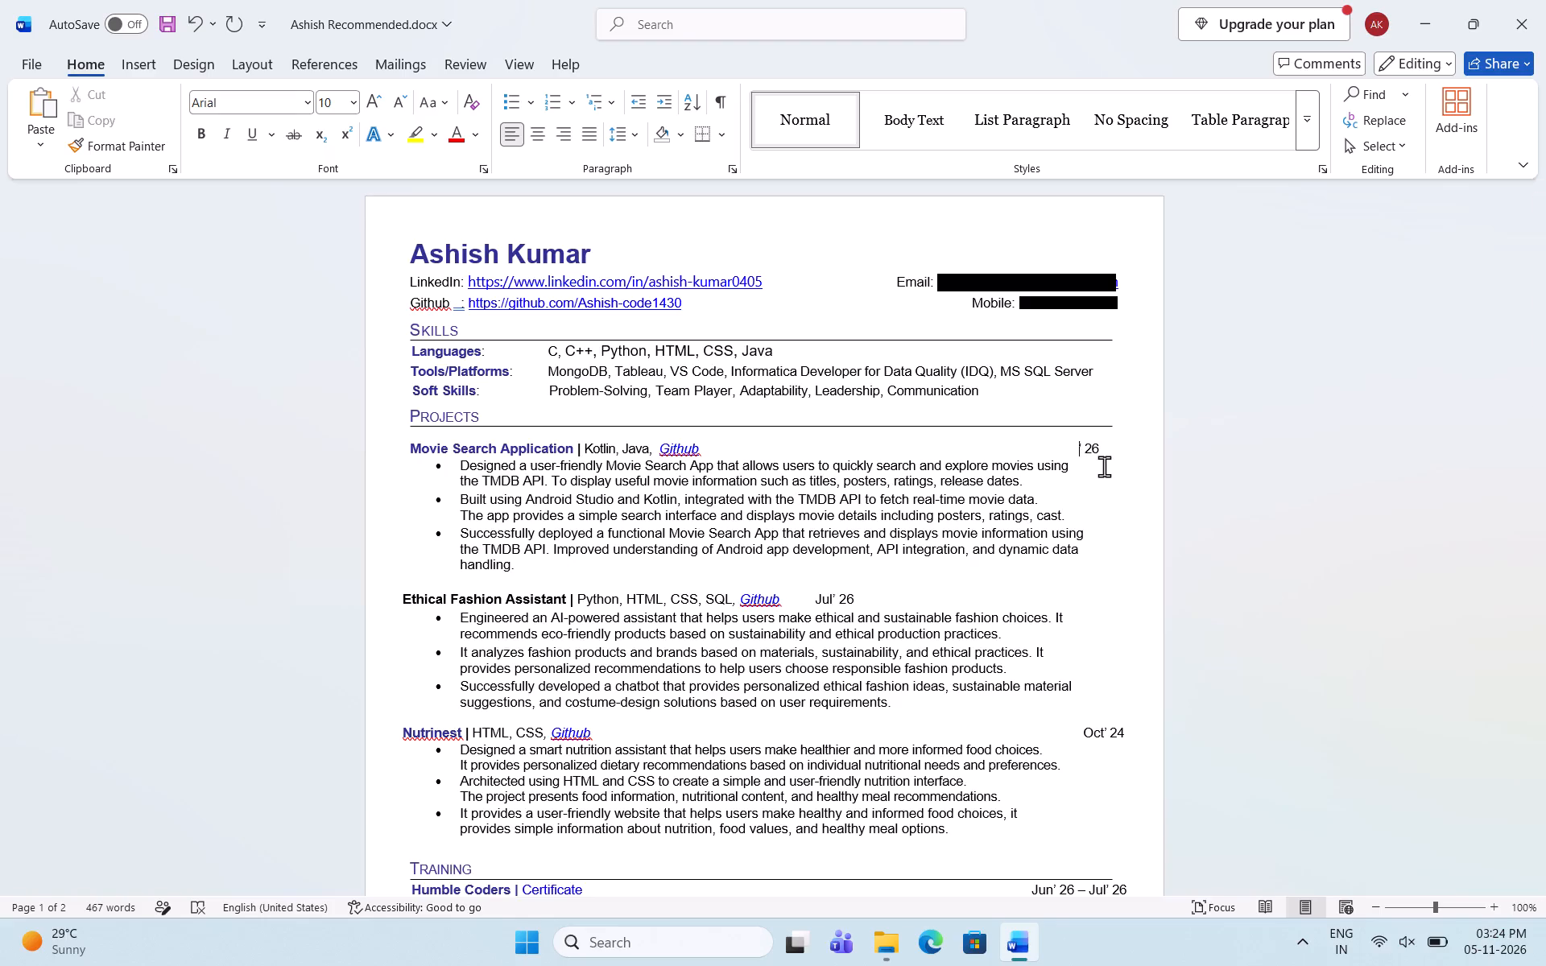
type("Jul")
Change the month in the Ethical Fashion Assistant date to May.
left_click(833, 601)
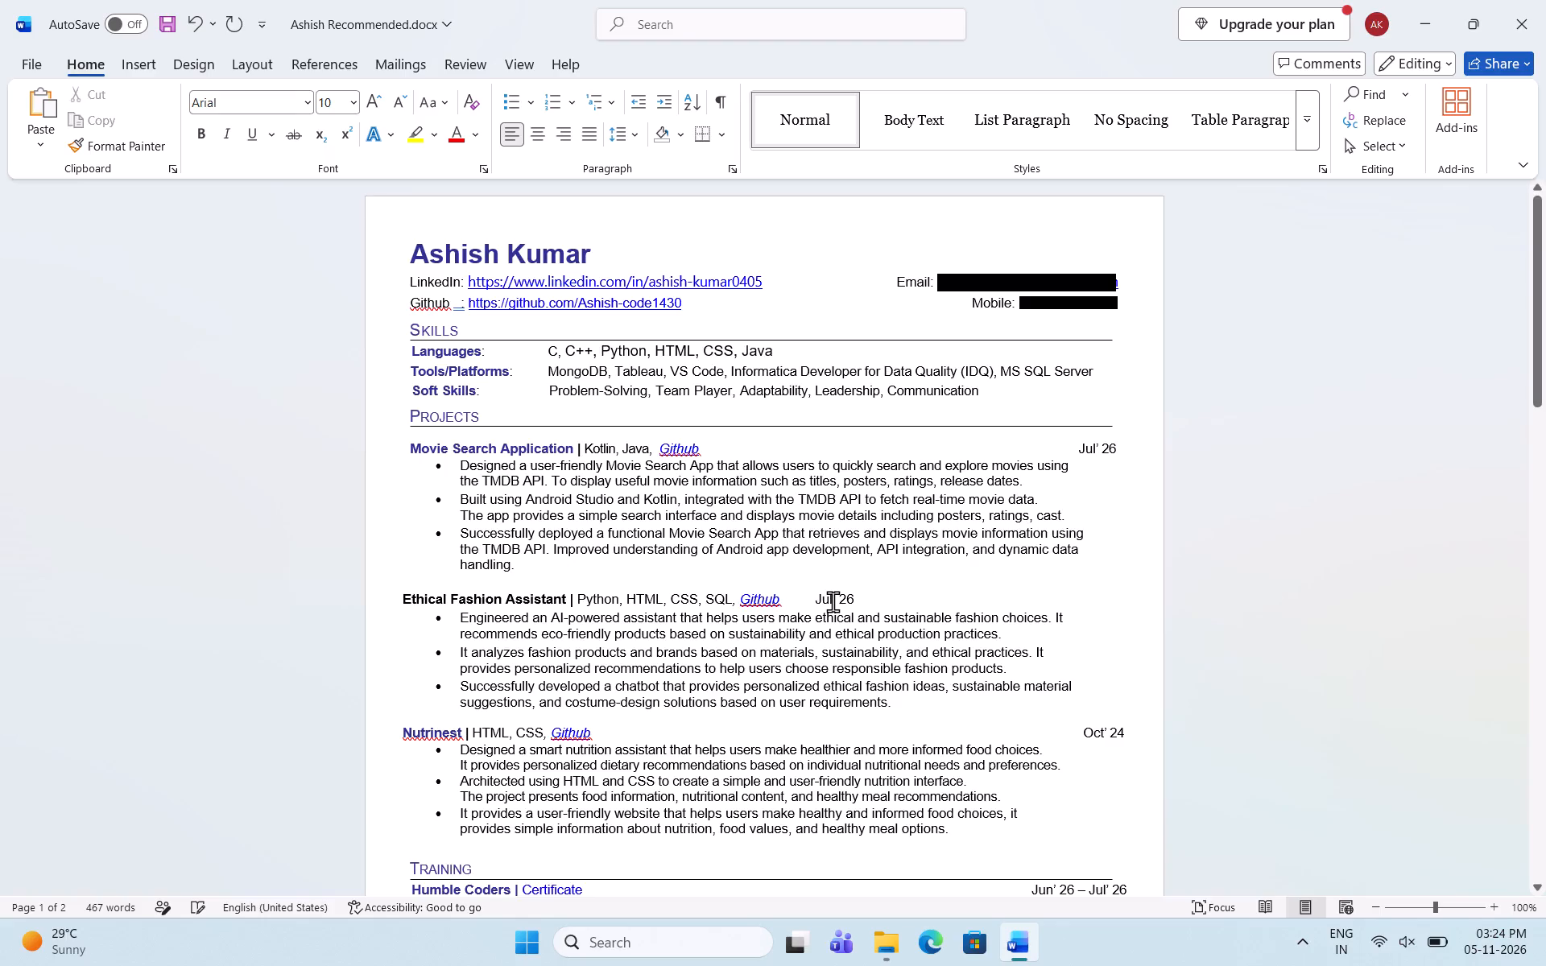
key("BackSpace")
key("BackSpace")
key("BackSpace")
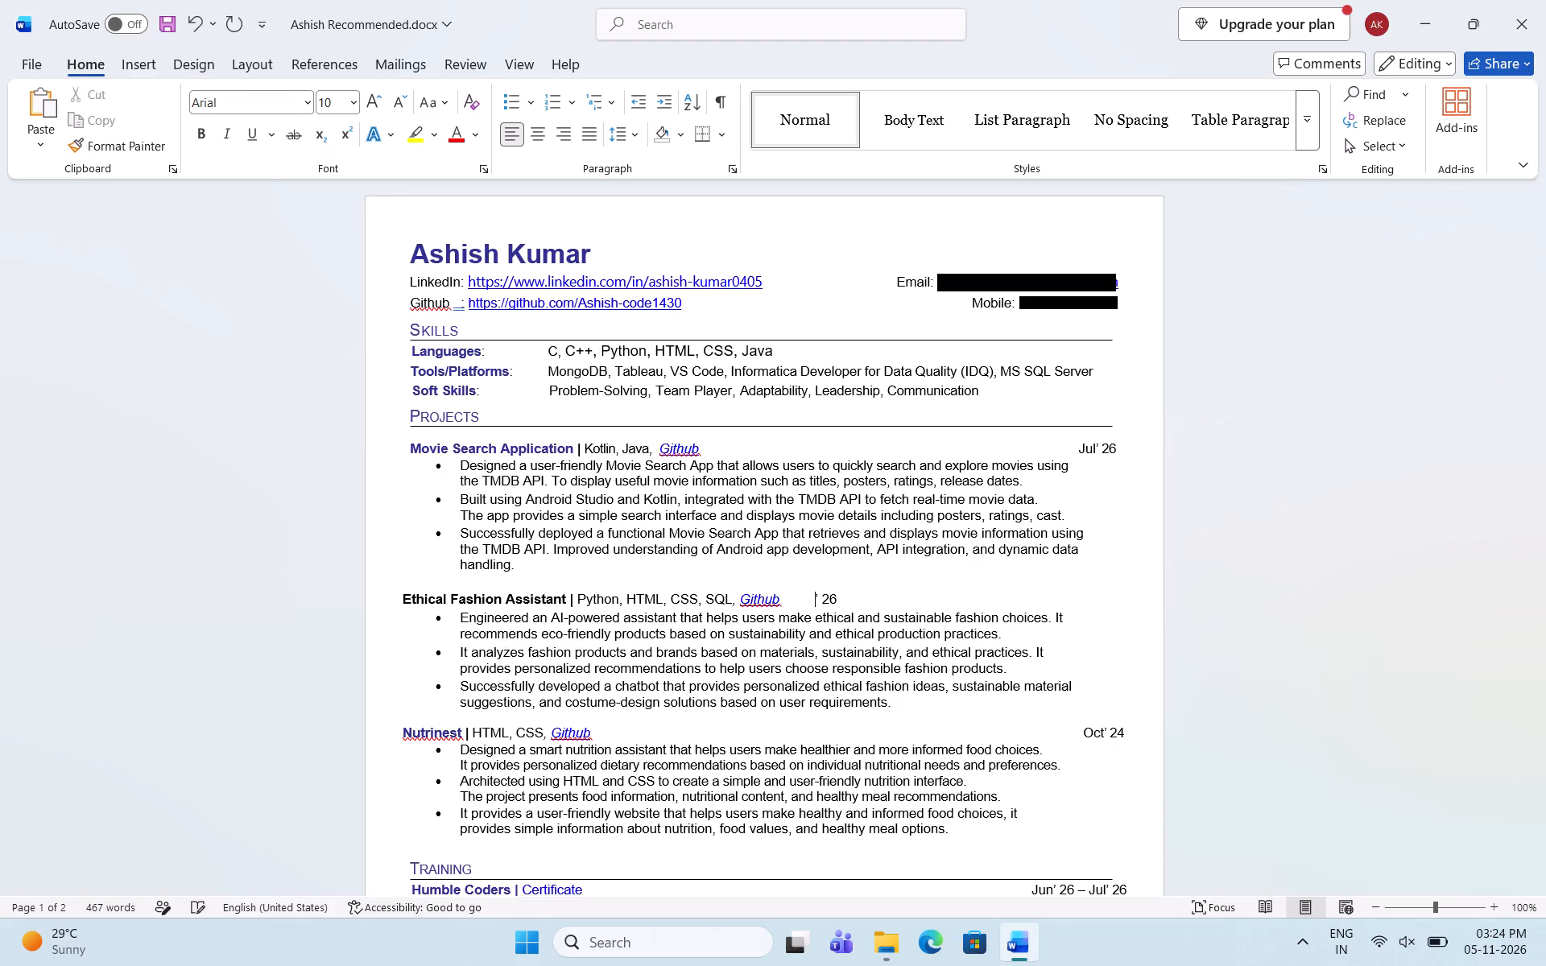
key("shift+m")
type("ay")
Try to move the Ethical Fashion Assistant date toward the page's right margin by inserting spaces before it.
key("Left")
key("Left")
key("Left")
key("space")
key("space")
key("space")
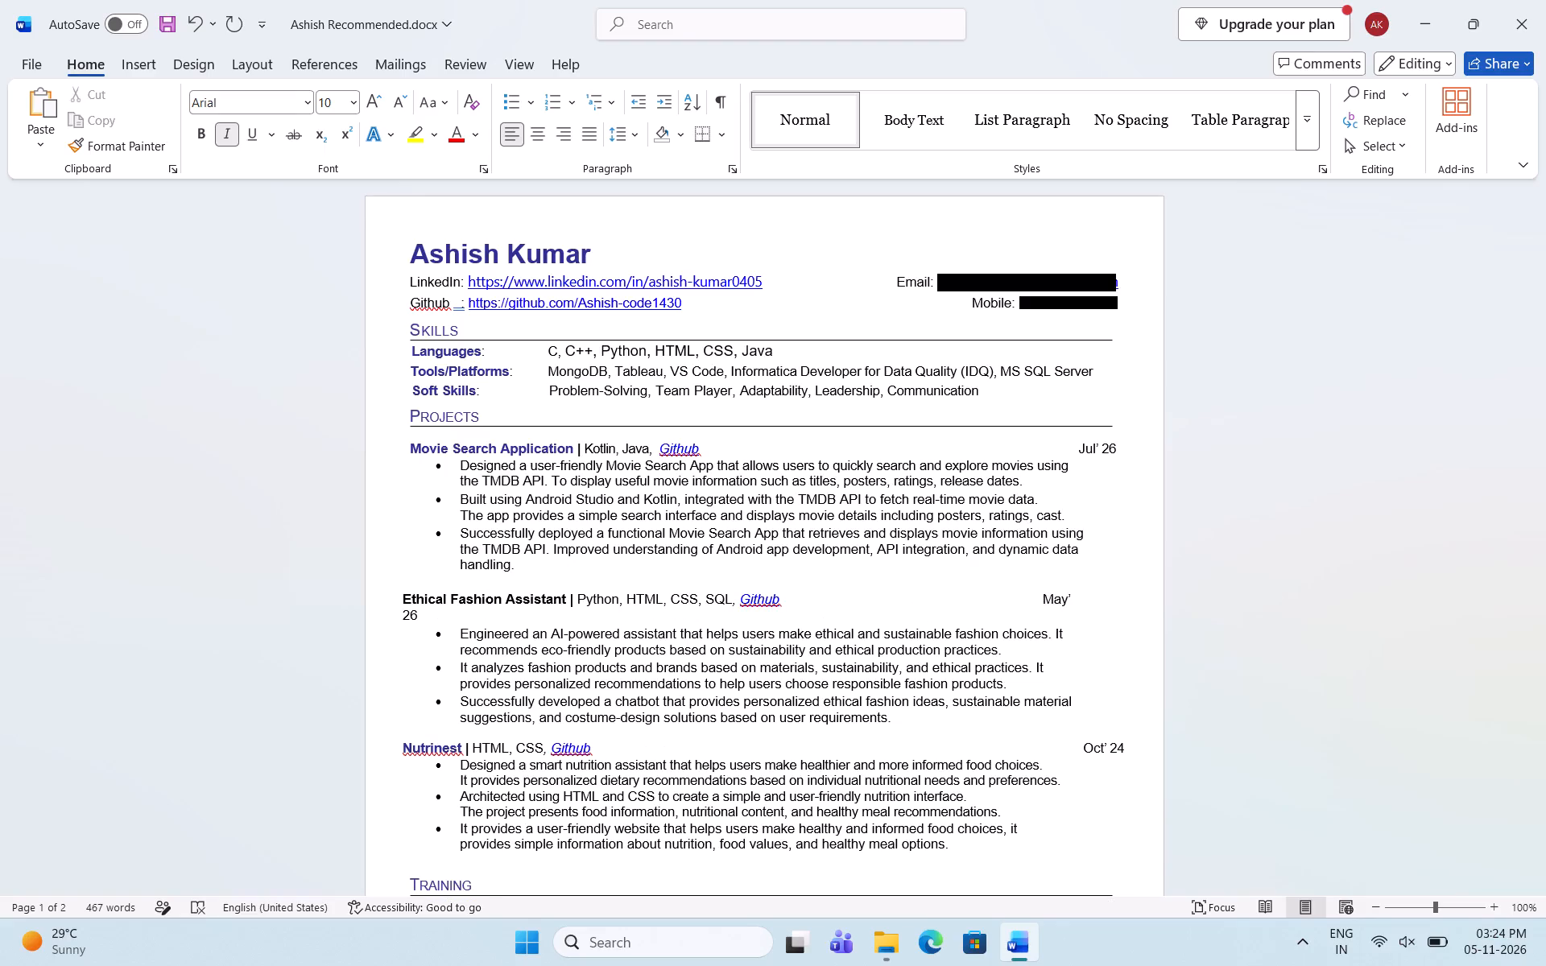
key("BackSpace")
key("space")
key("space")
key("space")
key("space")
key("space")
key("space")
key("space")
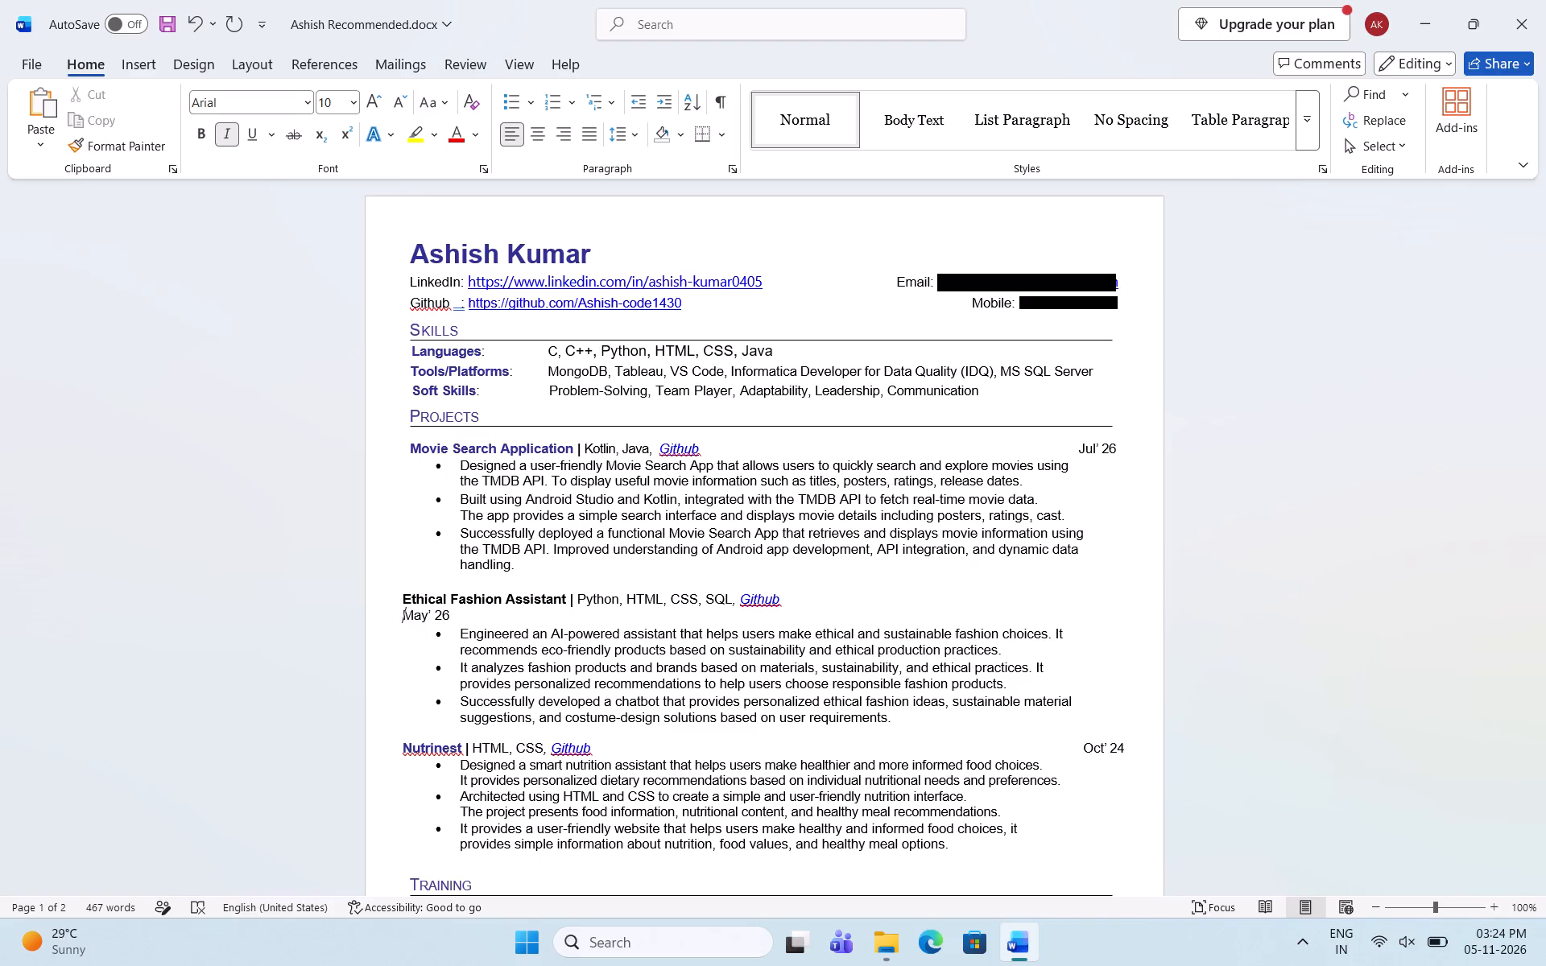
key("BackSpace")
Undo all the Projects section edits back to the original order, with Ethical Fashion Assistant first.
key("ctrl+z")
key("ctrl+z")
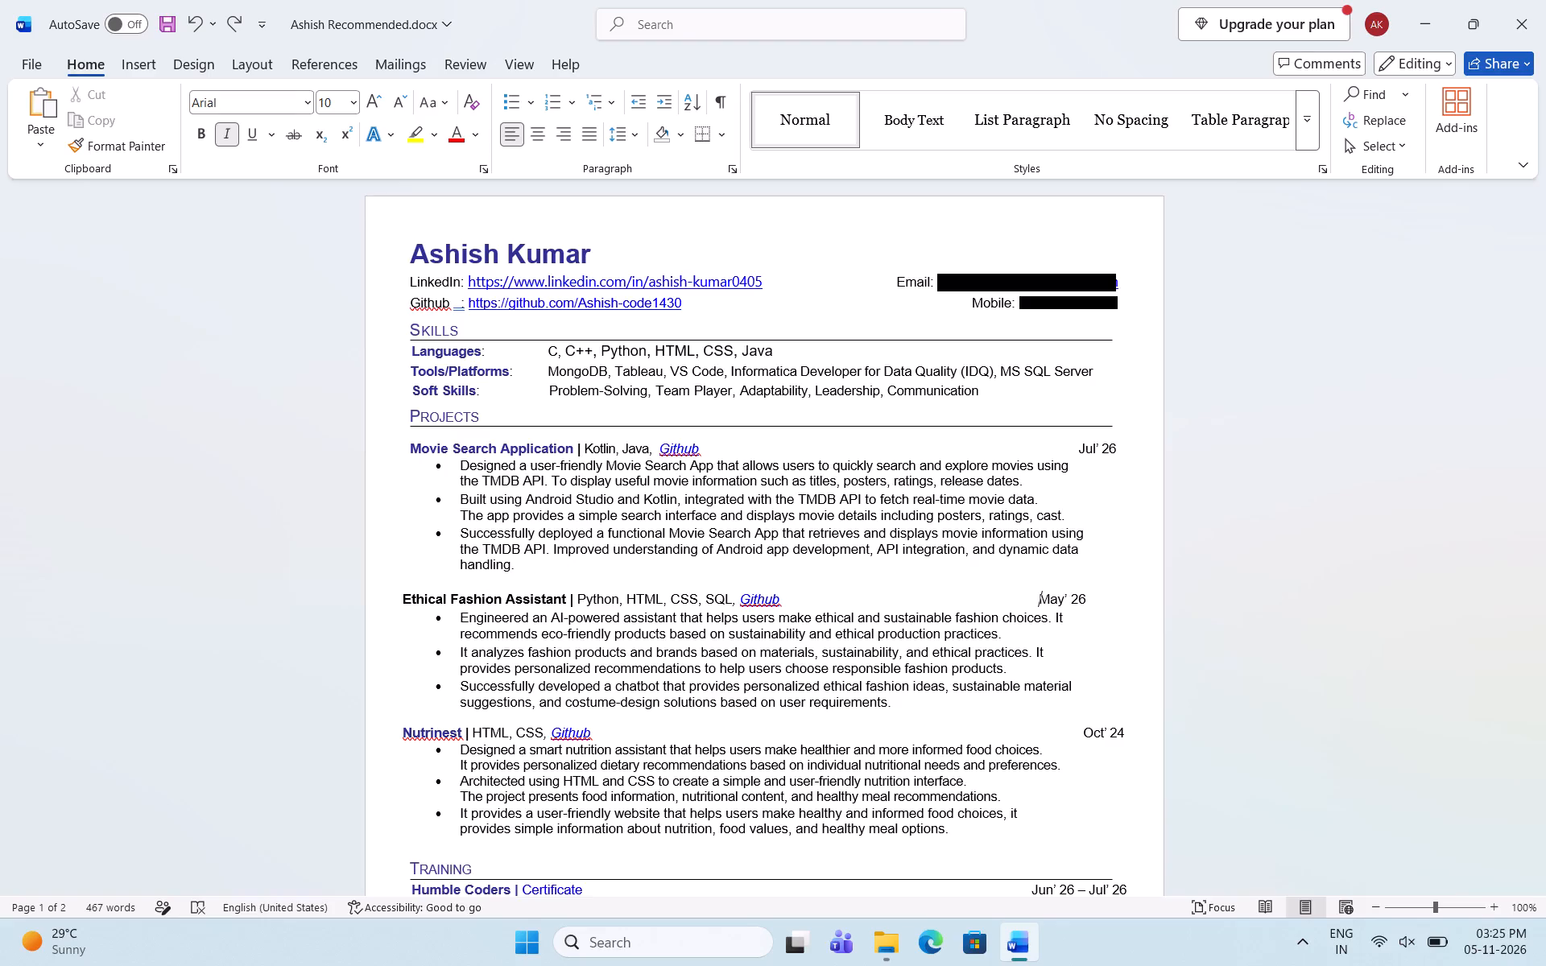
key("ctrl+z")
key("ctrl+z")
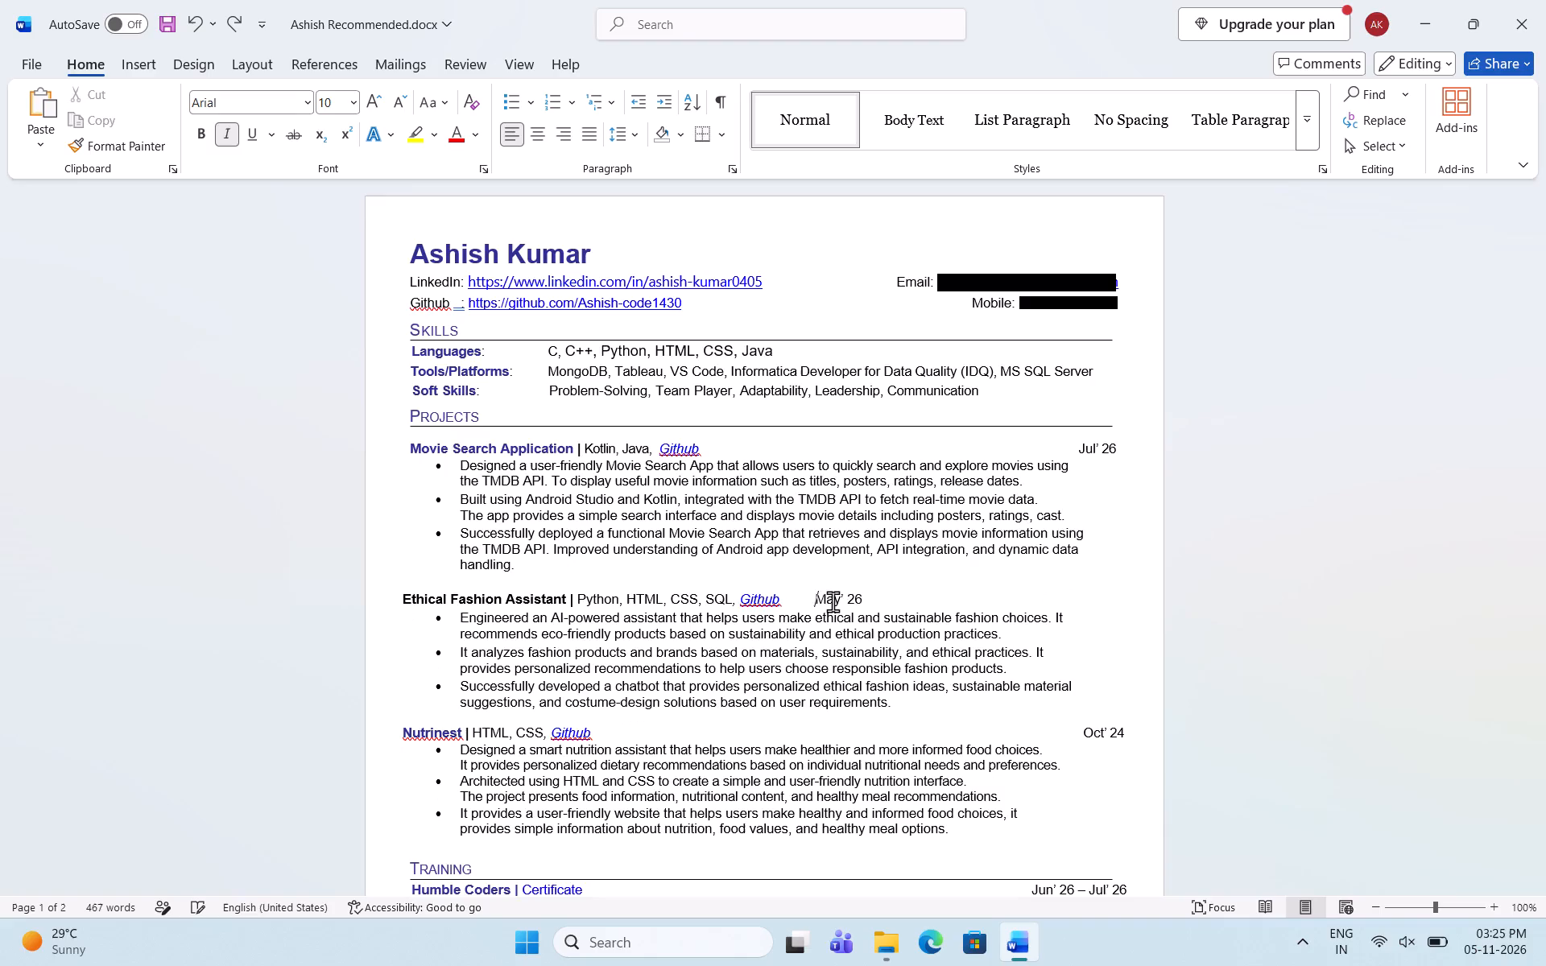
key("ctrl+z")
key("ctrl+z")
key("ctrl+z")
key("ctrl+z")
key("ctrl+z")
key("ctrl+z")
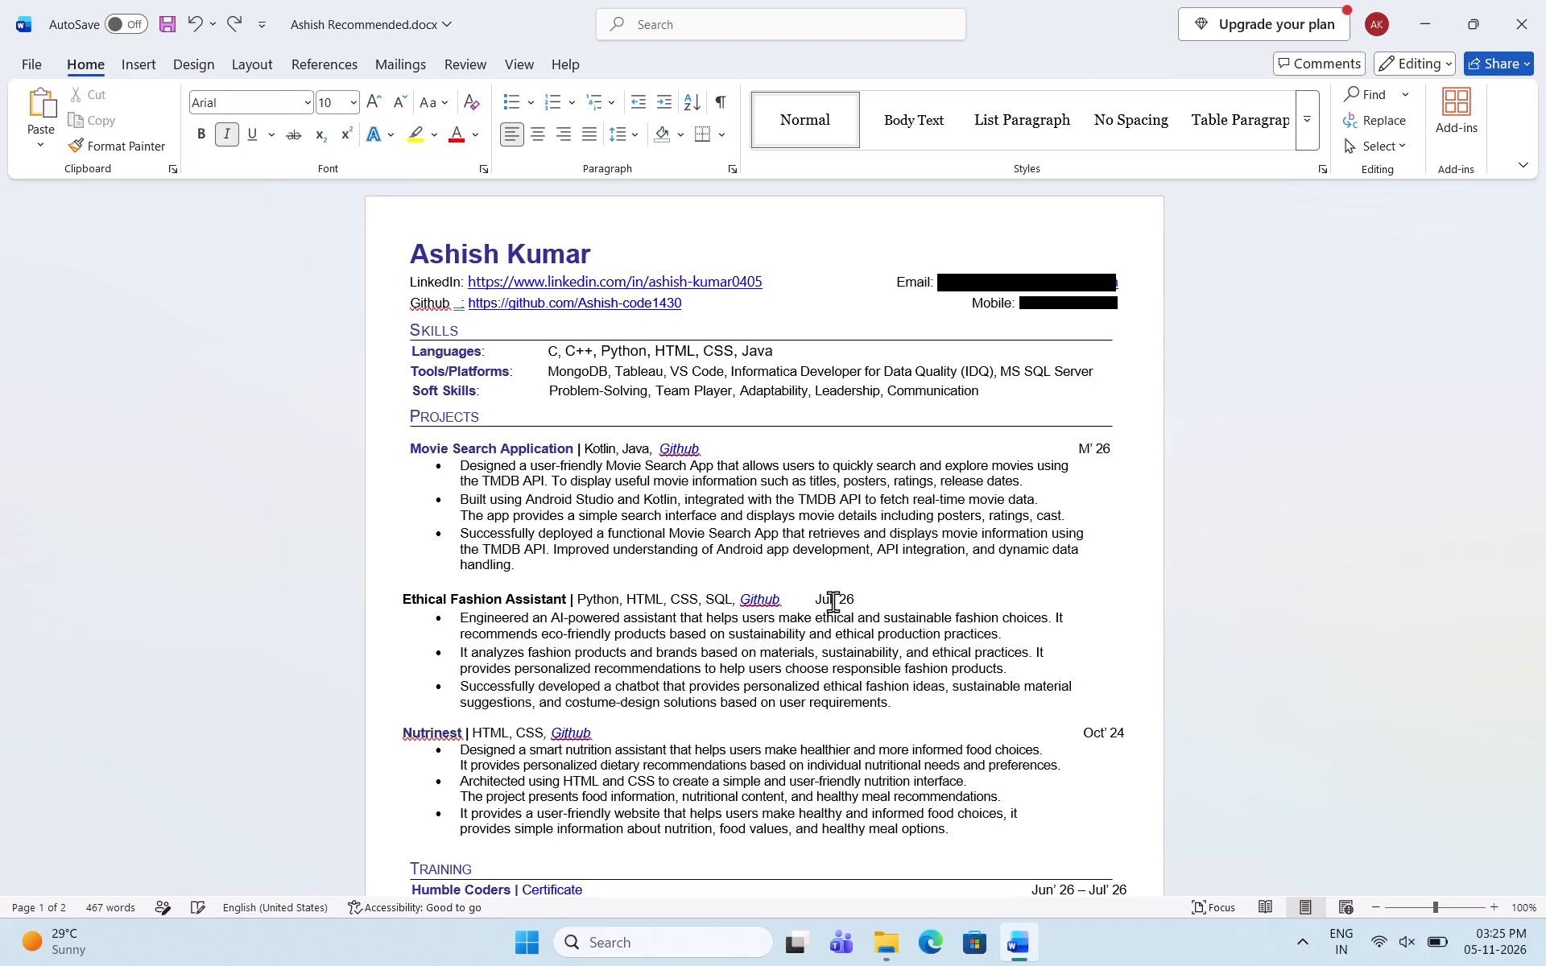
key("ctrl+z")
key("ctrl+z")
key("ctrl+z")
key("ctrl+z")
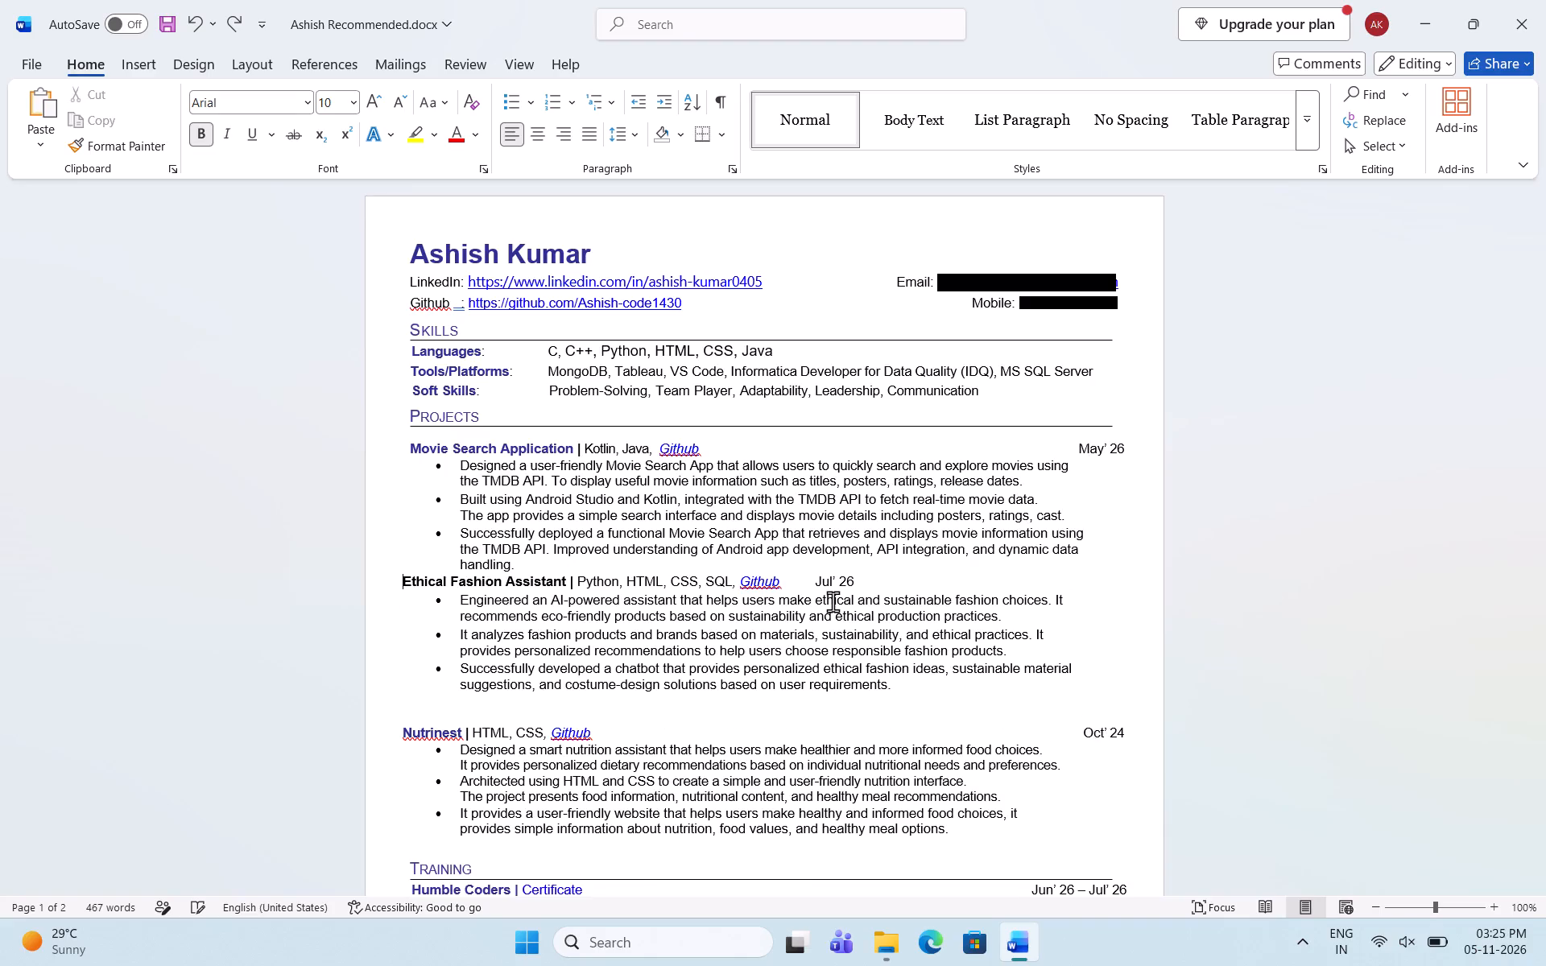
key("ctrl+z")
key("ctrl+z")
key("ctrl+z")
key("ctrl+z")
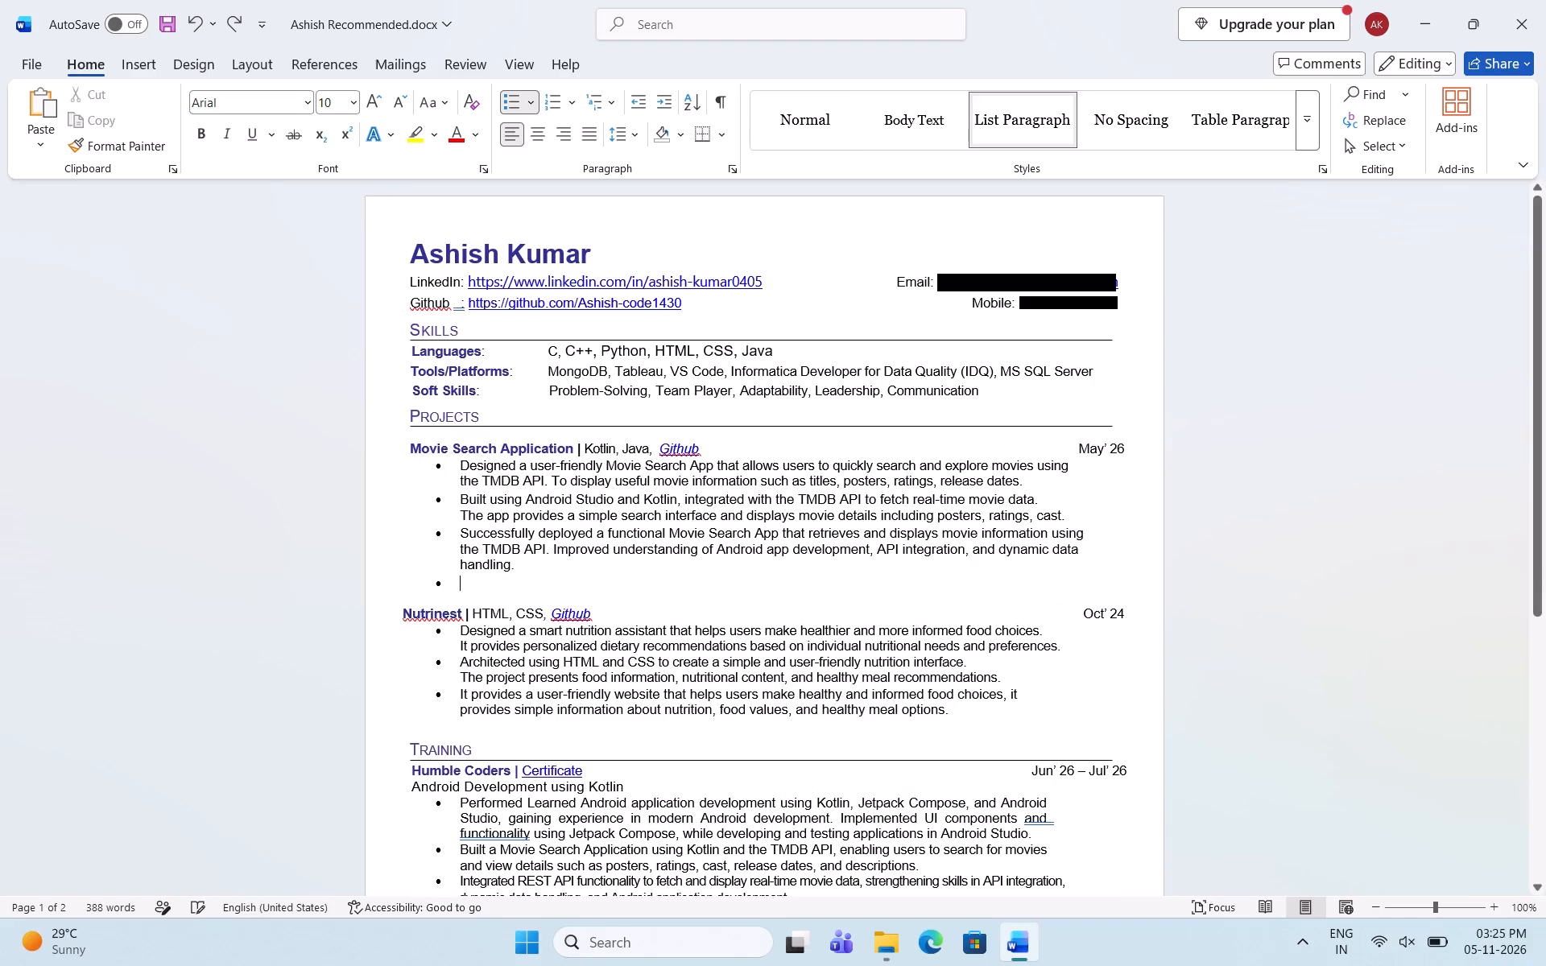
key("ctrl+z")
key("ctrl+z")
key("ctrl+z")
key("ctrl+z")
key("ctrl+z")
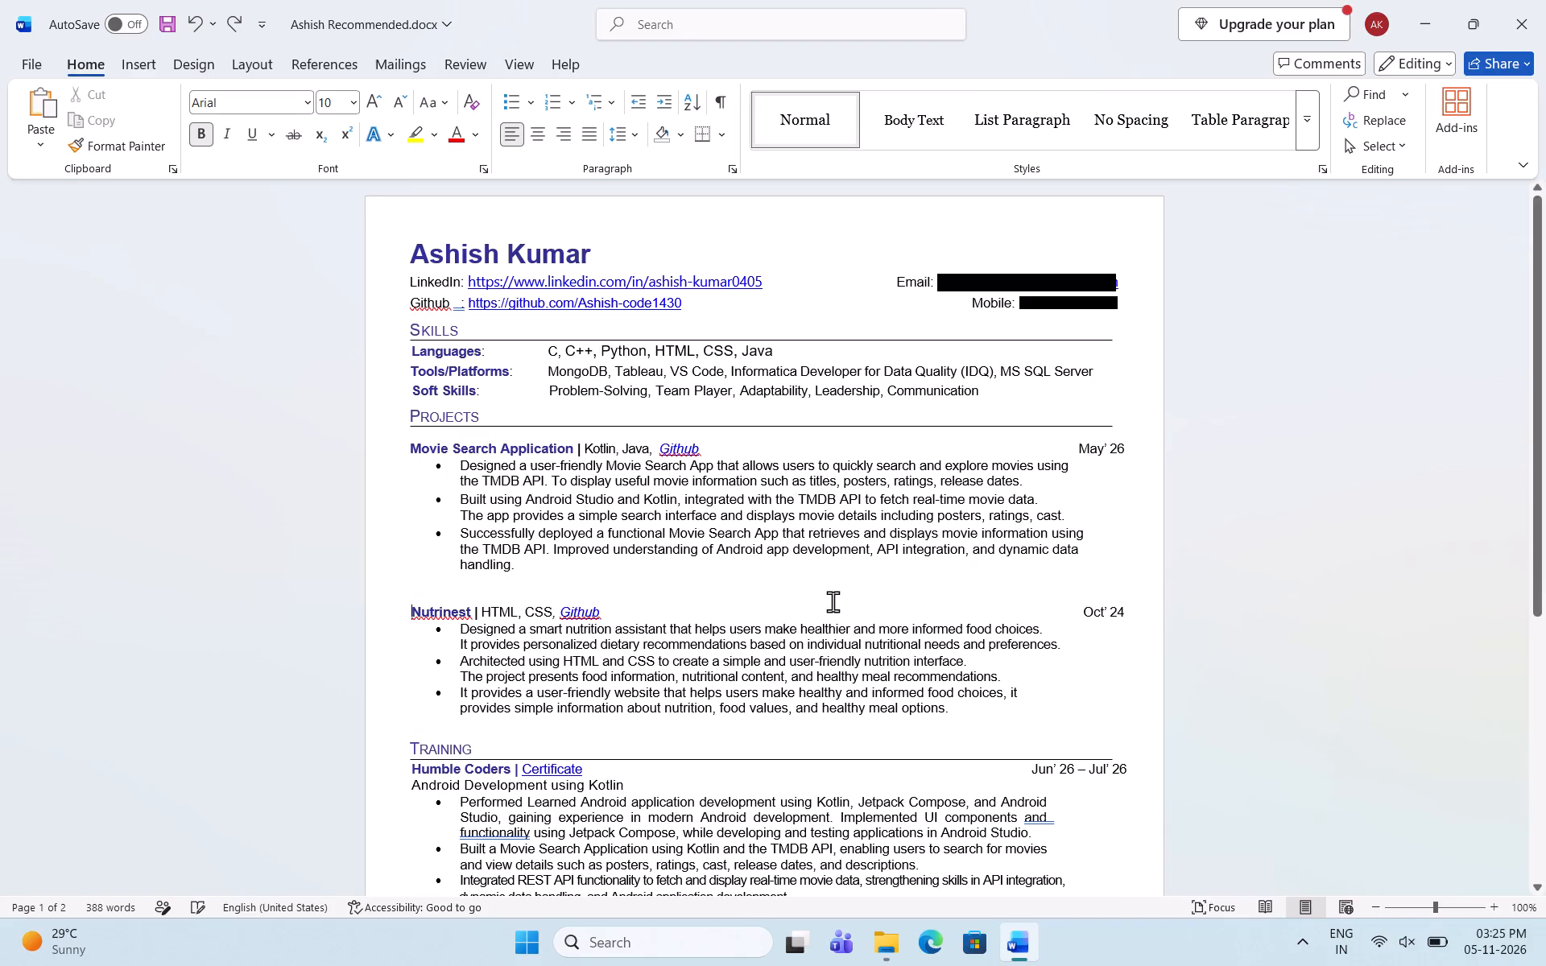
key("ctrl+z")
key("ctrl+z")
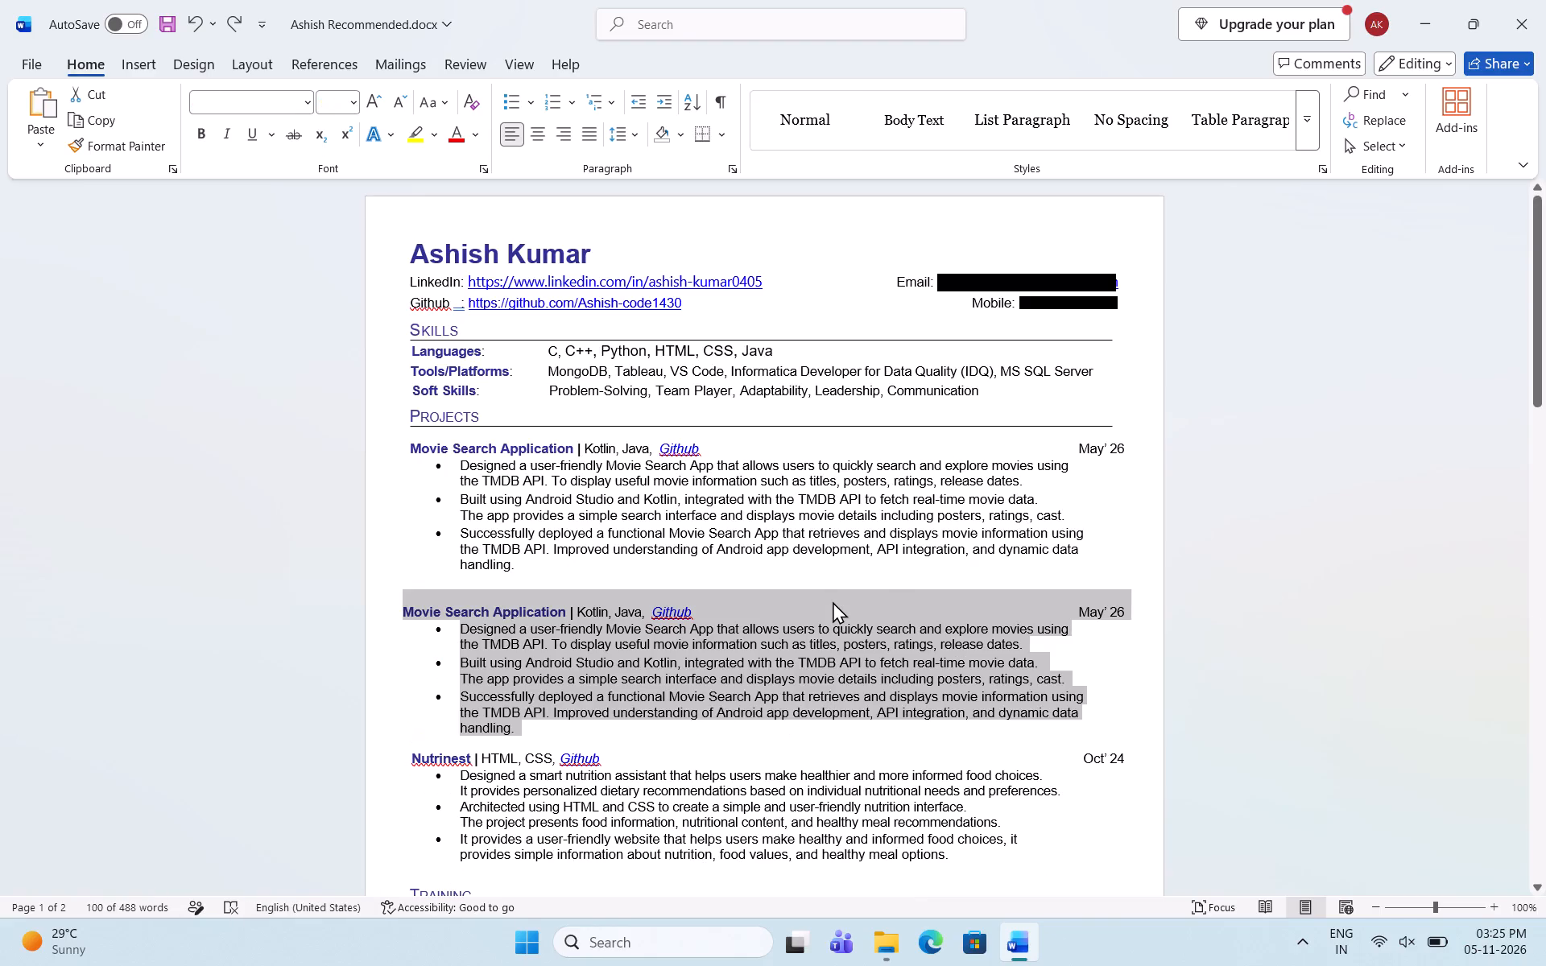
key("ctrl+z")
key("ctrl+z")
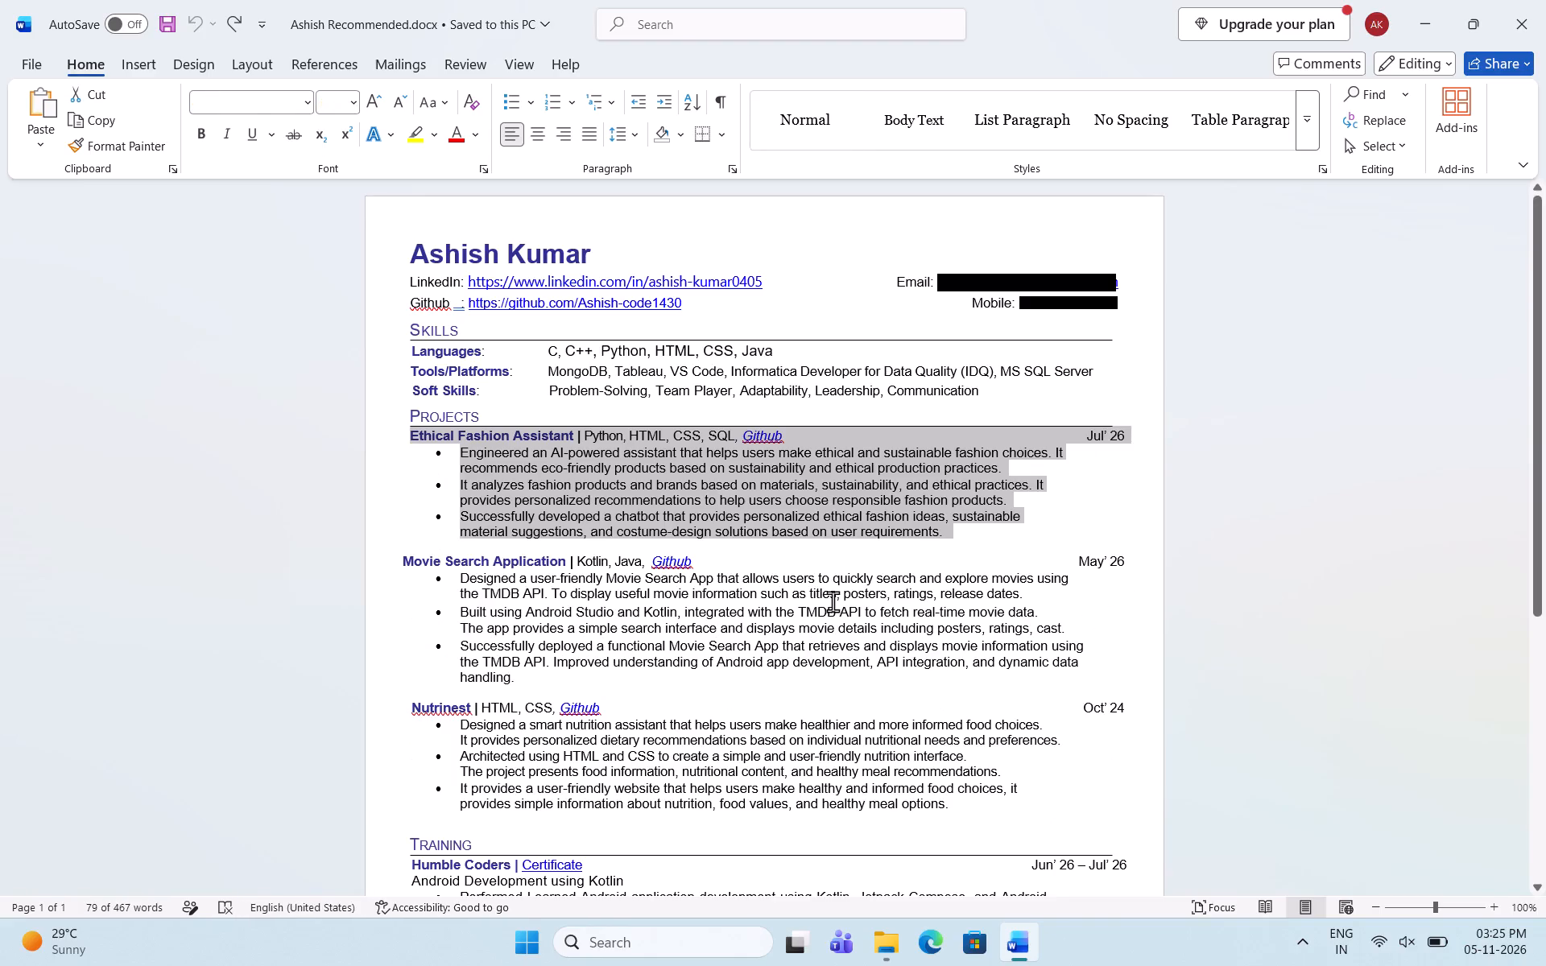
Replace the Ethical Fashion Assistant entry with a copy of the whole Movie Search Application entry.
left_click(1014, 543)
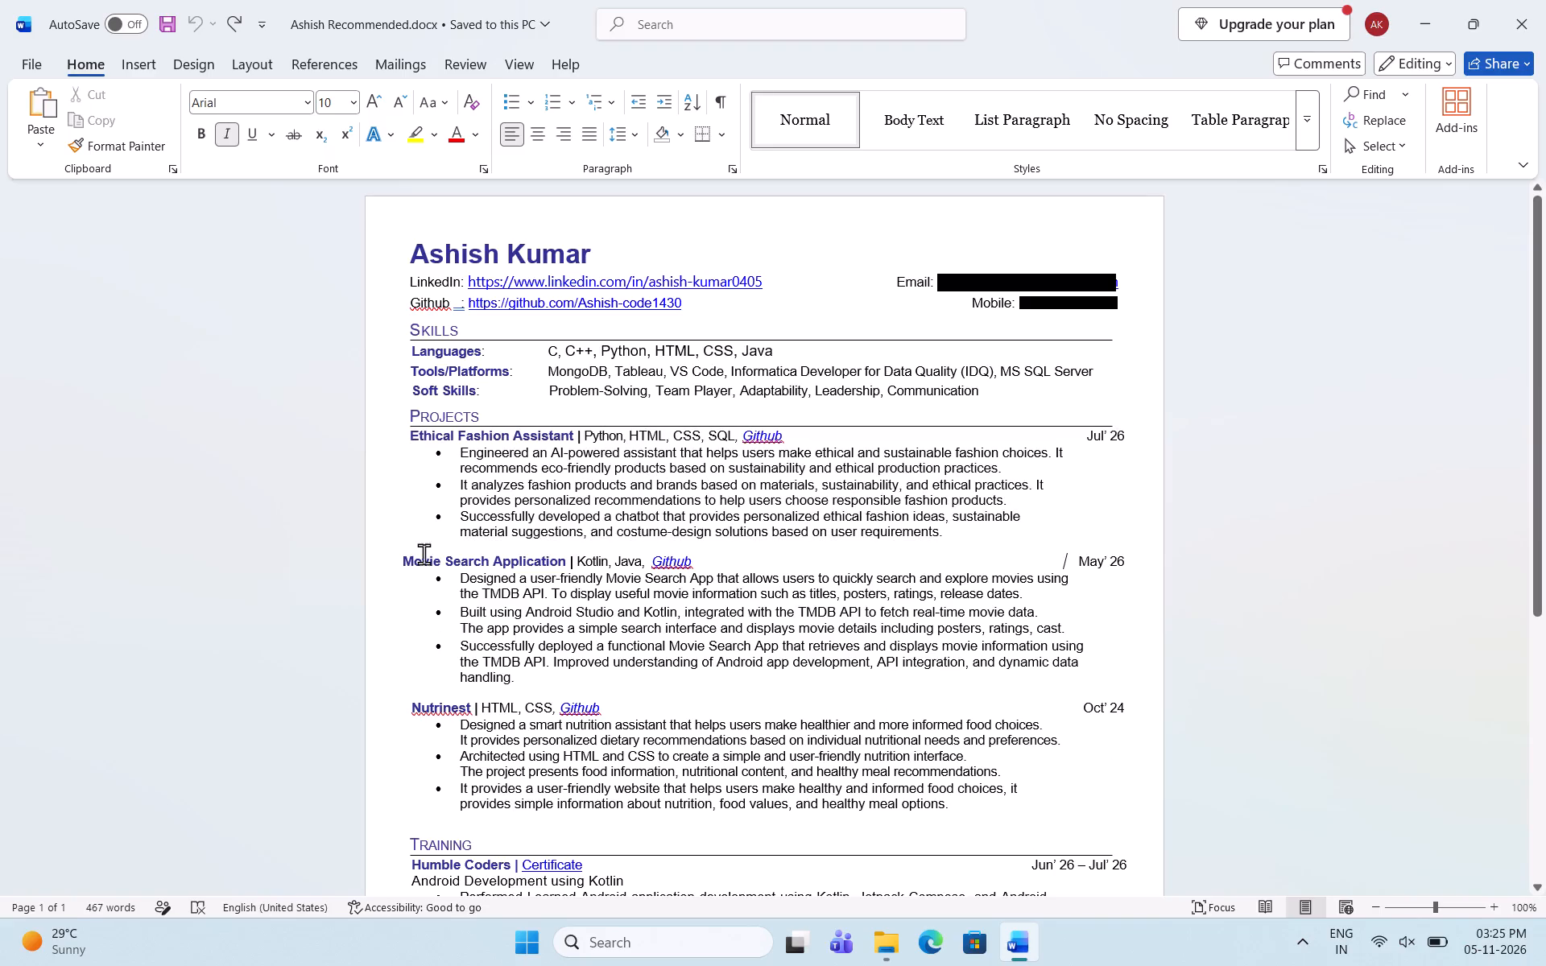
left_click_drag(401, 558, 530, 693)
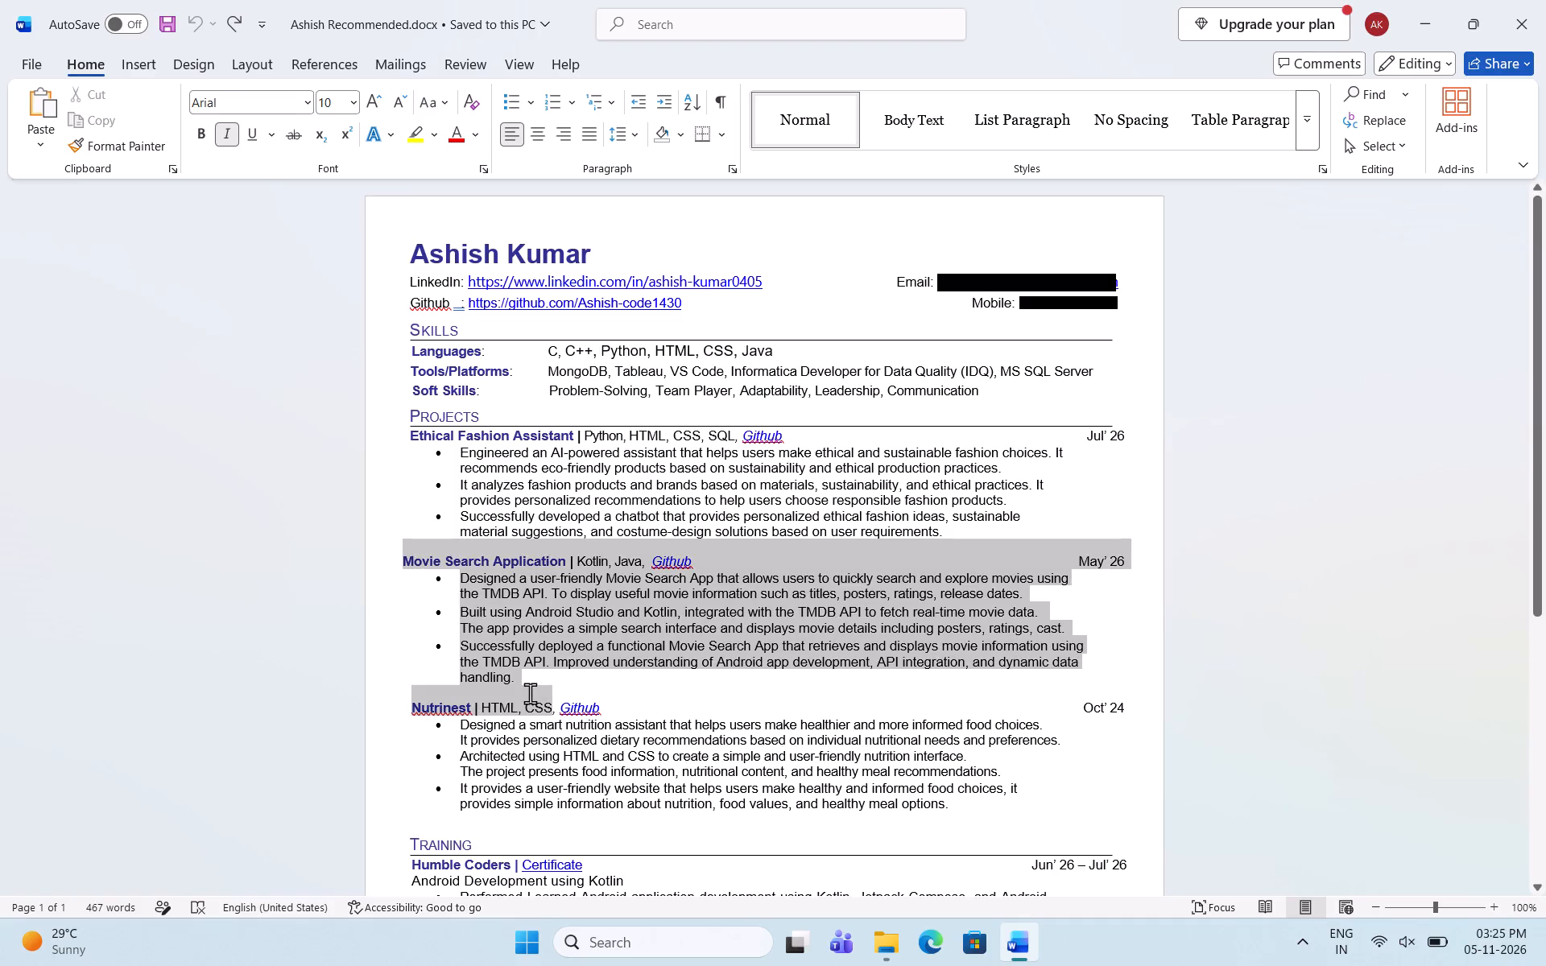
left_click_drag(530, 693, 523, 676)
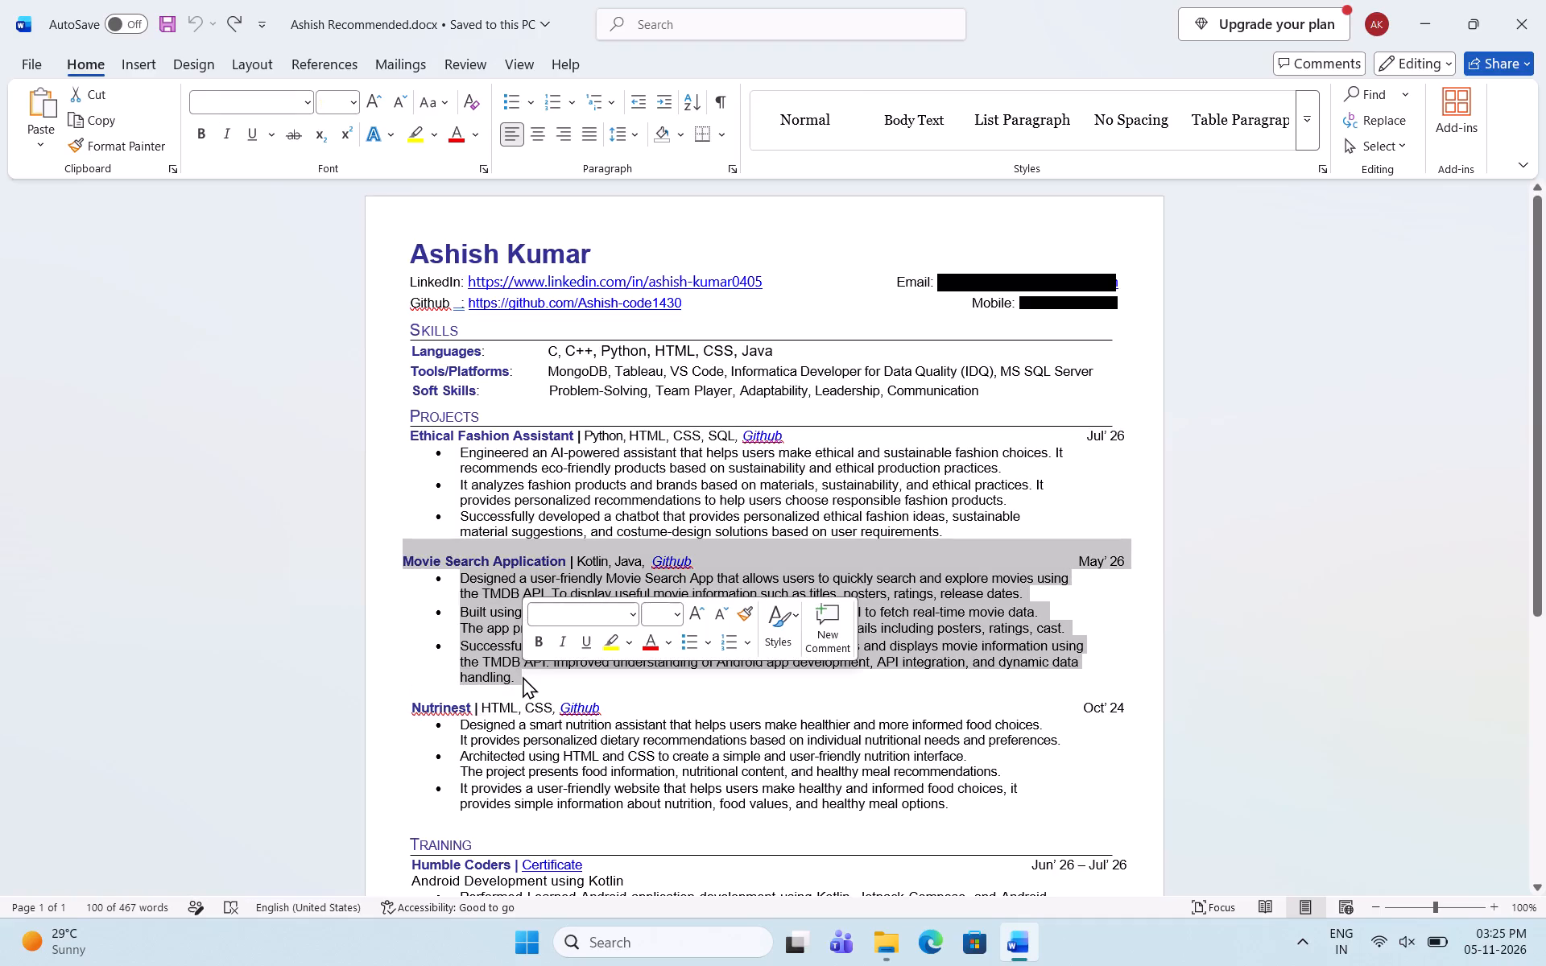
key("ctrl+c")
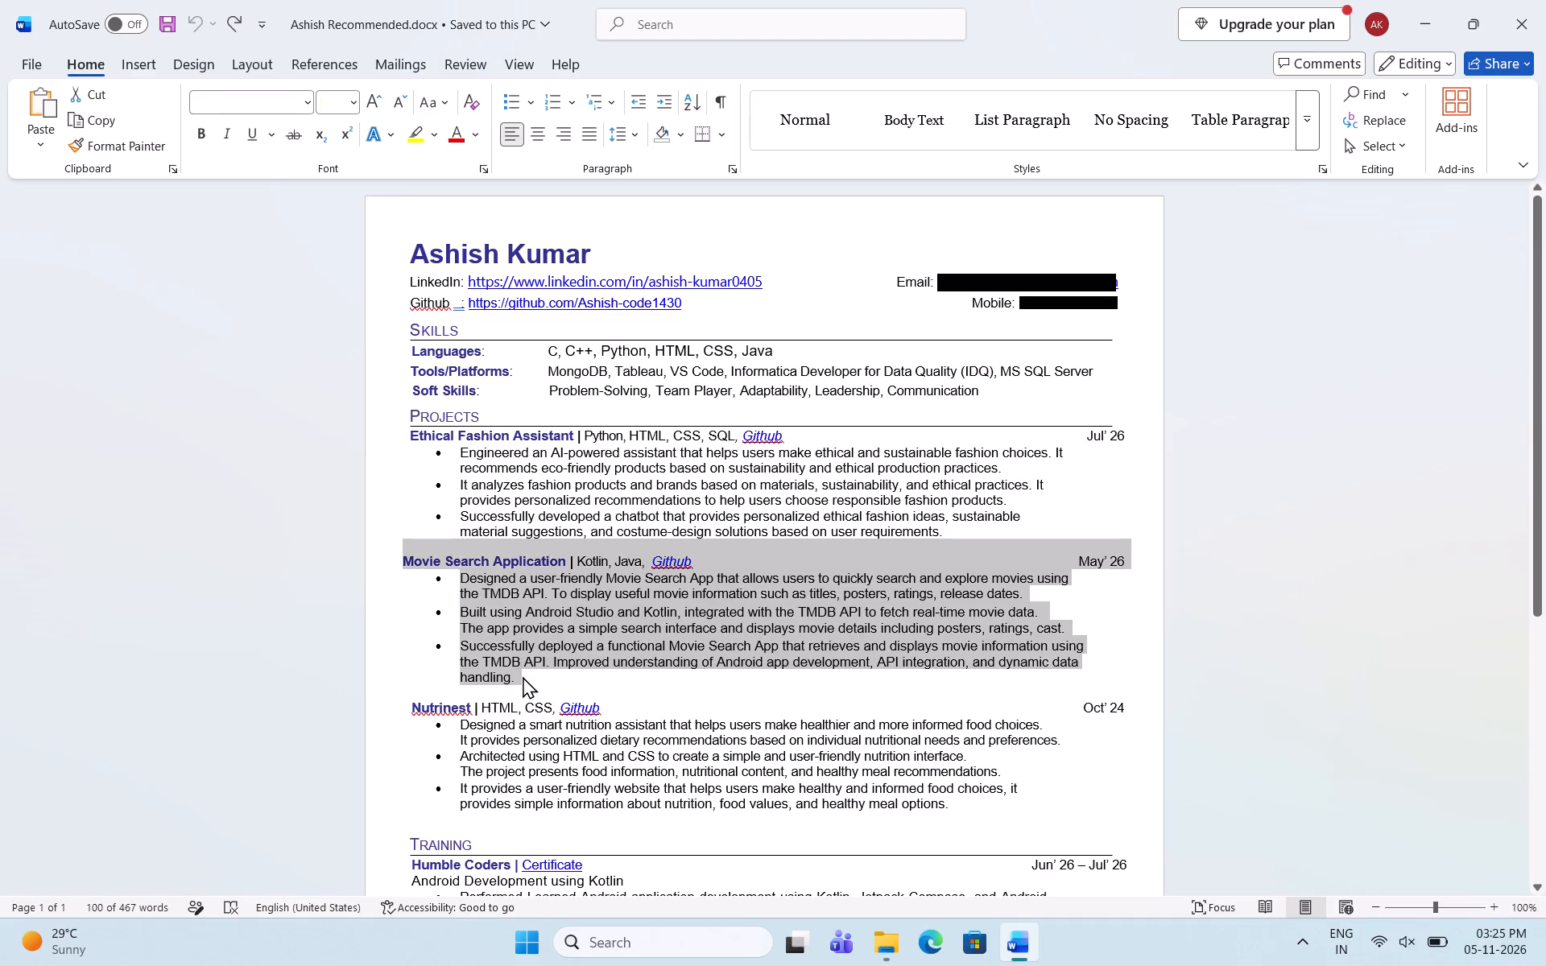
left_click(410, 434)
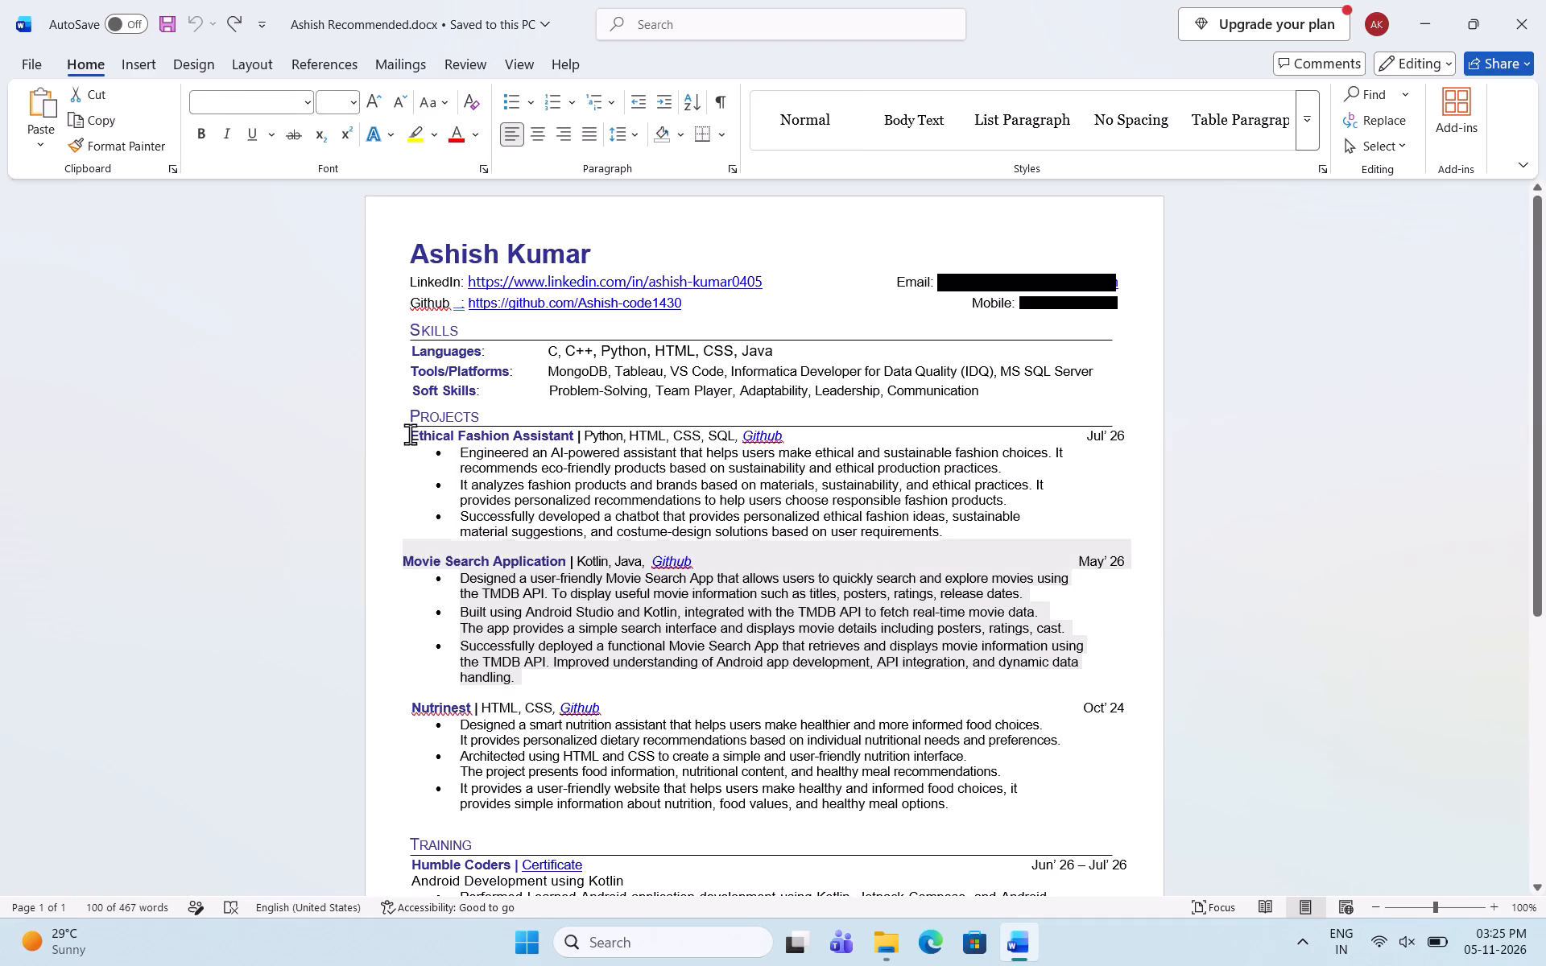
left_click_drag(410, 434, 904, 542)
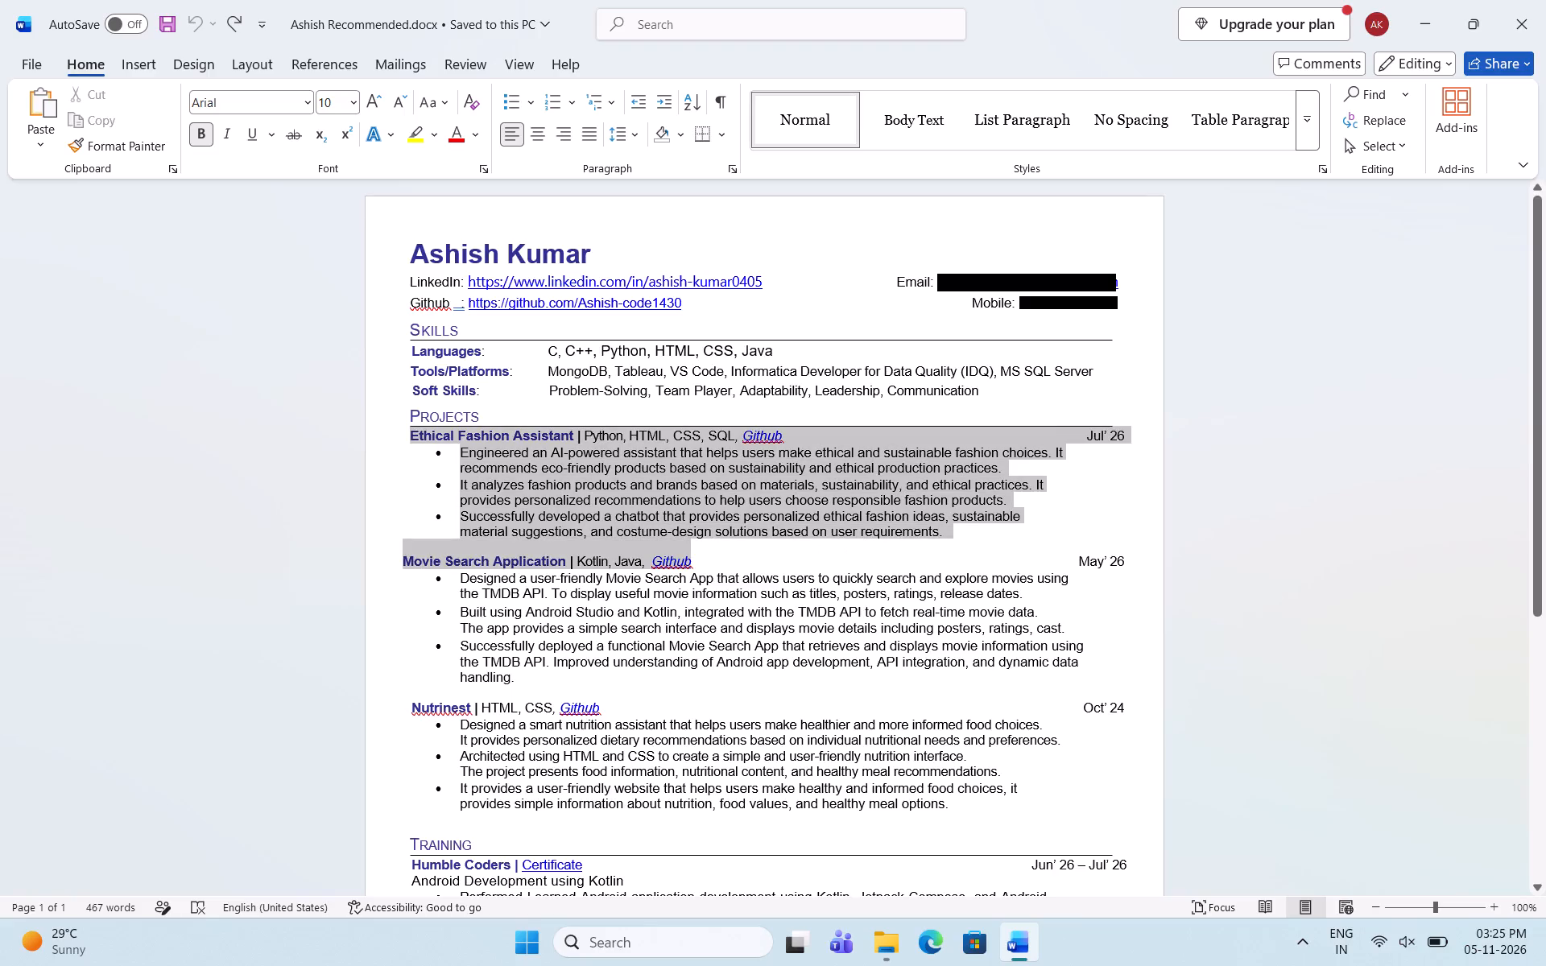
left_click_drag(904, 542, 1031, 532)
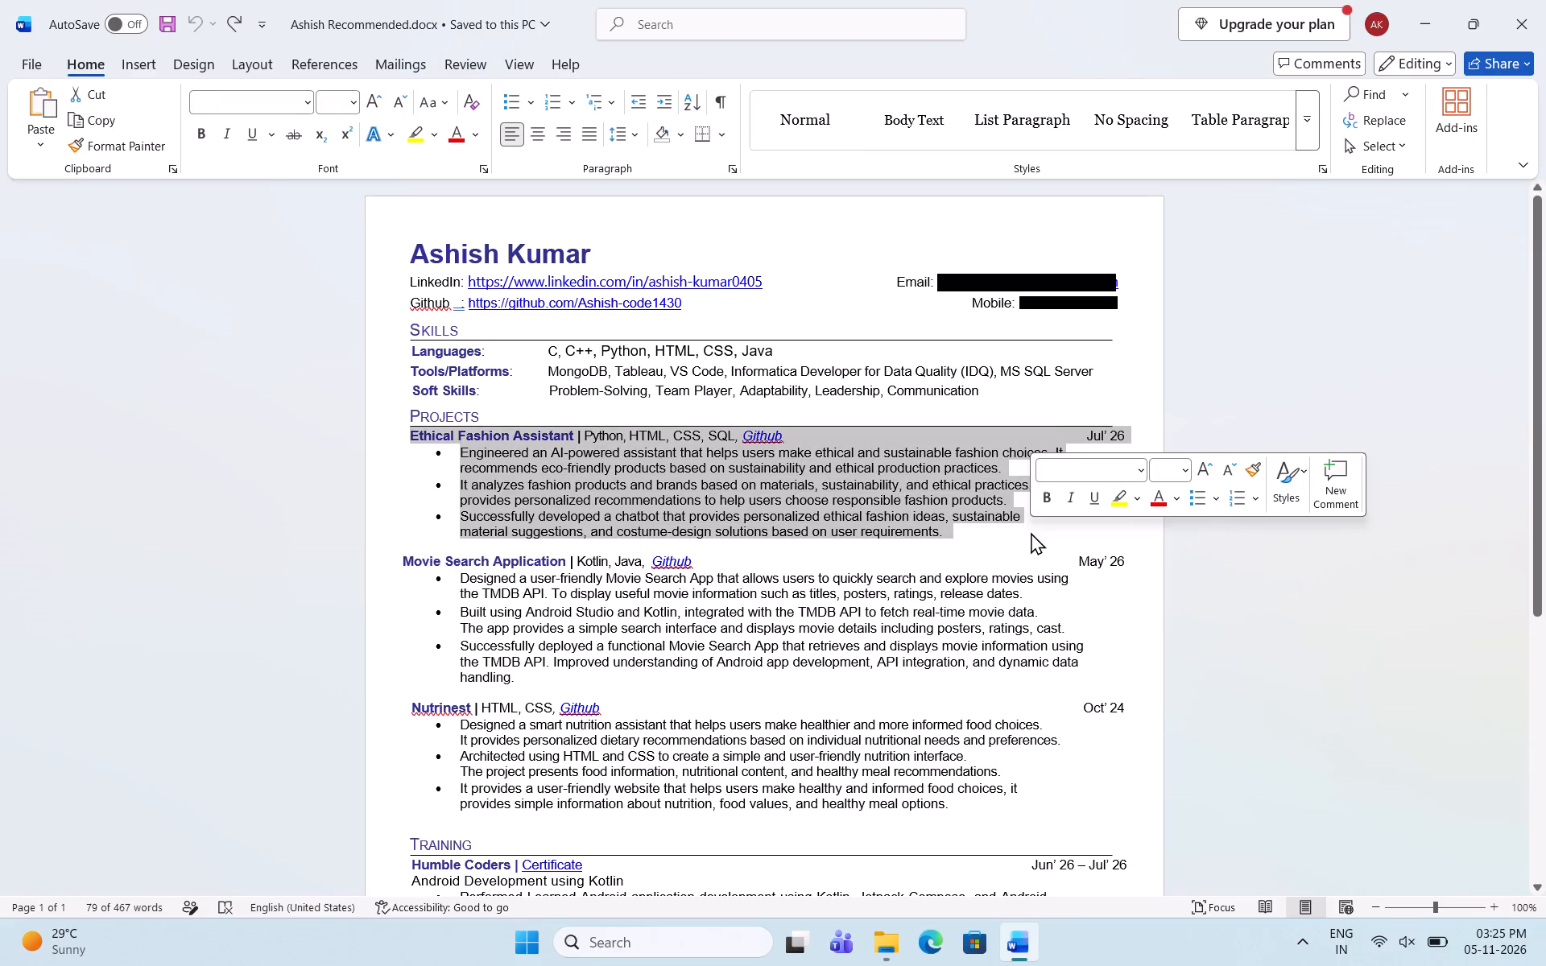
key("ctrl+v")
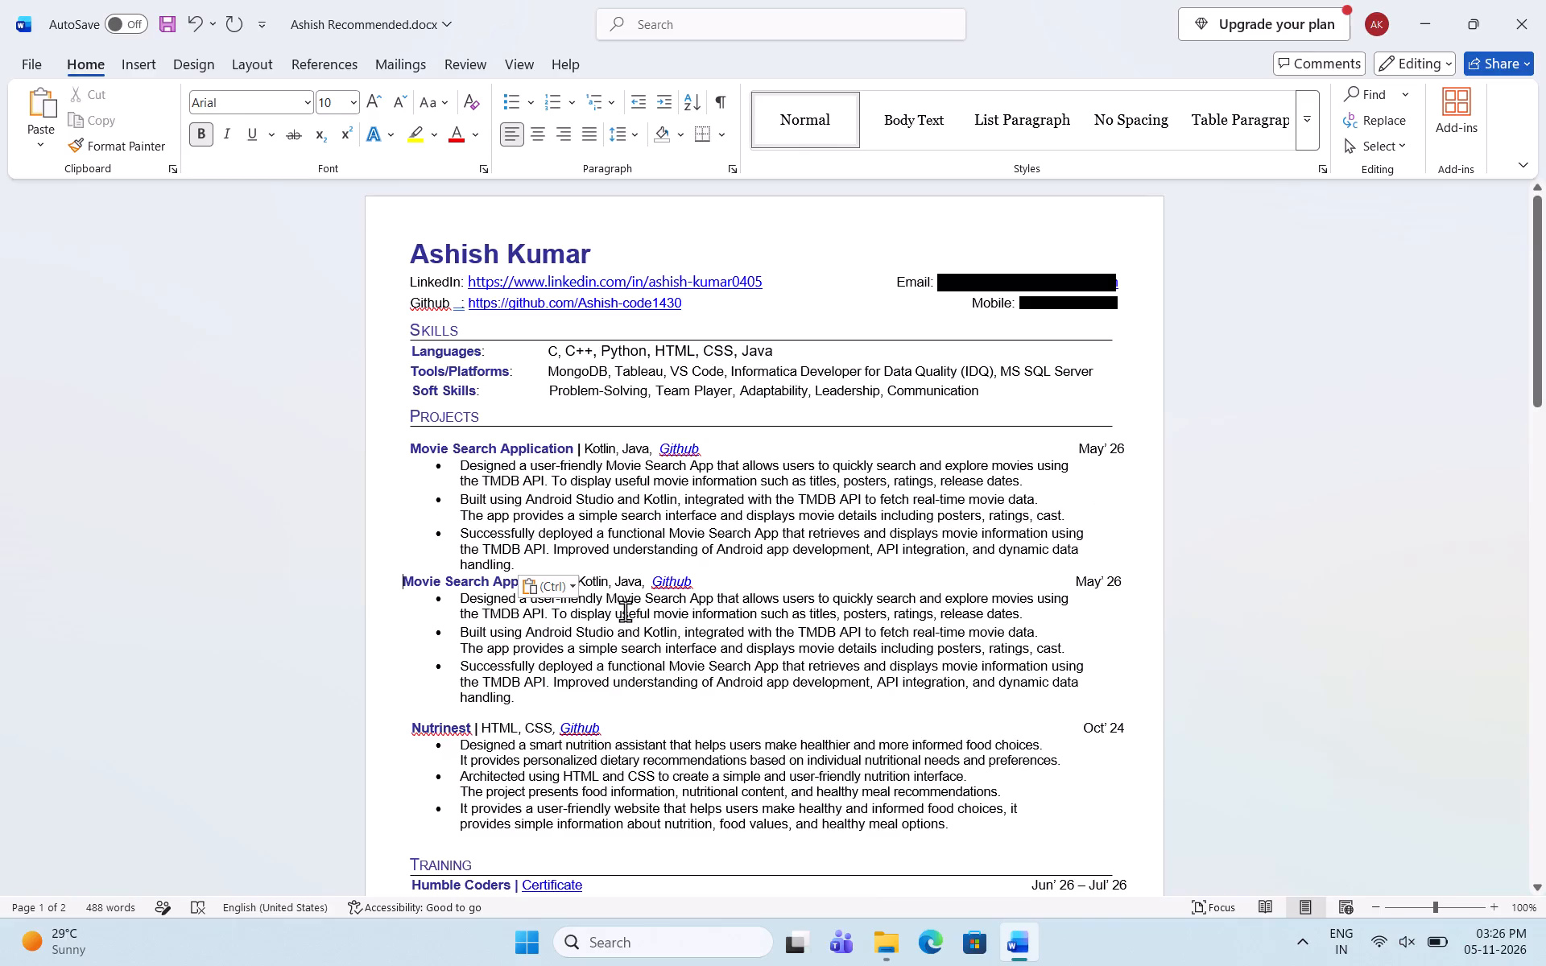
Change the month in the first Movie Search Application entry's date to Jul.
left_click(1105, 454)
key("BackSpace")
key("BackSpace")
key("BackSpace")
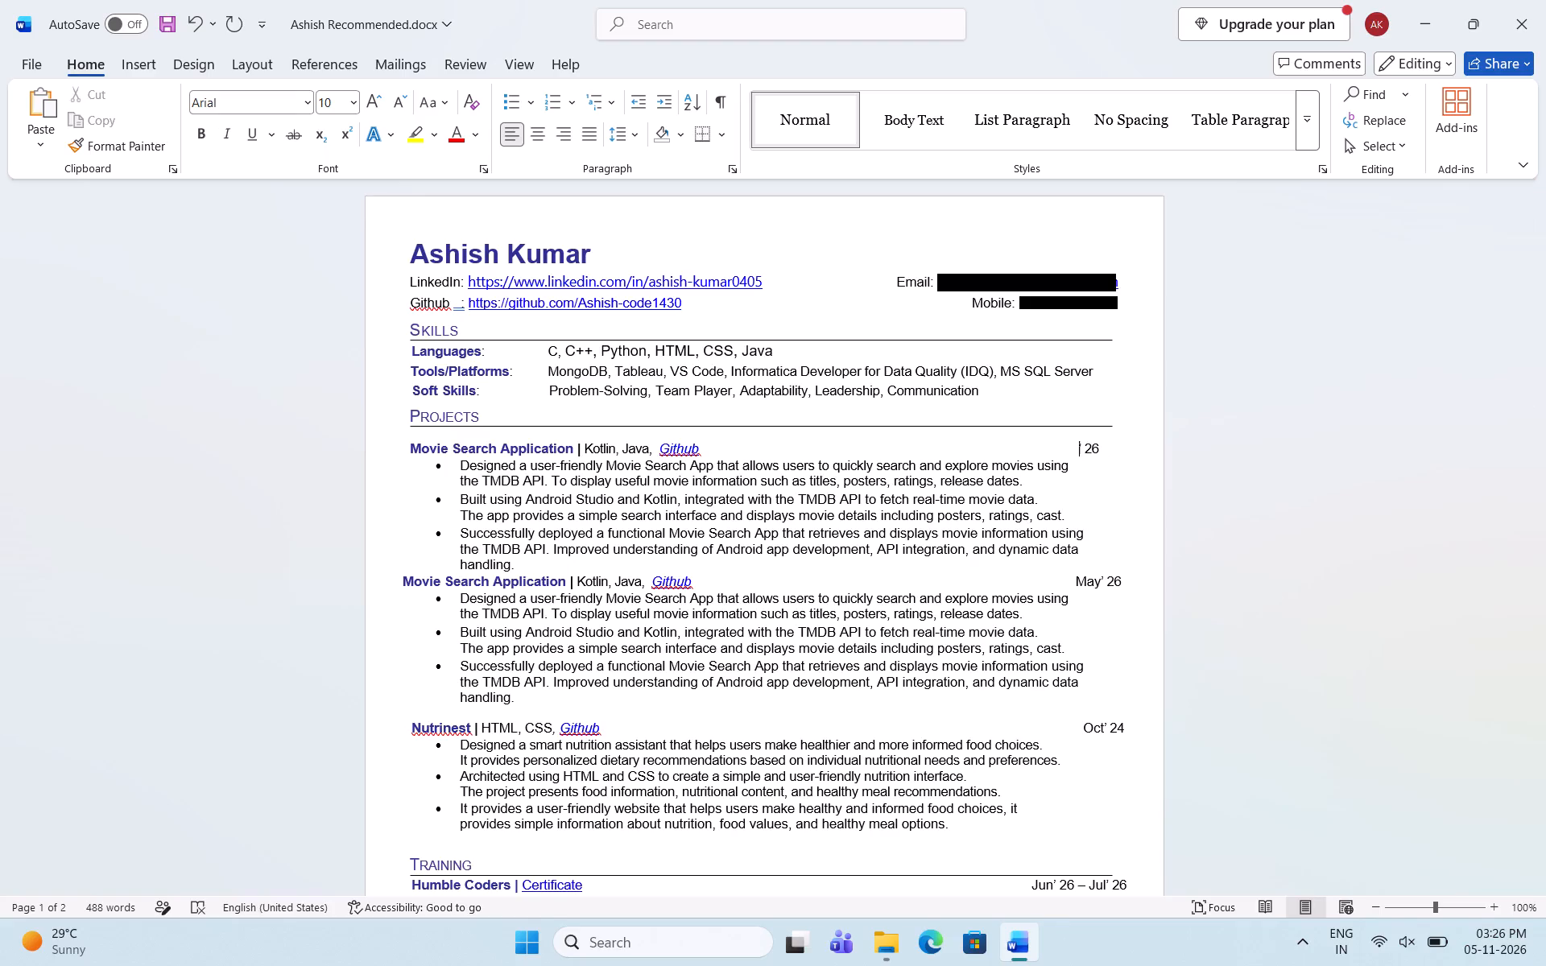
type("Jul")
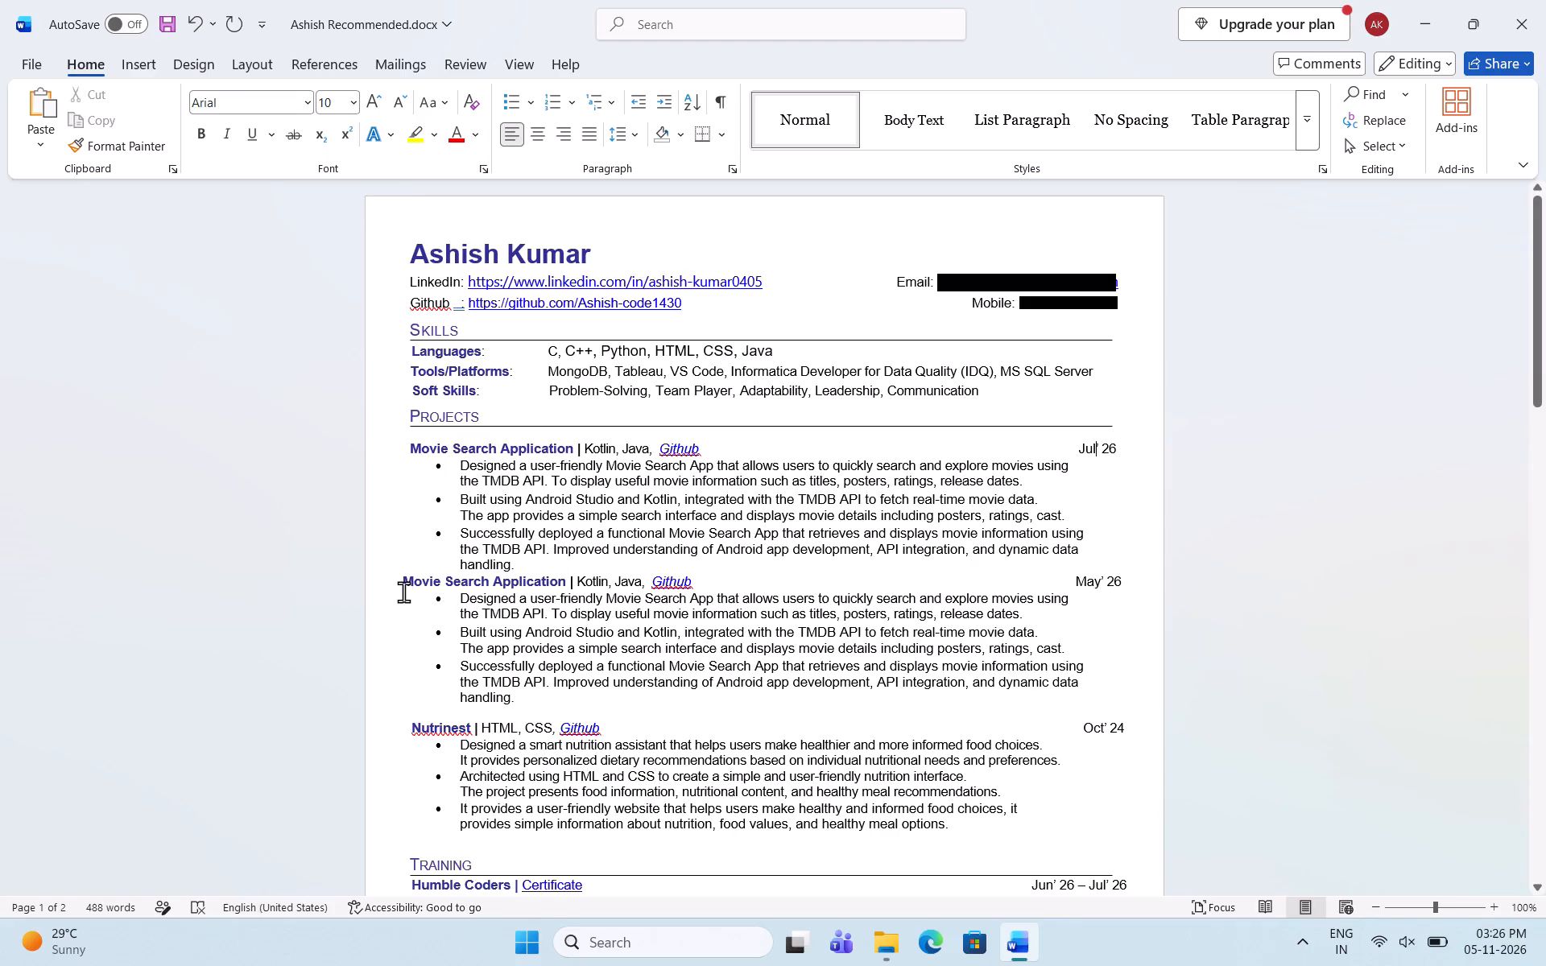
Replace the second Movie Search Application entry with the previously copied Ethical Fashion Assistant entry from the clipboard history.
left_click_drag(403, 582, 511, 700)
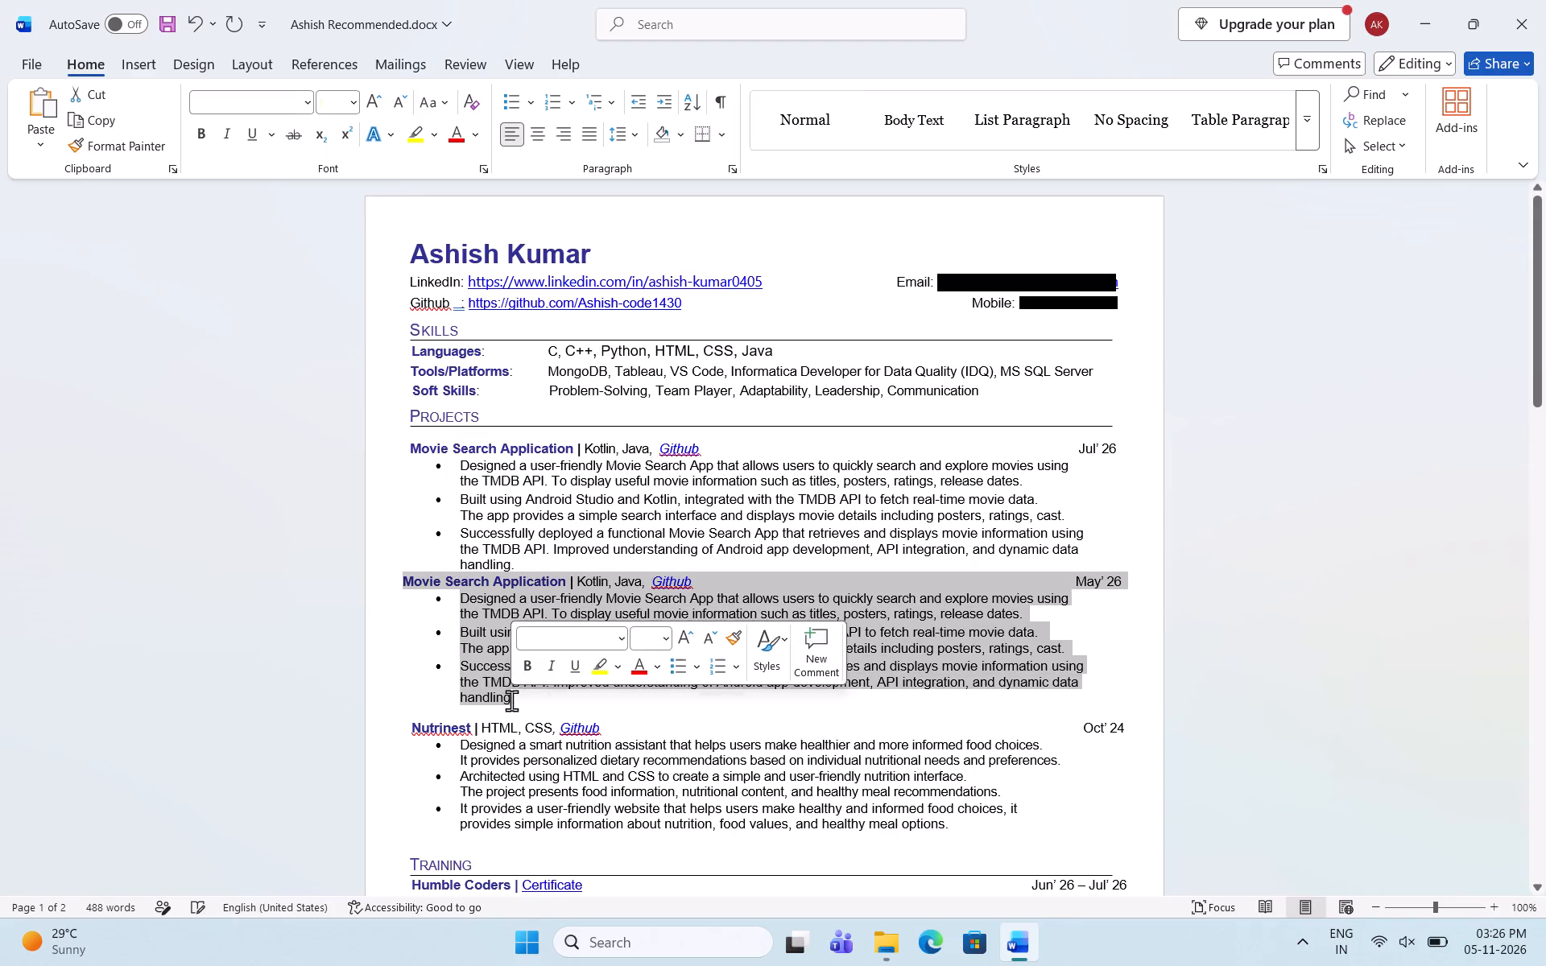
key("super+v")
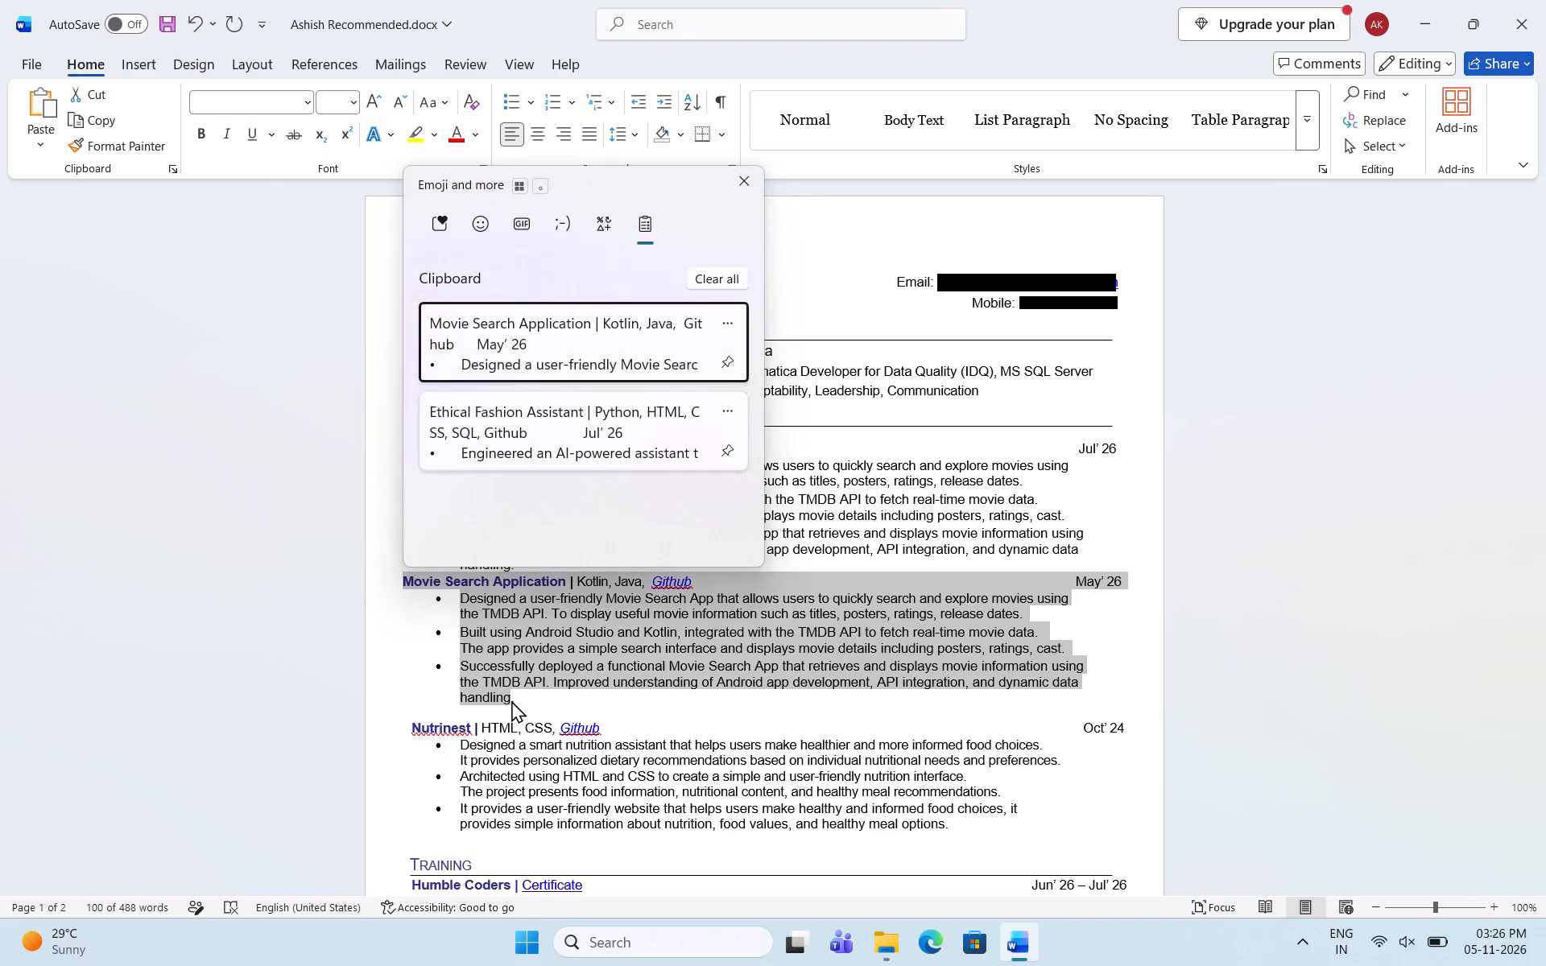
left_click(518, 418)
key("ctrl+v")
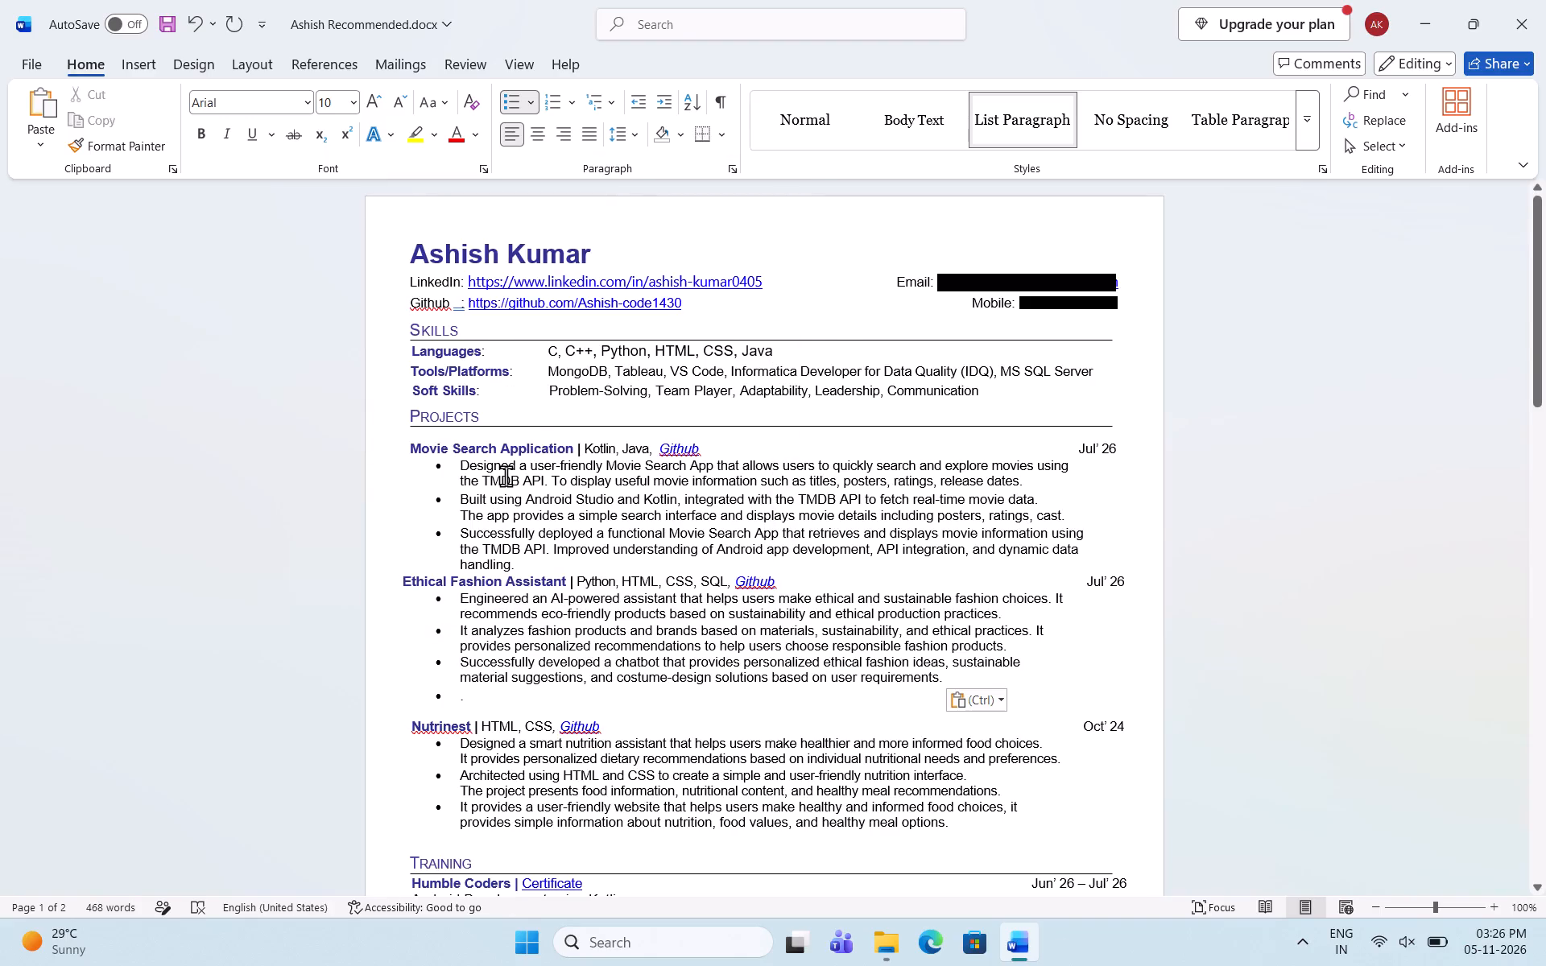
Remove the stray bullet and period after the Ethical Fashion Assistant entry, leaving one blank line before the Nutrinest heading.
key("BackSpace")
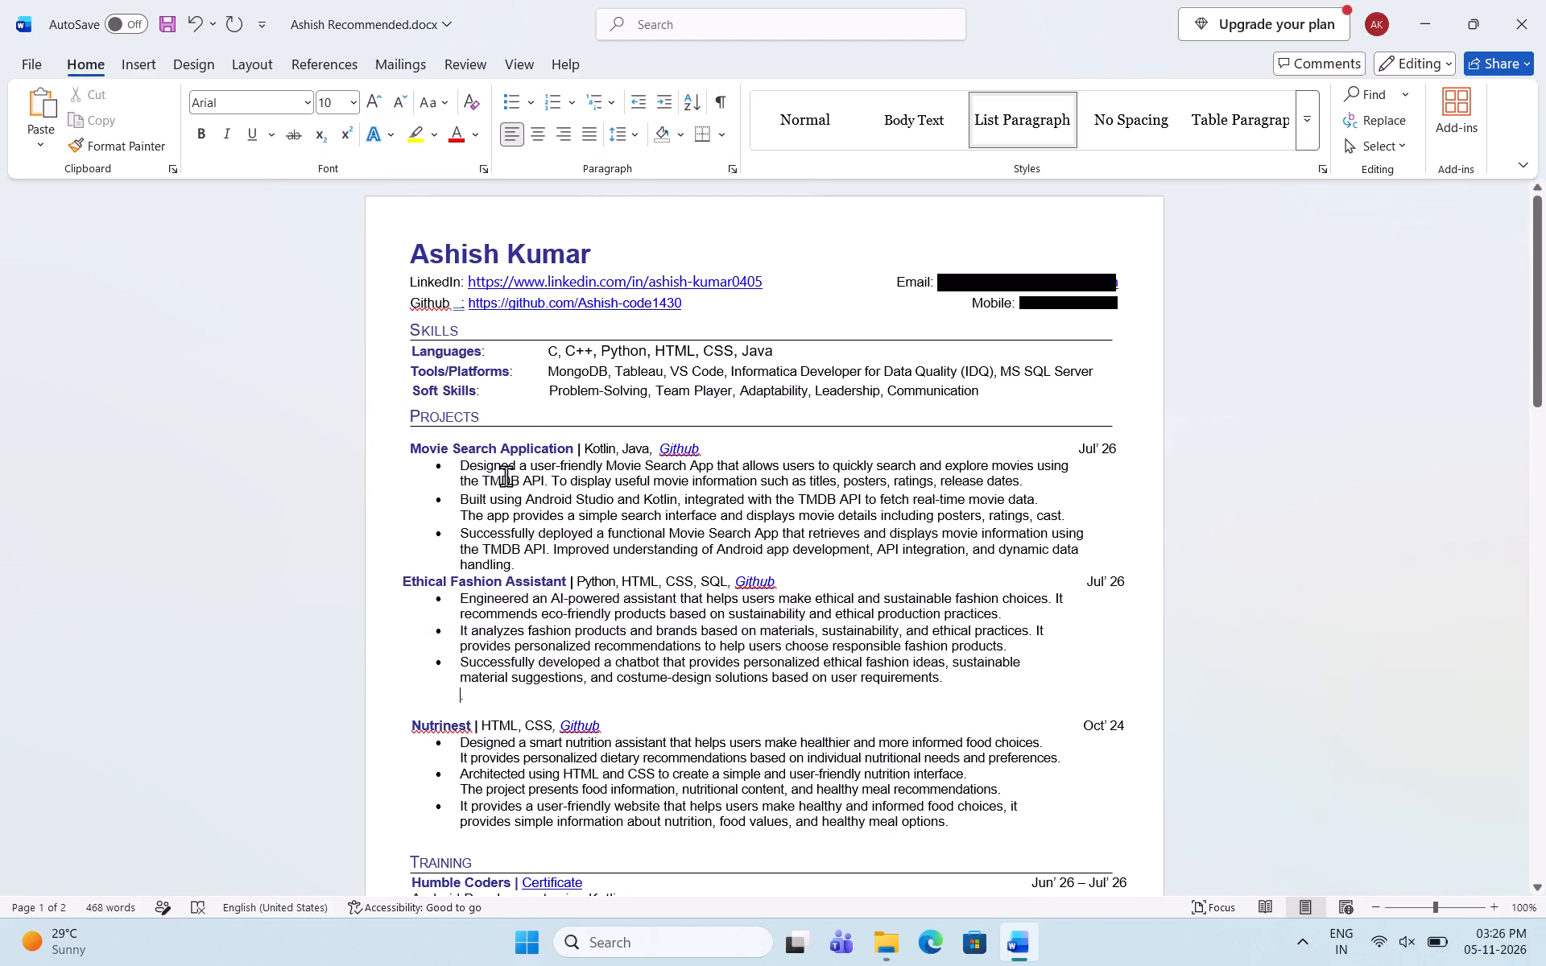
left_click(407, 730)
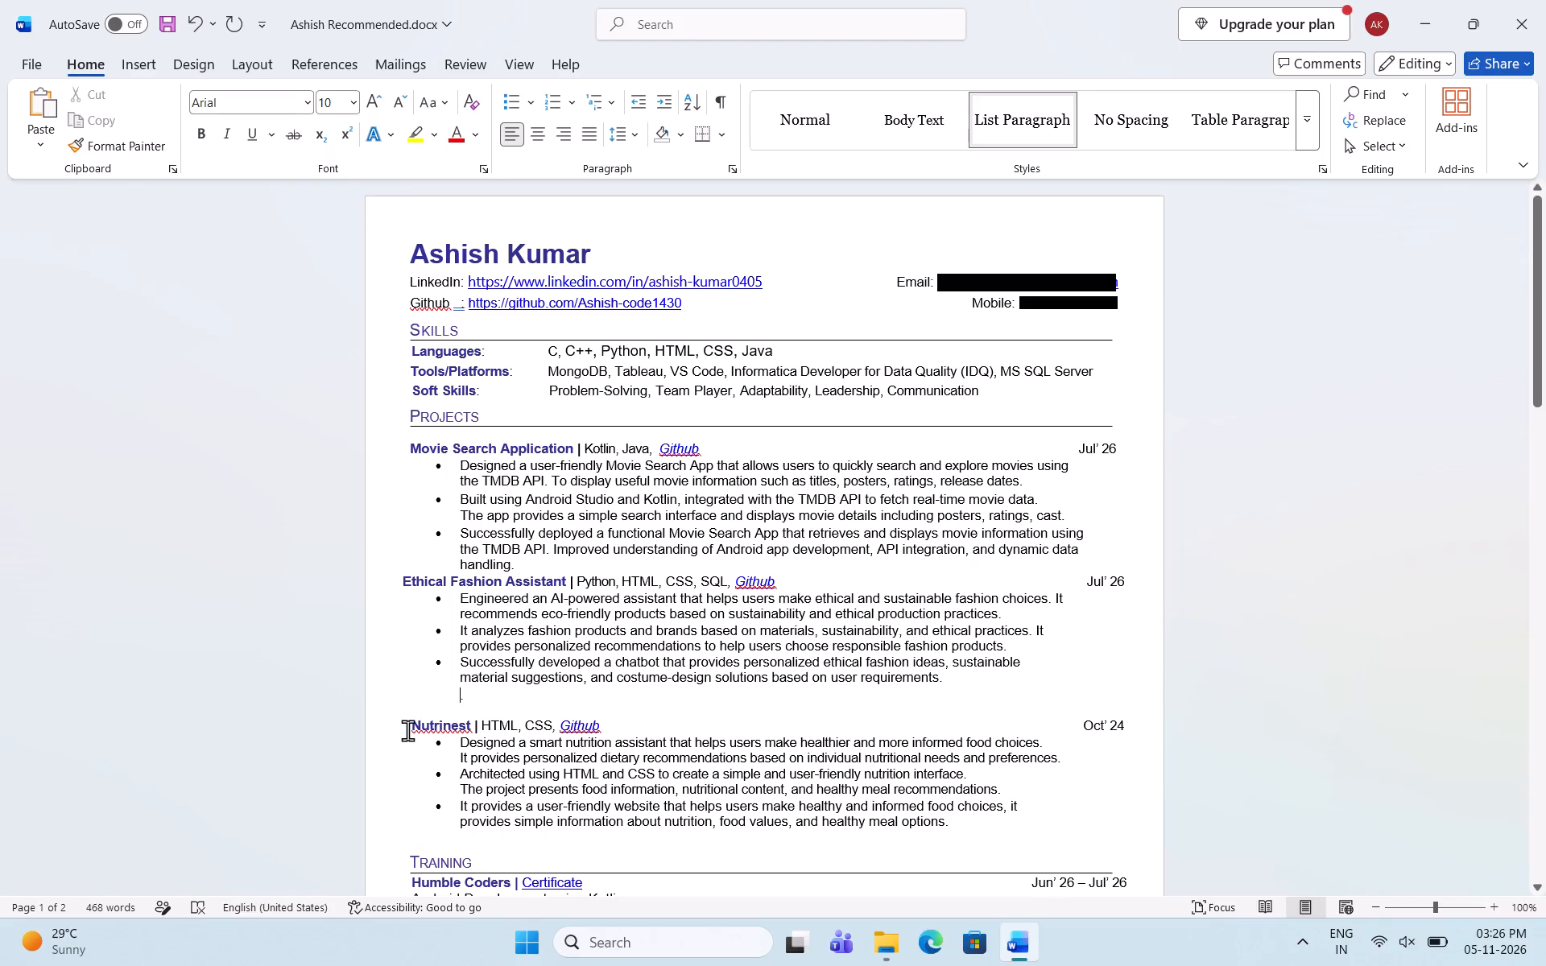
key("BackSpace")
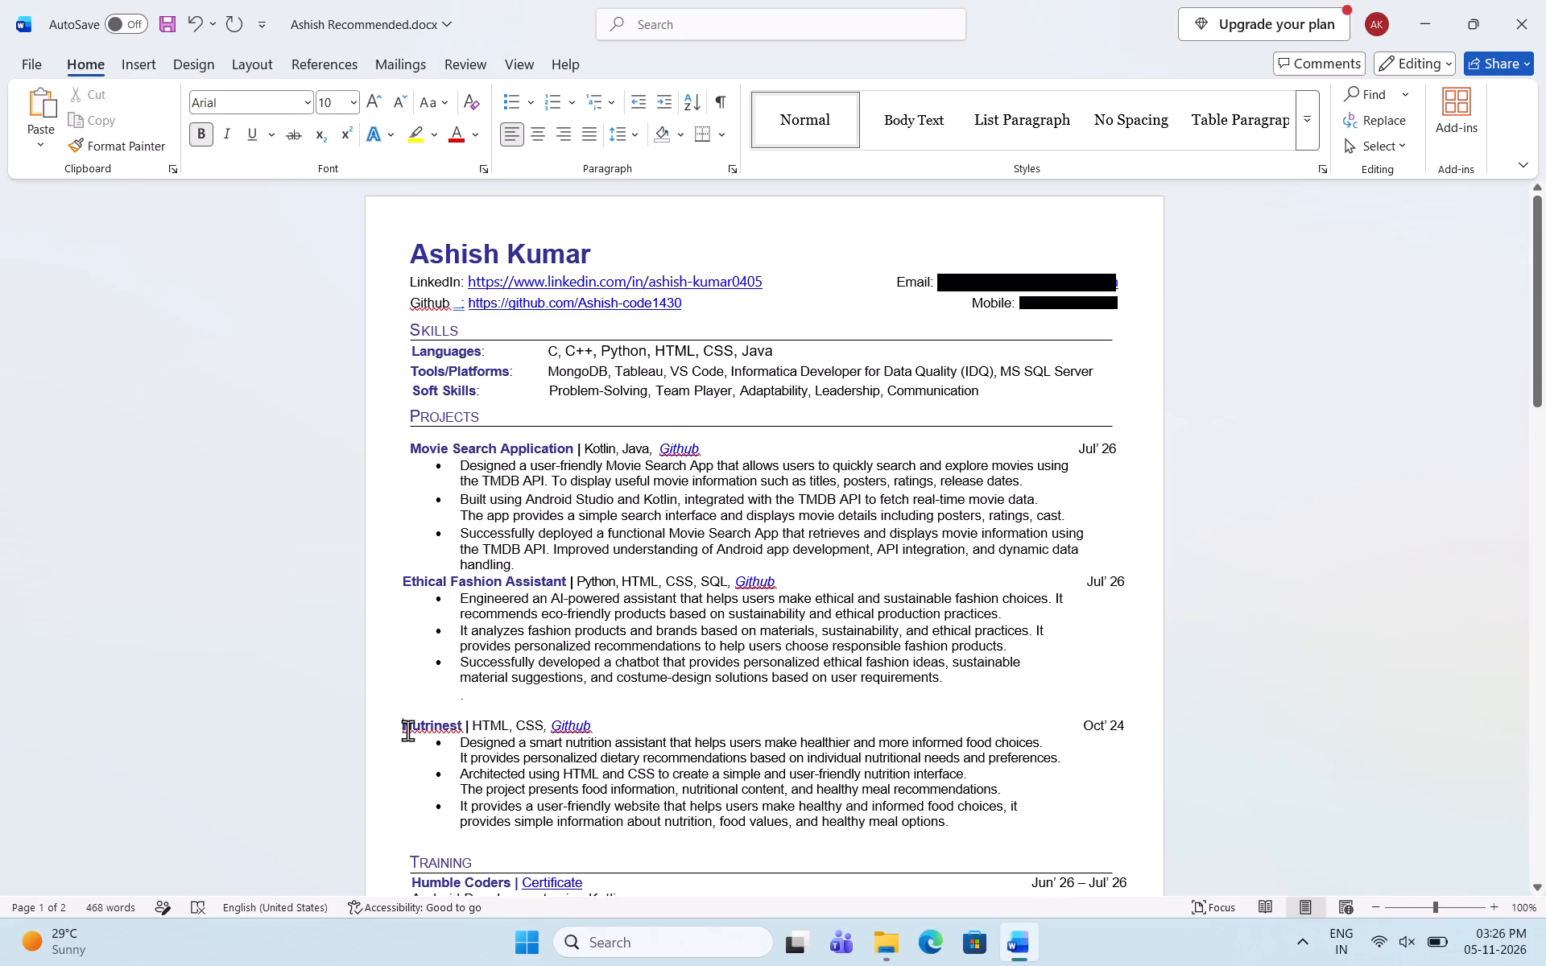
key("BackSpace")
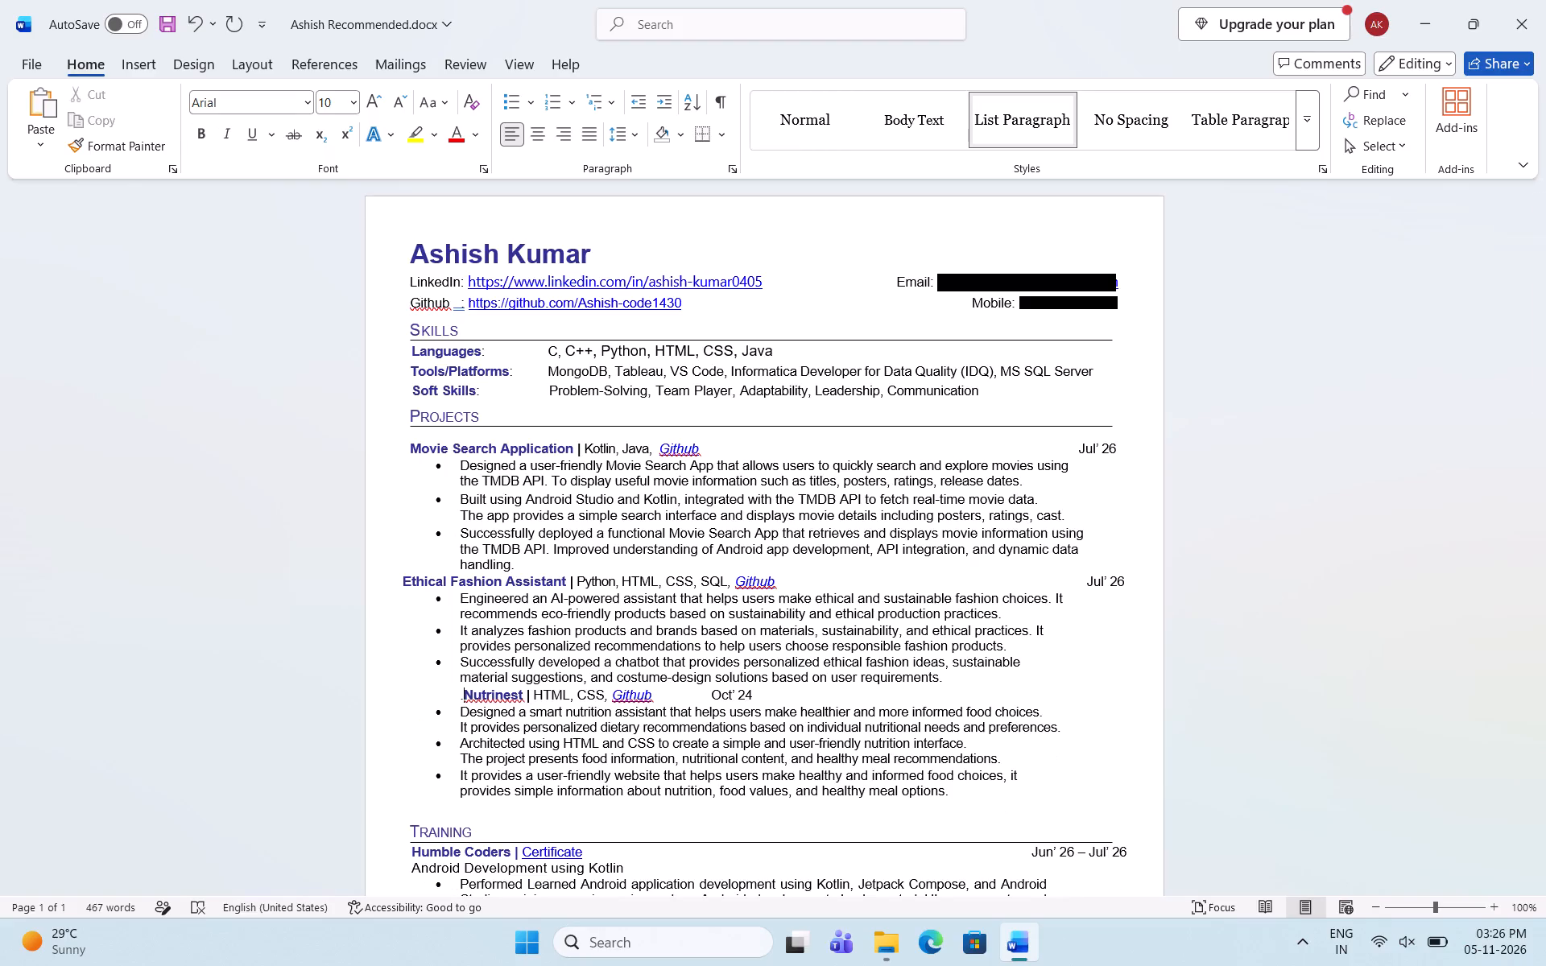
key("Return")
key("BackSpace")
key("BackSpace")
key("BackSpace")
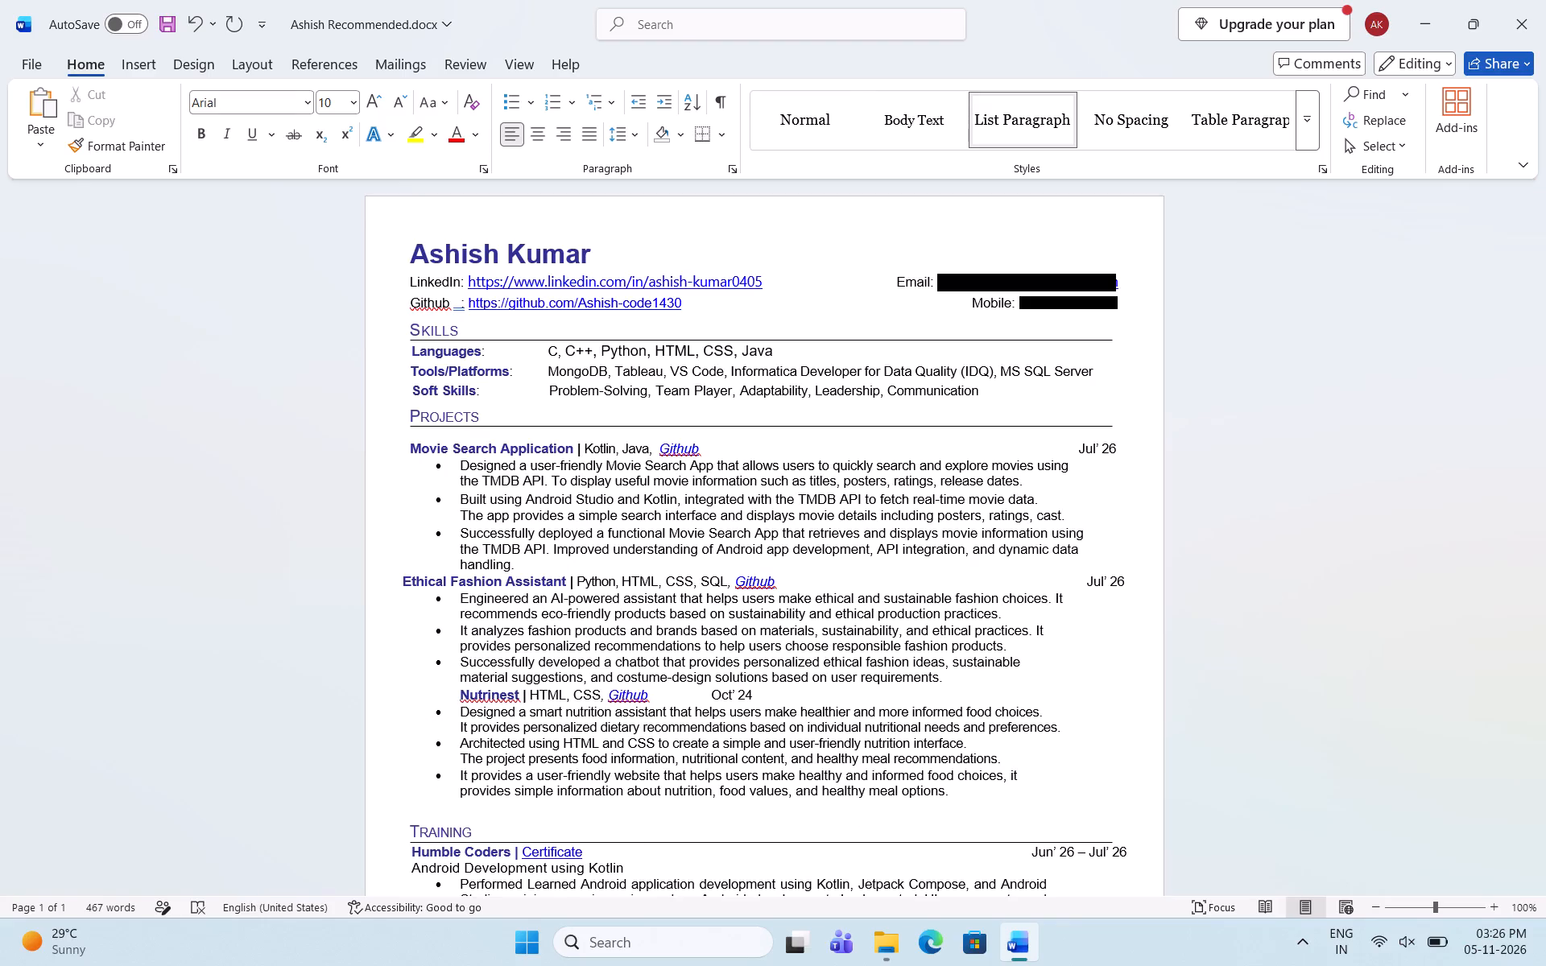
key("Return")
key("BackSpace")
key("BackSpace")
key("BackSpace")
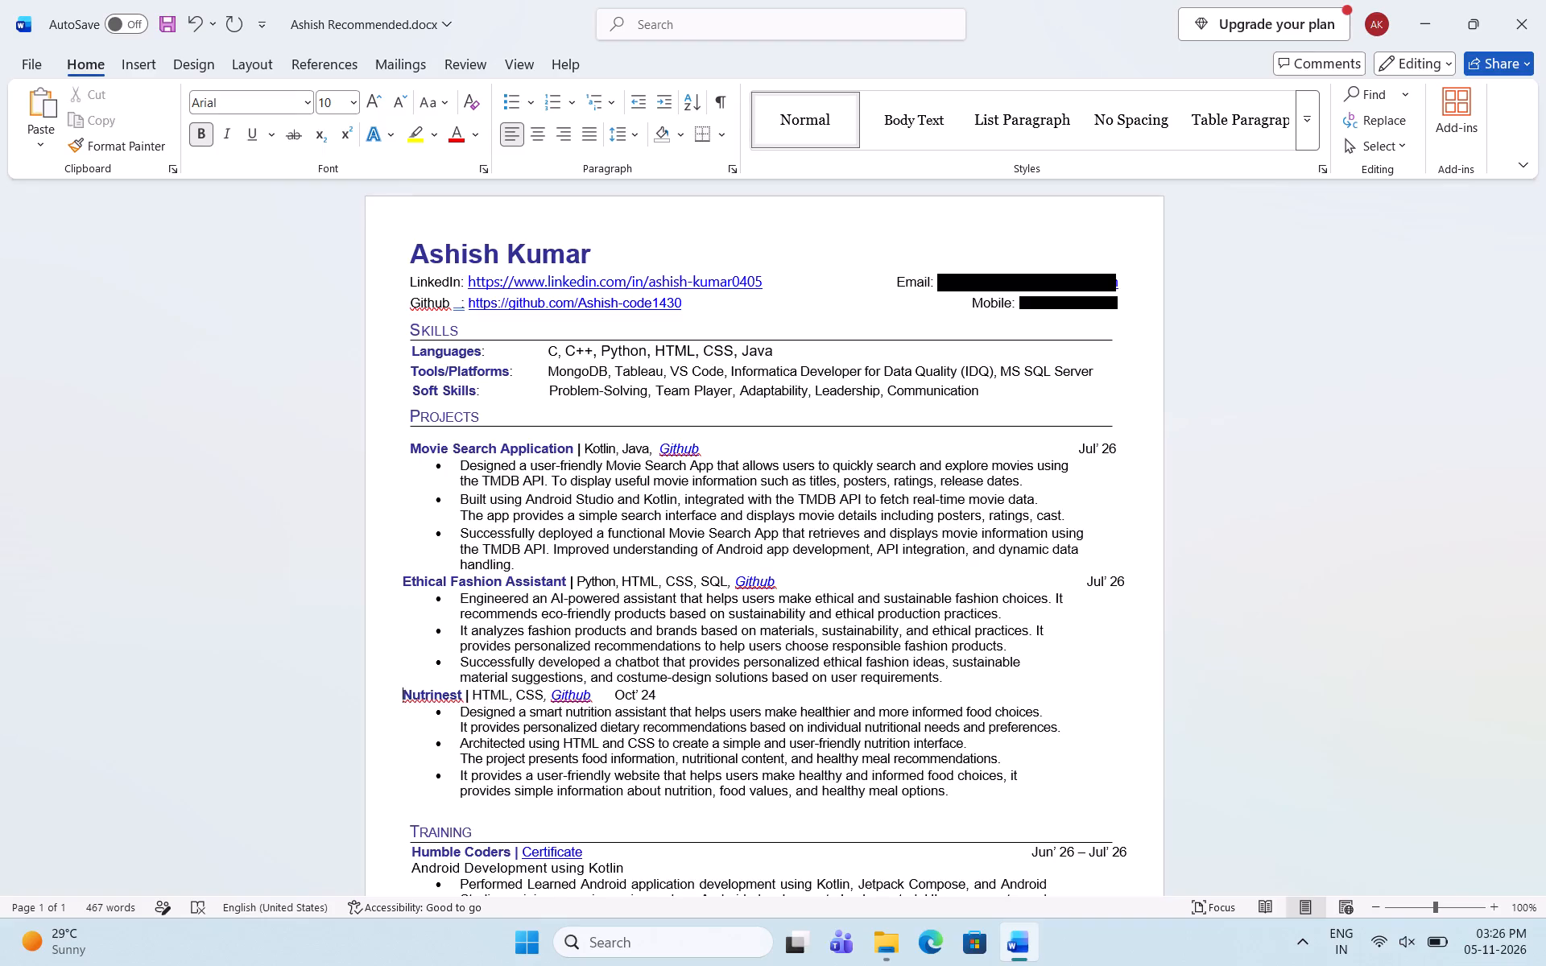
key("Return")
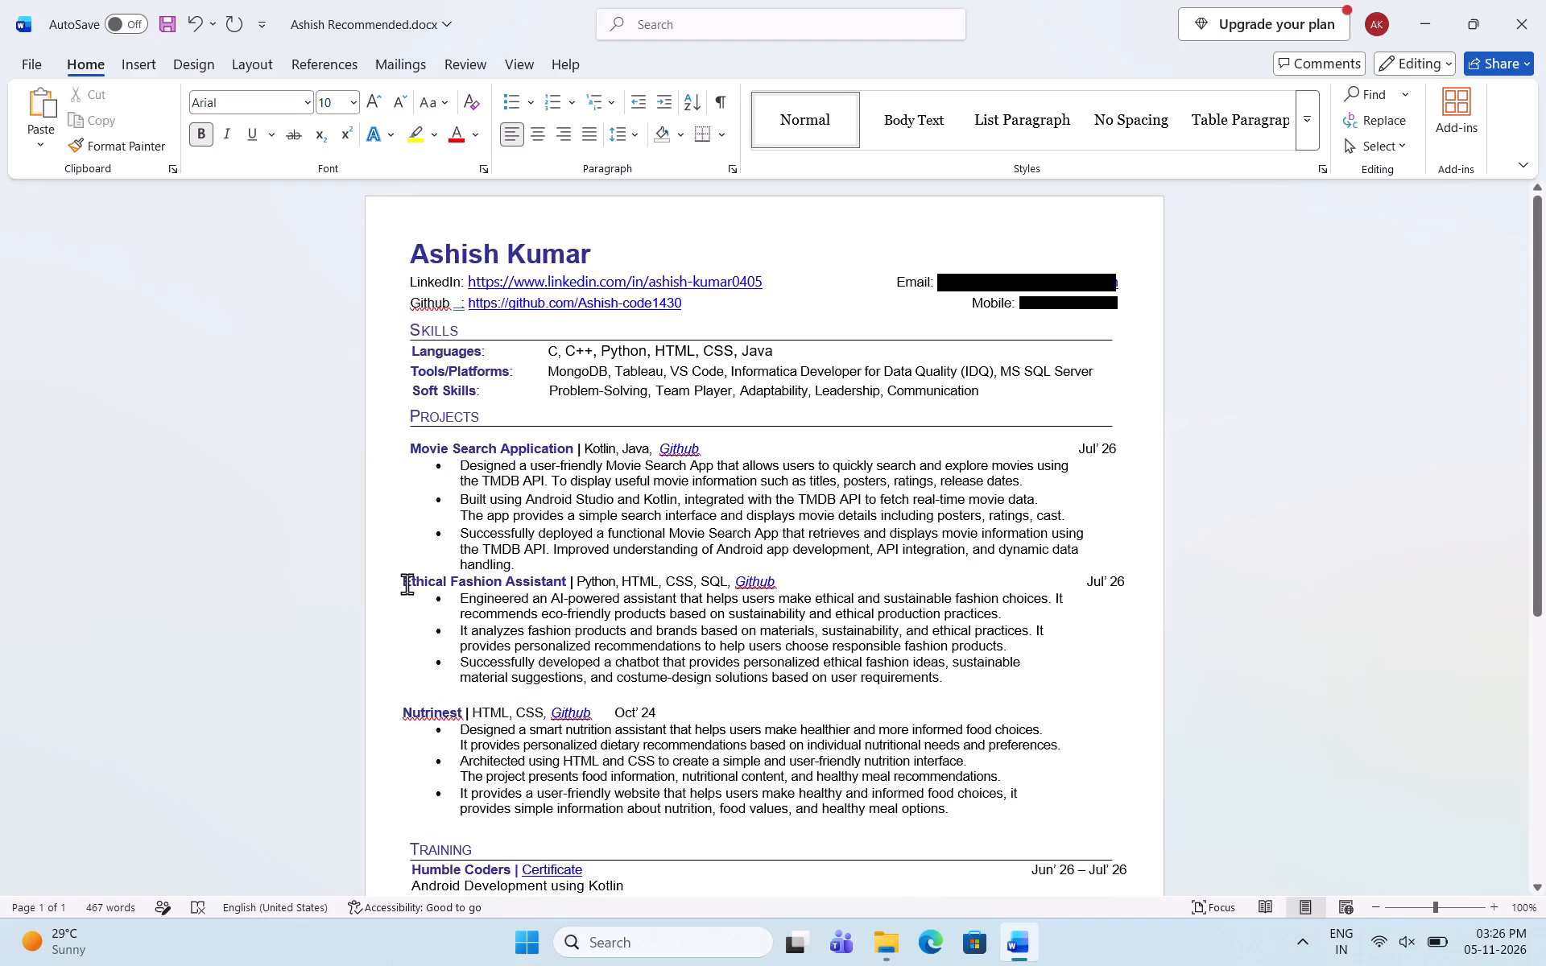
Insert a blank line between the Movie Search Application entry and the Ethical Fashion Assistant heading.
left_click(402, 584)
key("Return")
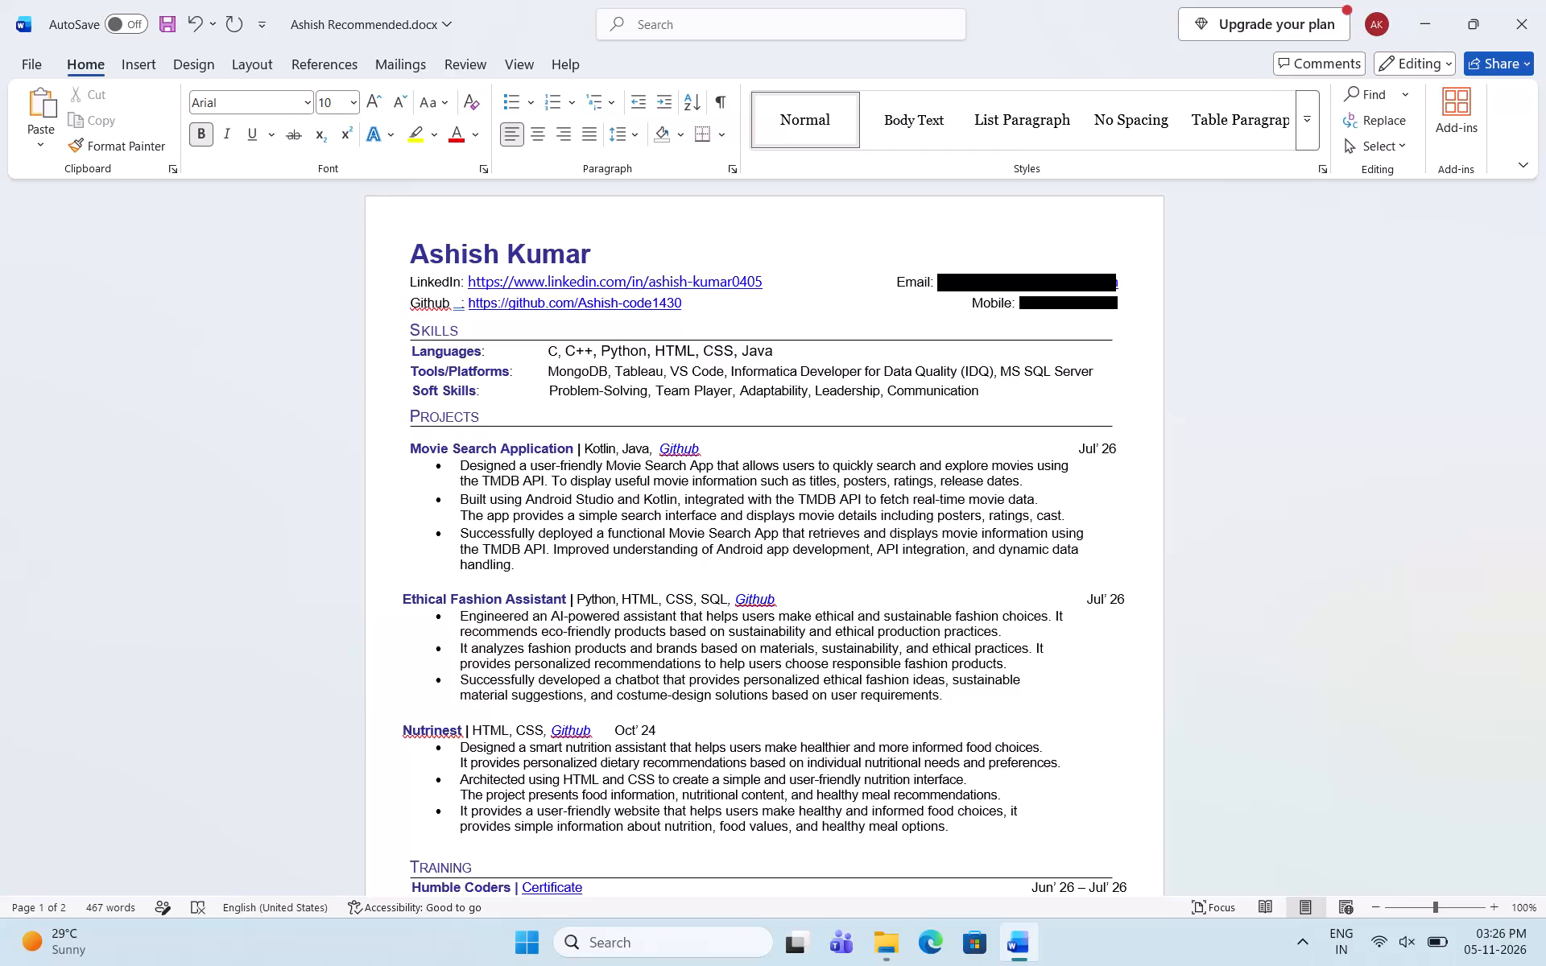
Change the month in the Ethical Fashion Assistant date to May.
left_click(1102, 605)
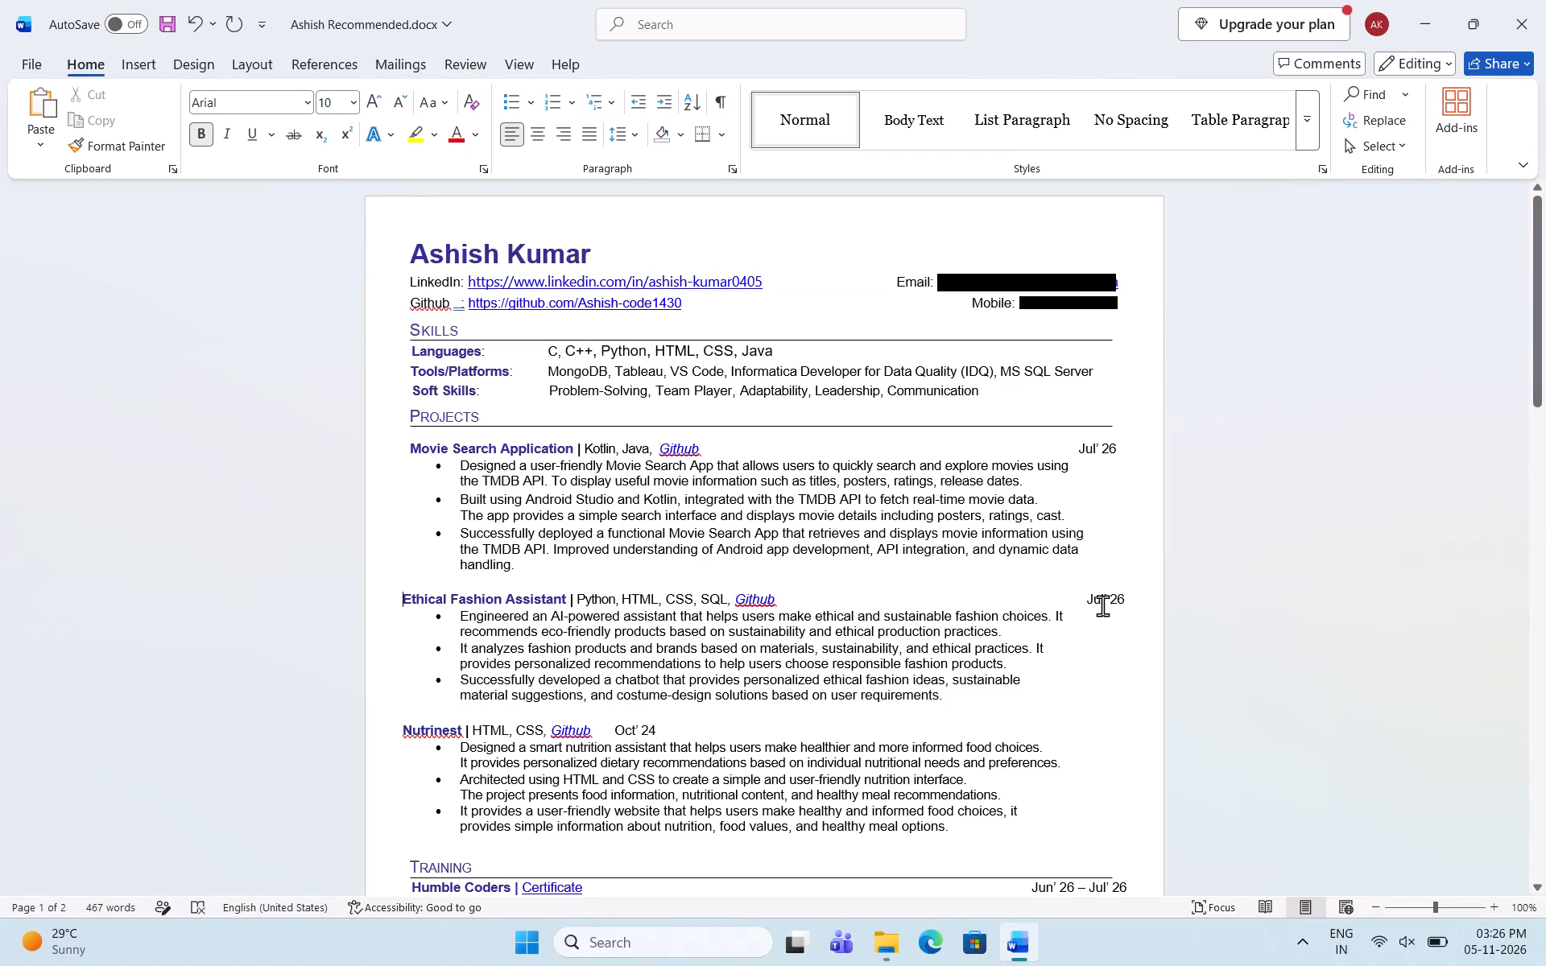
key("BackSpace")
key("BackSpace")
key("BackSpace")
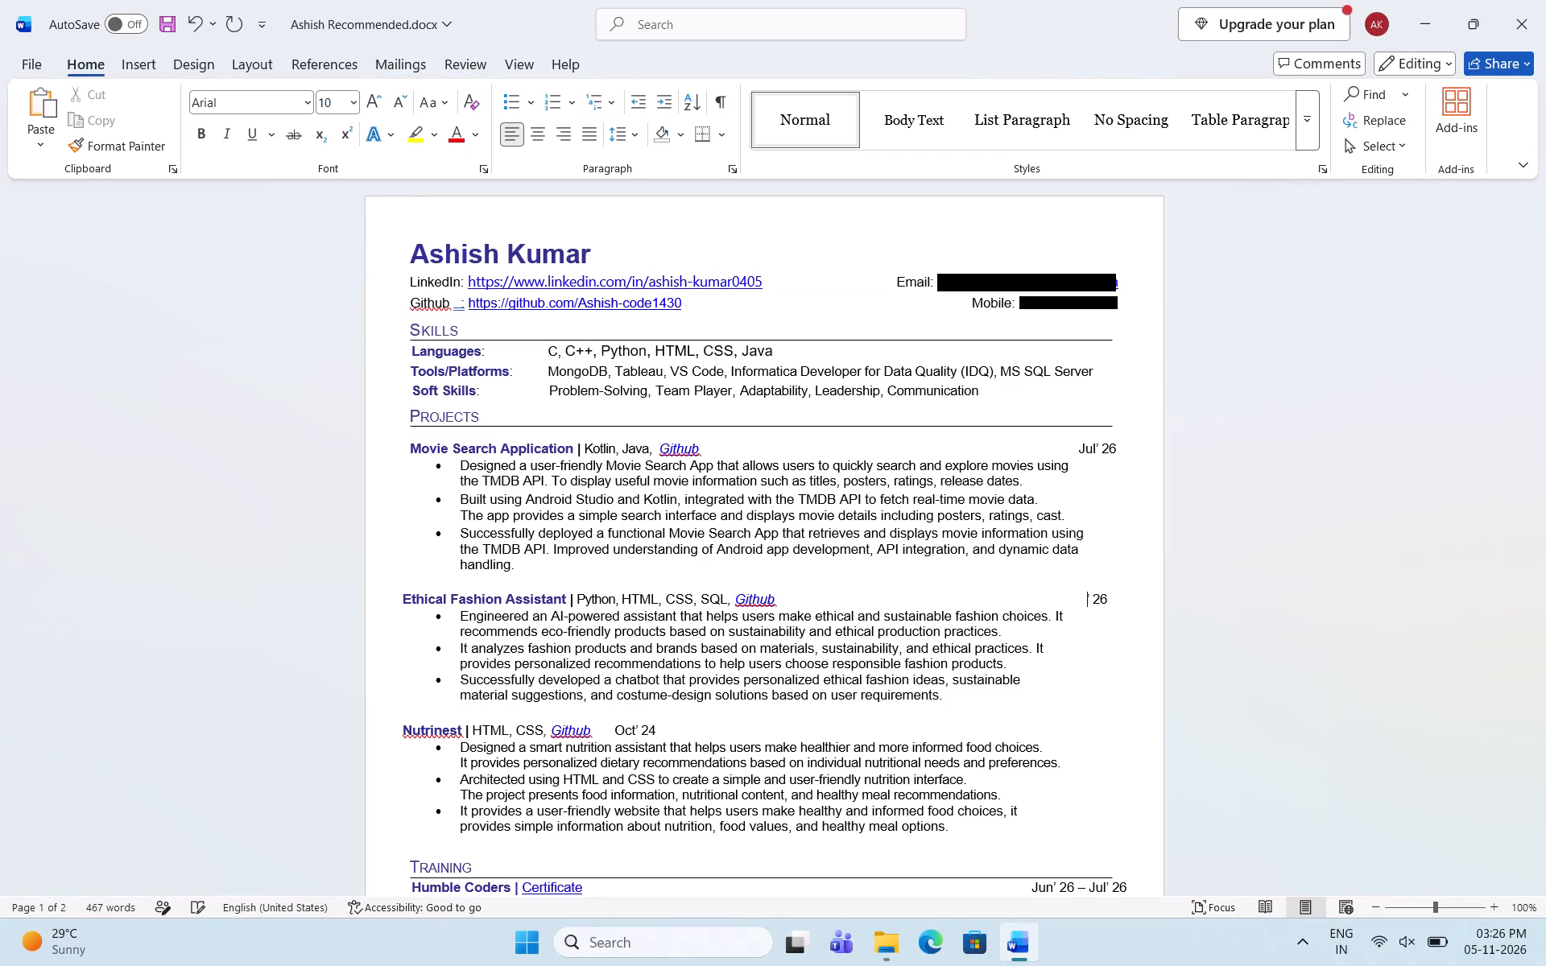
type("May")
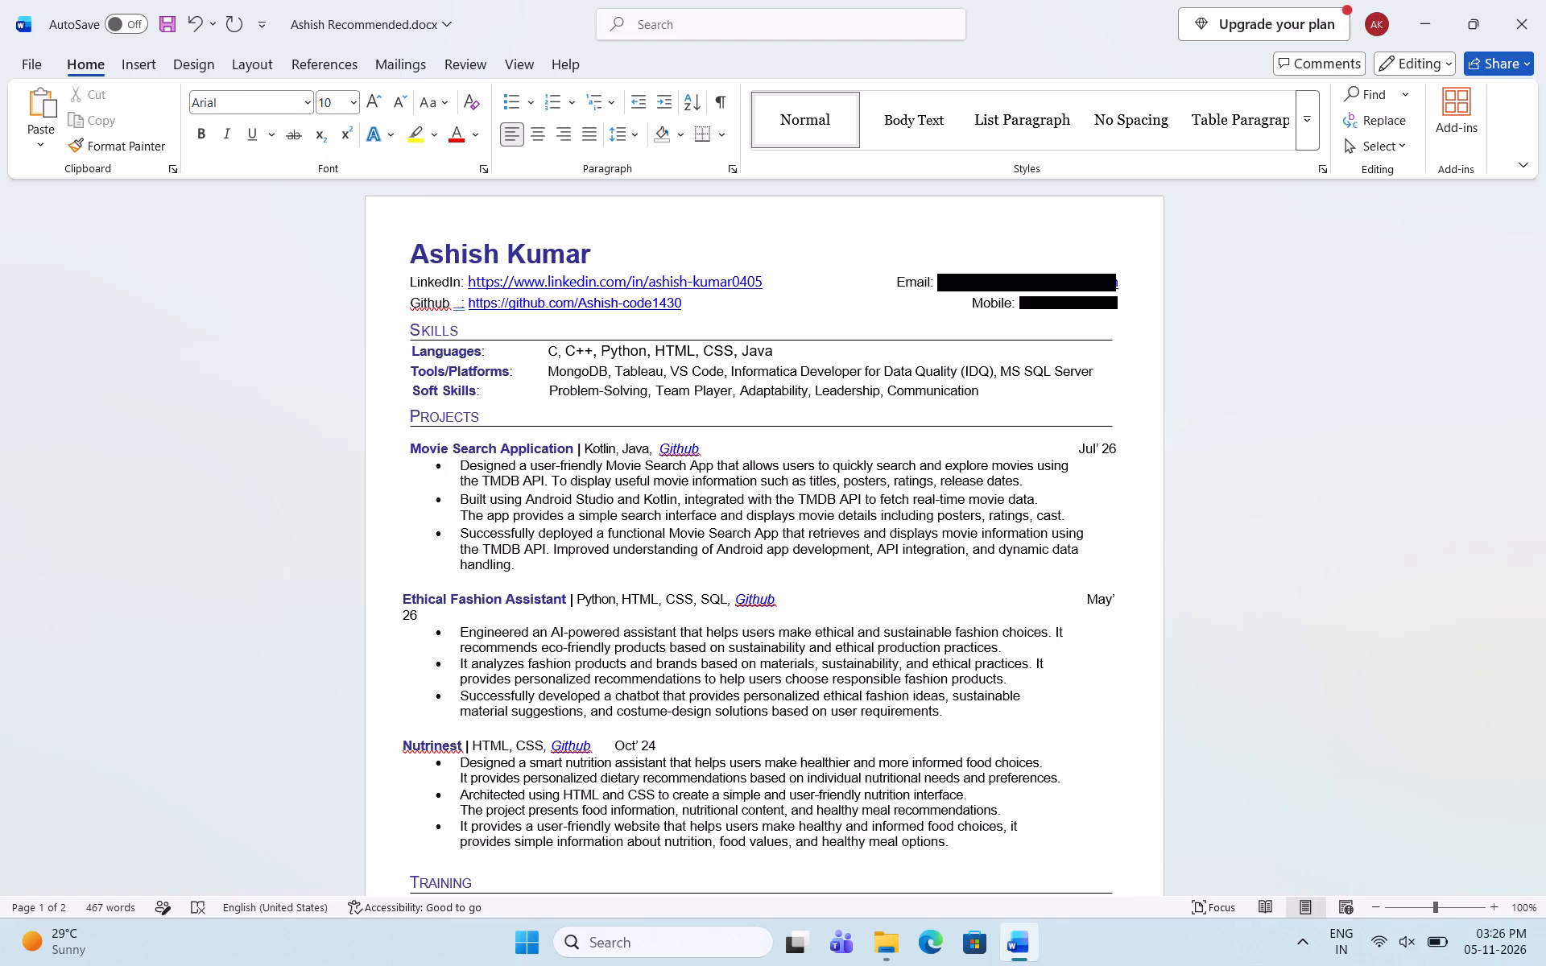
Delete two spaces before the Ethical Fashion Assistant date so the whole date fits on the heading line.
key("Left")
key("Left")
key("Left")
key("BackSpace")
key("BackSpace")
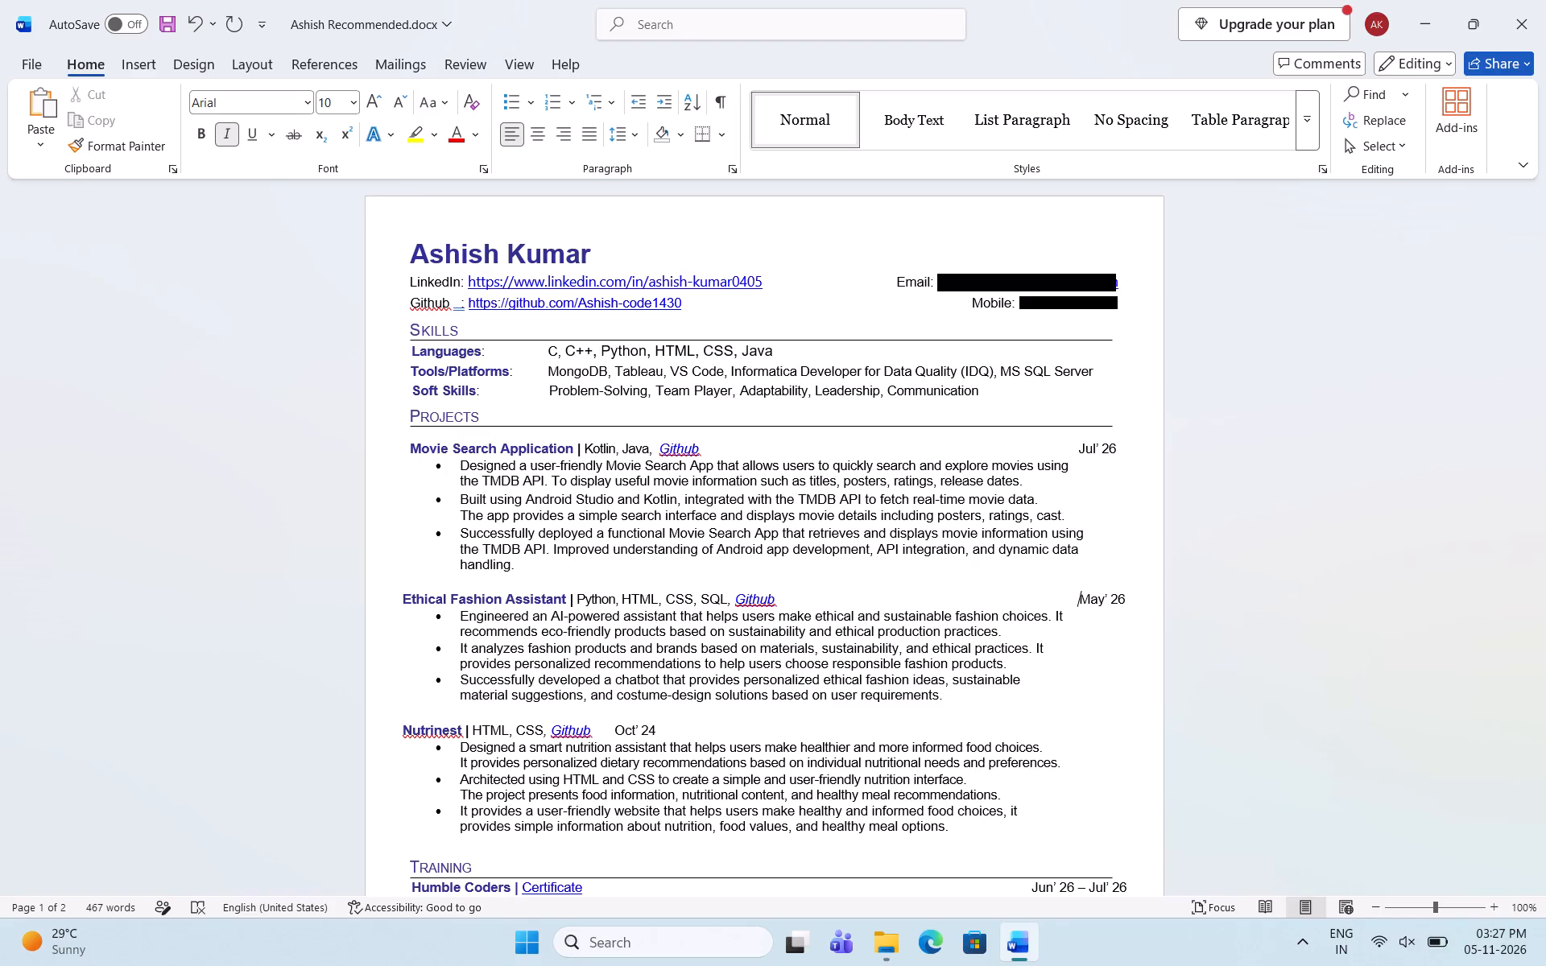
Examine the layout of the Training, Certificates and Education sections through to the second page.
scroll(1085, 677, "down", 1)
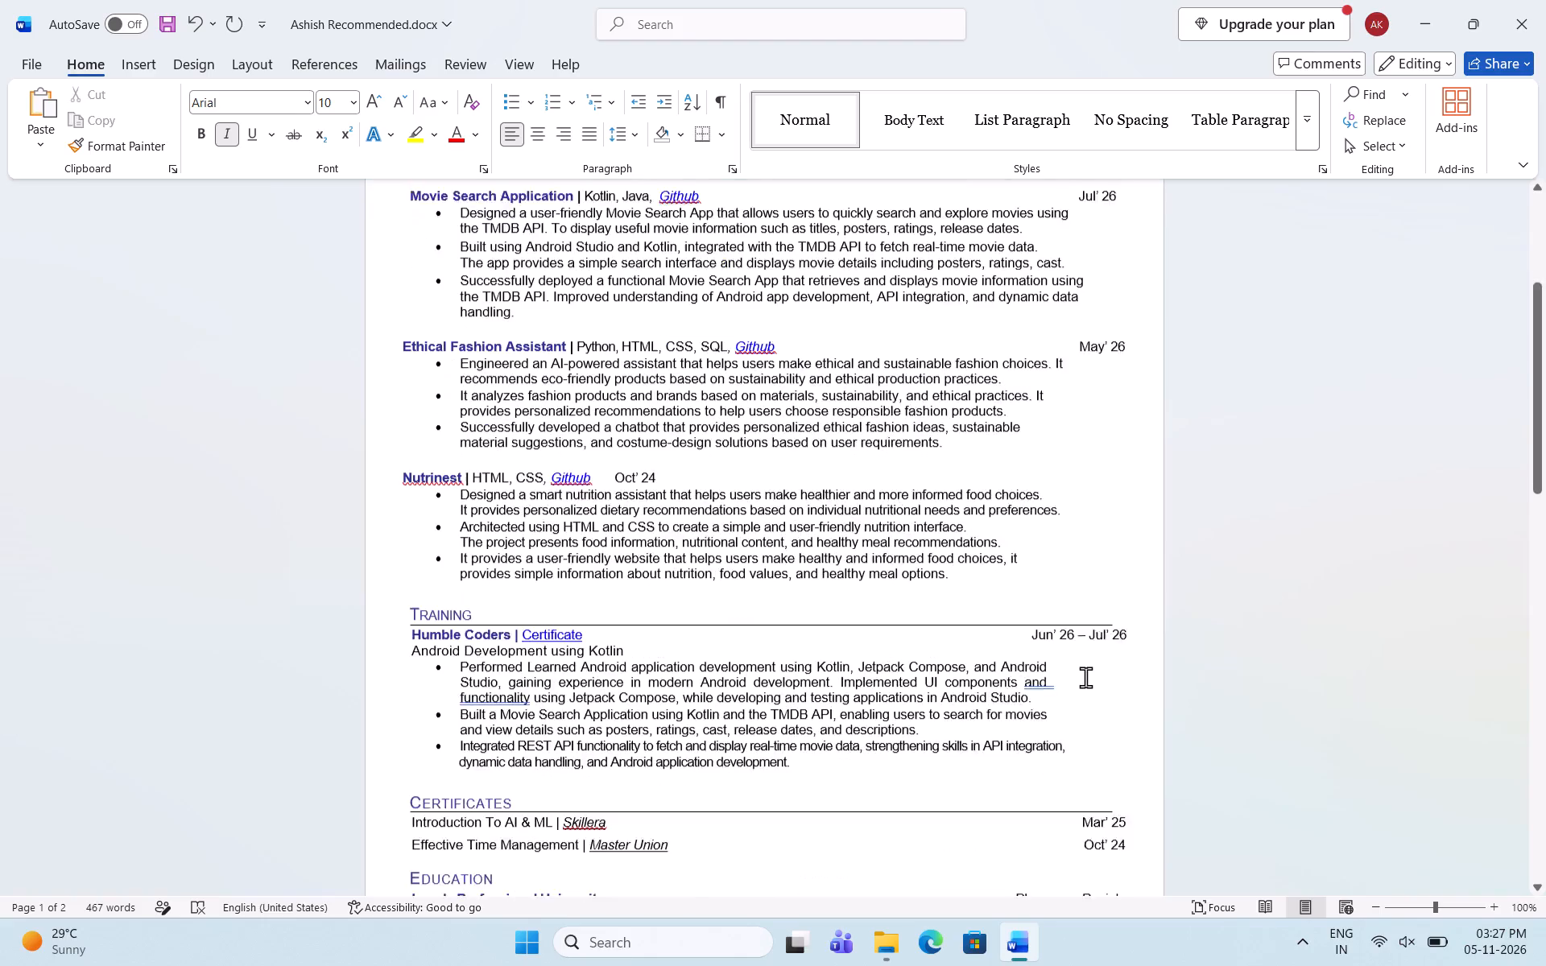
scroll(1085, 677, "down", 3)
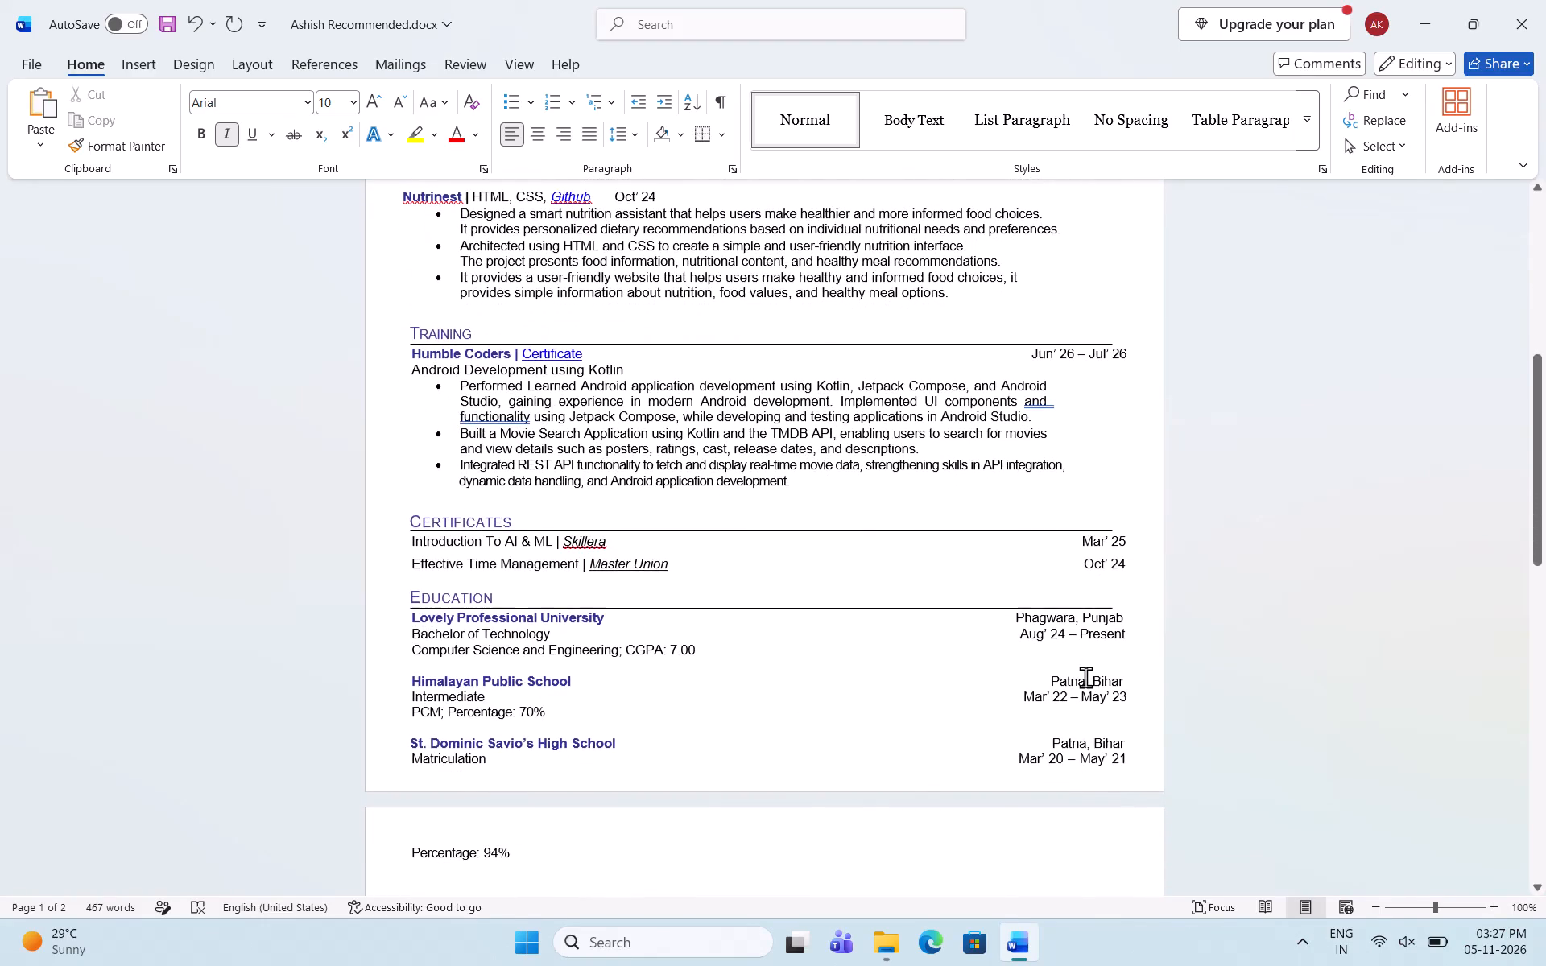
scroll(1085, 677, "down", 2)
scroll(1085, 677, "up", 2)
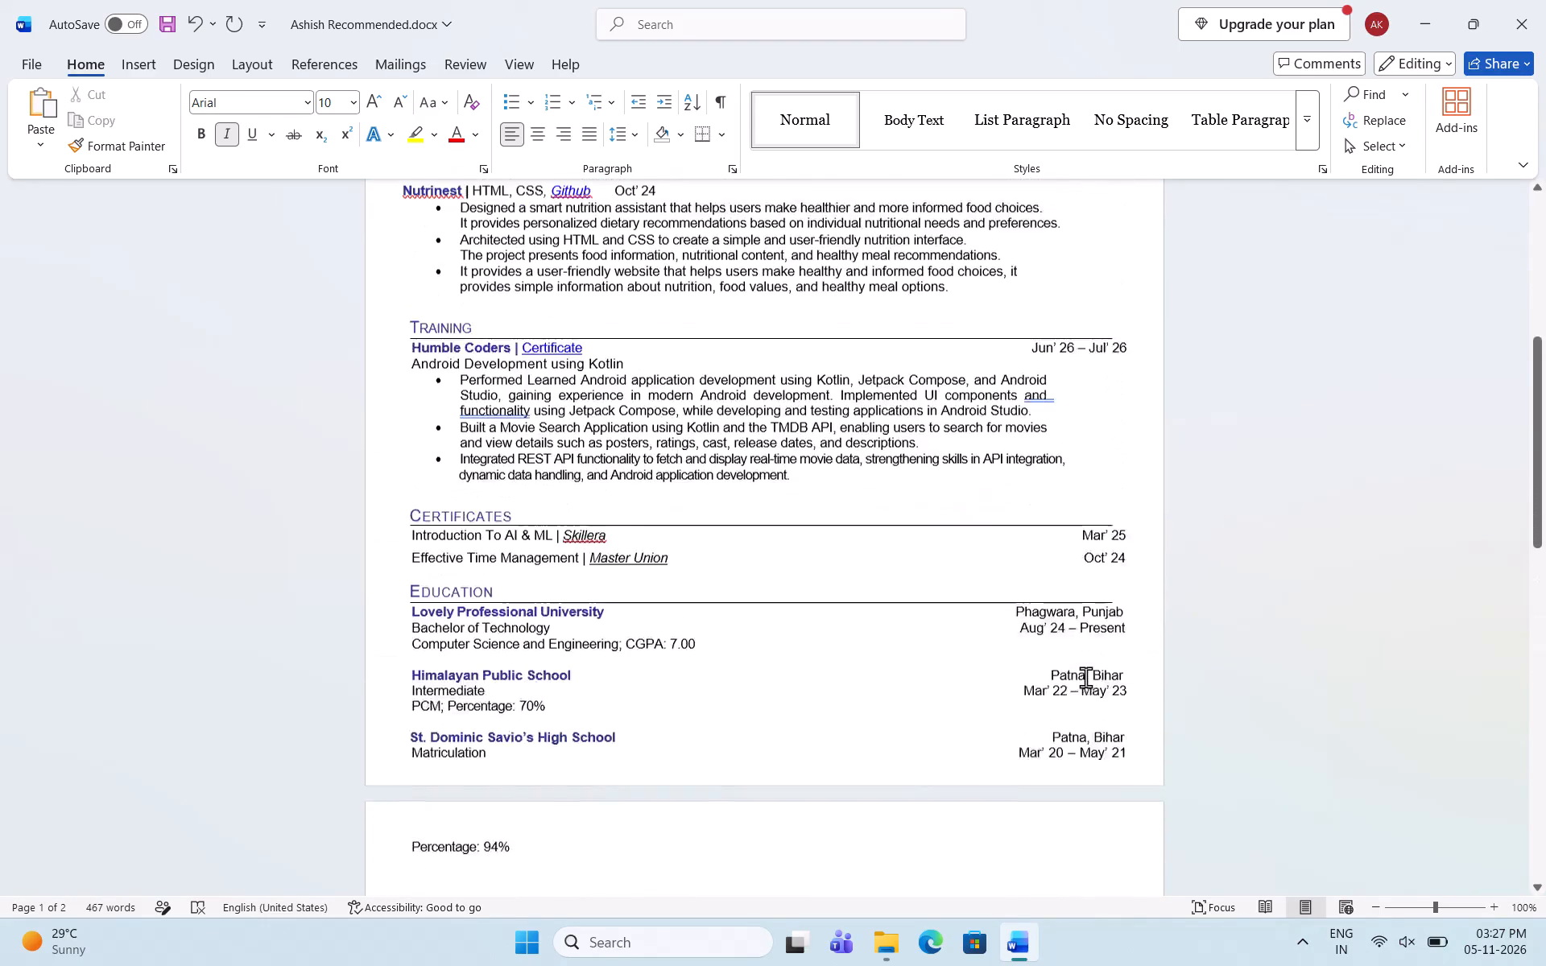
scroll(1085, 677, "down", 2)
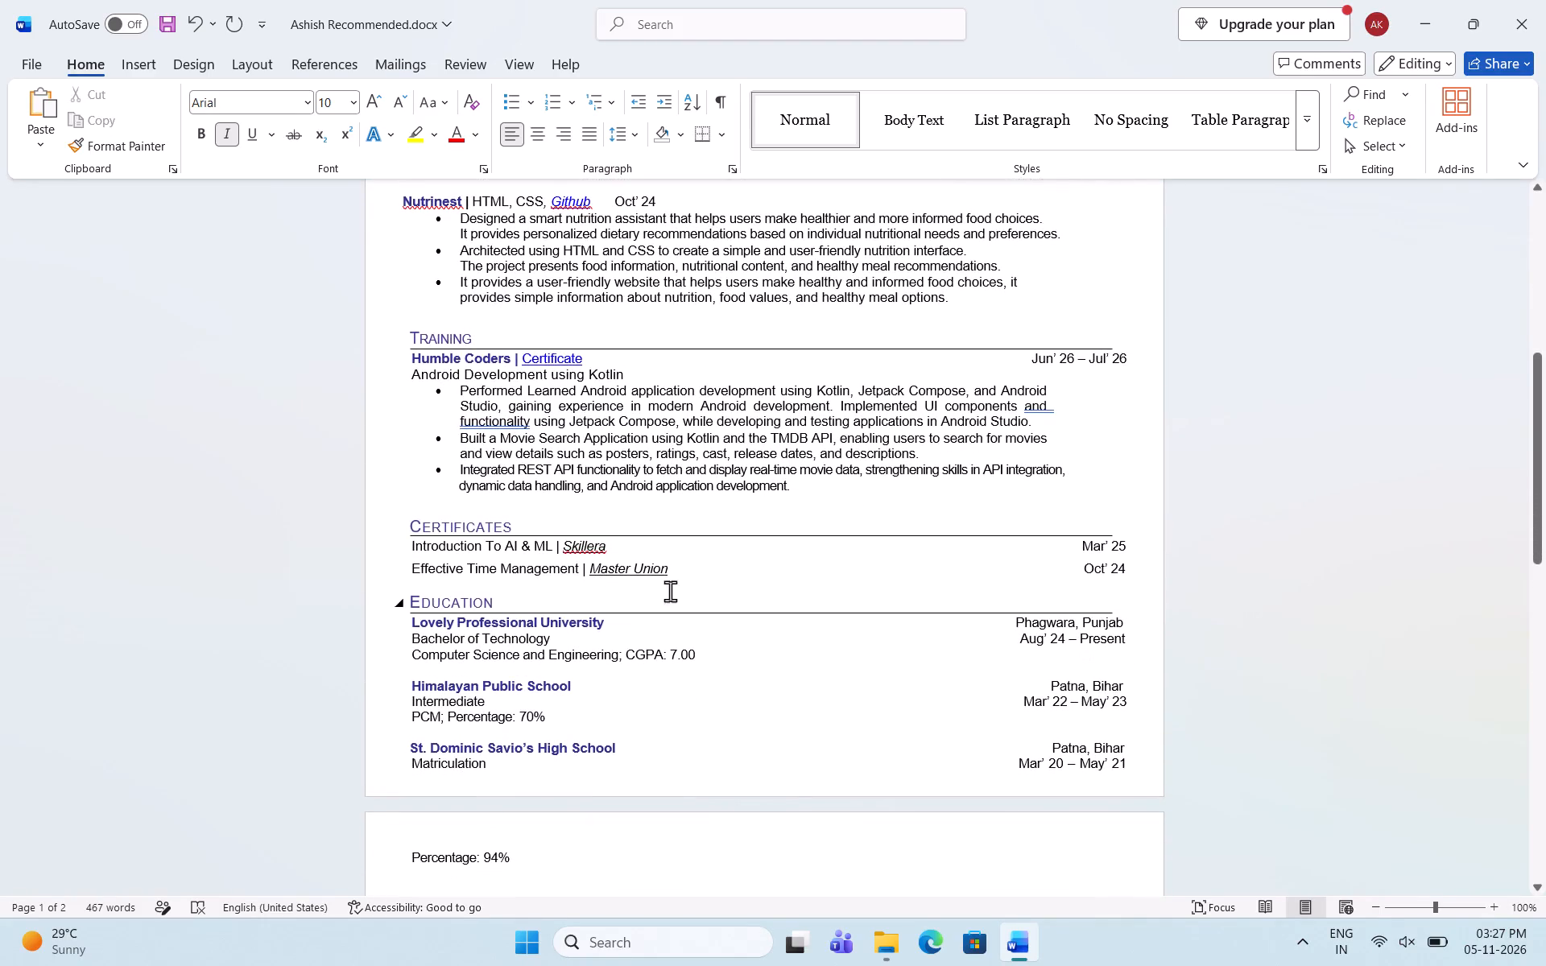
Remove the empty space above the Certificates and Training headings so the résumé fits on one page.
left_click(407, 525)
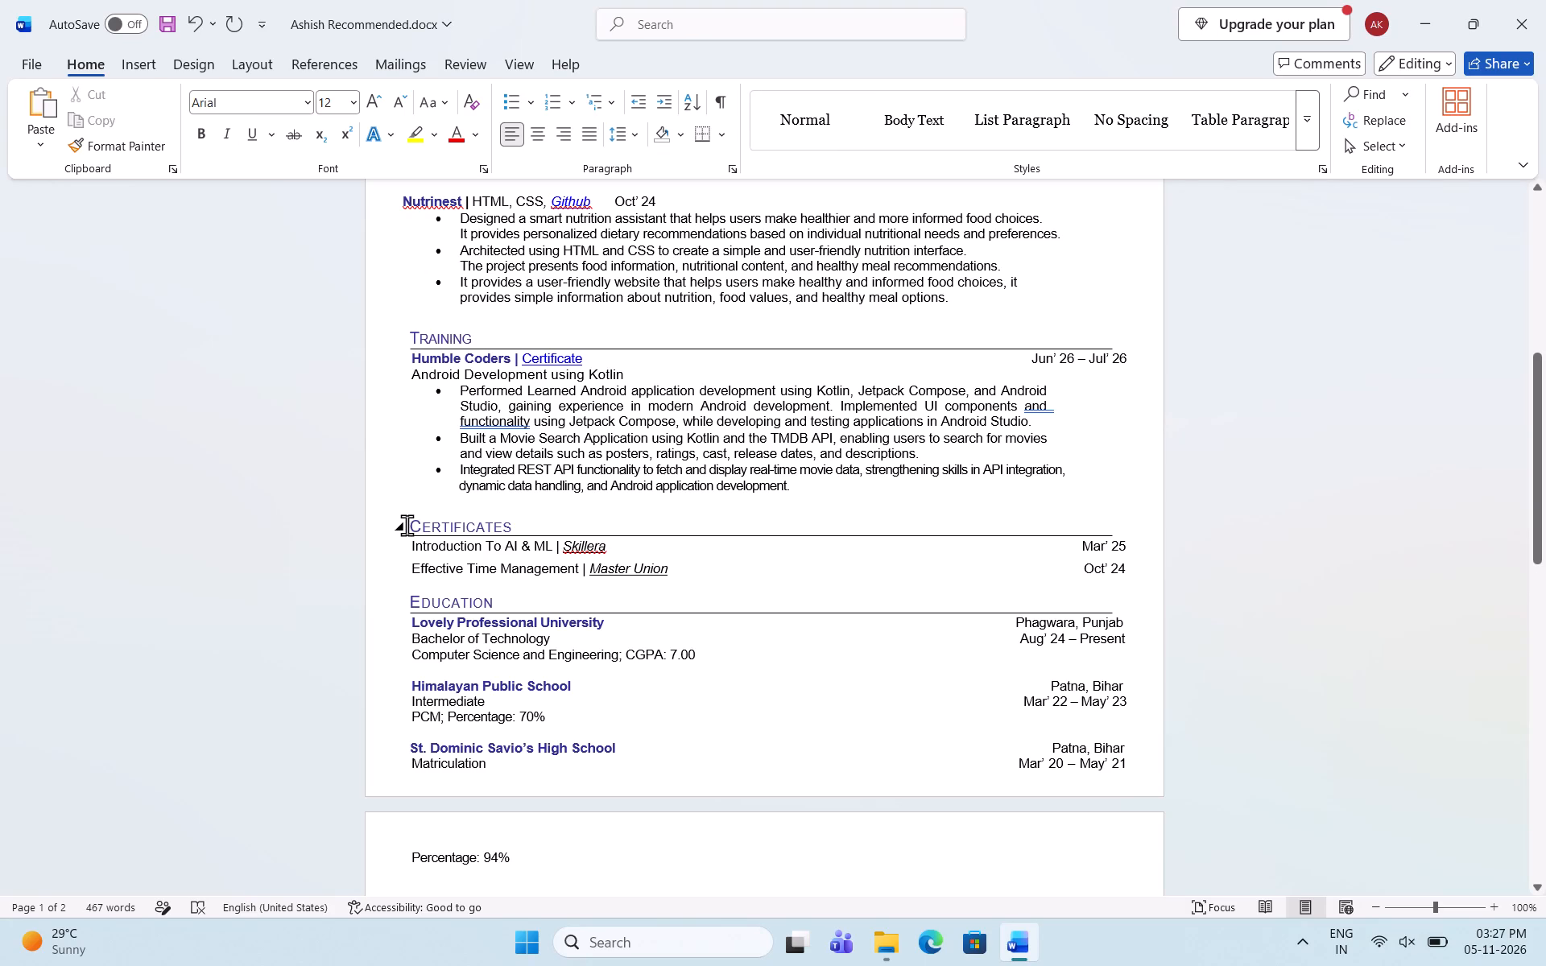
key("BackSpace")
key("BackSpace")
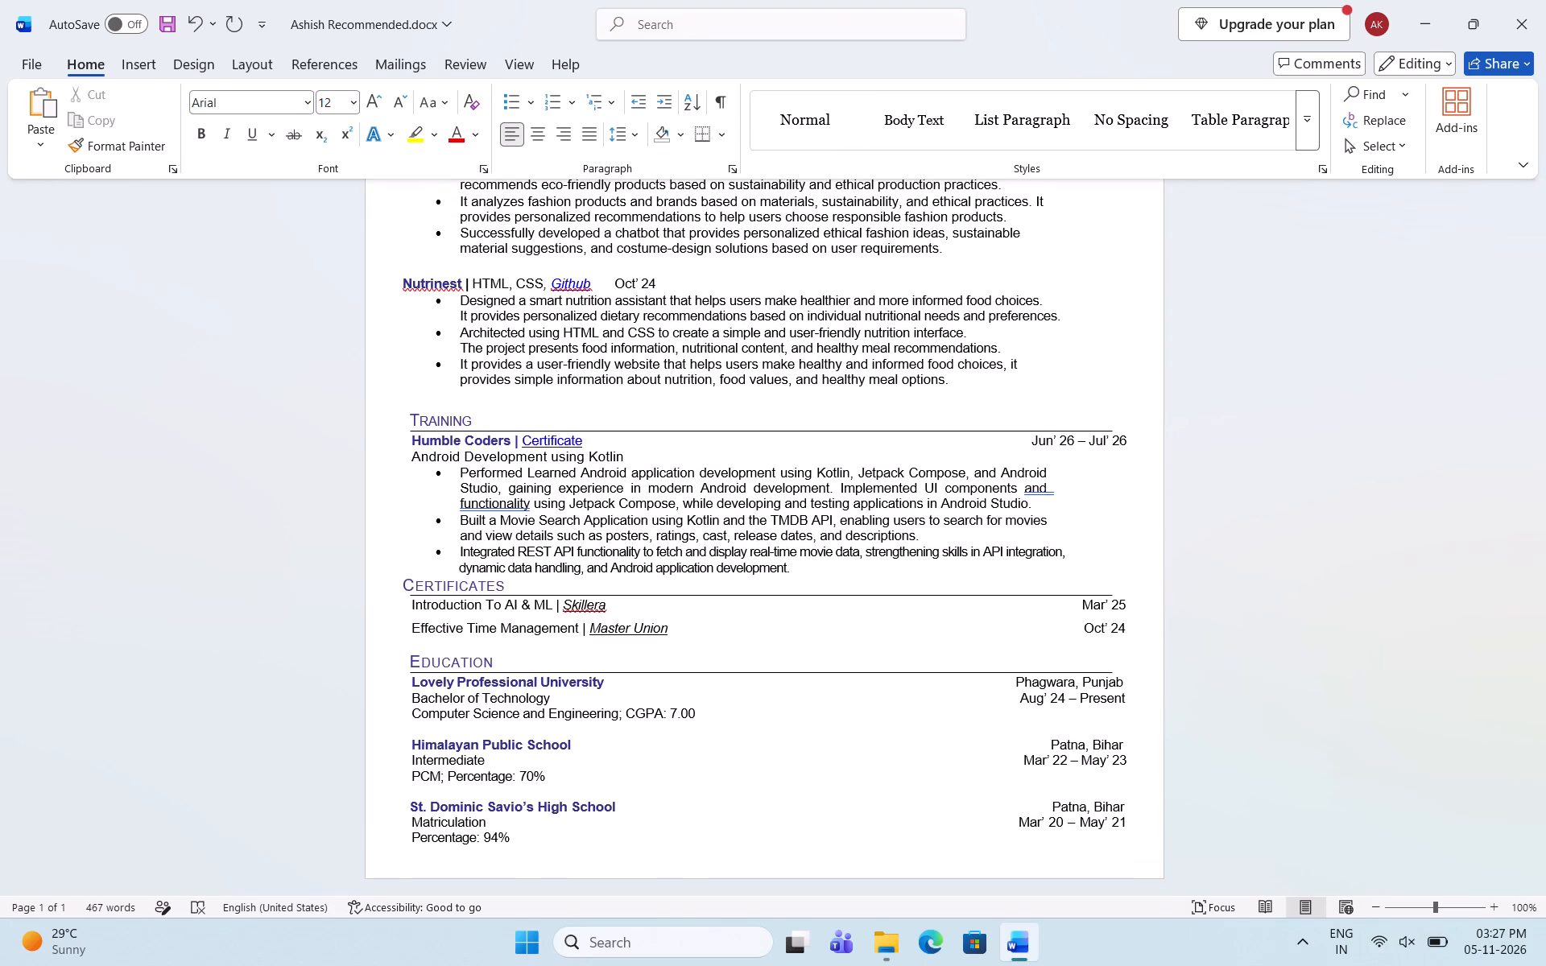
left_click(409, 418)
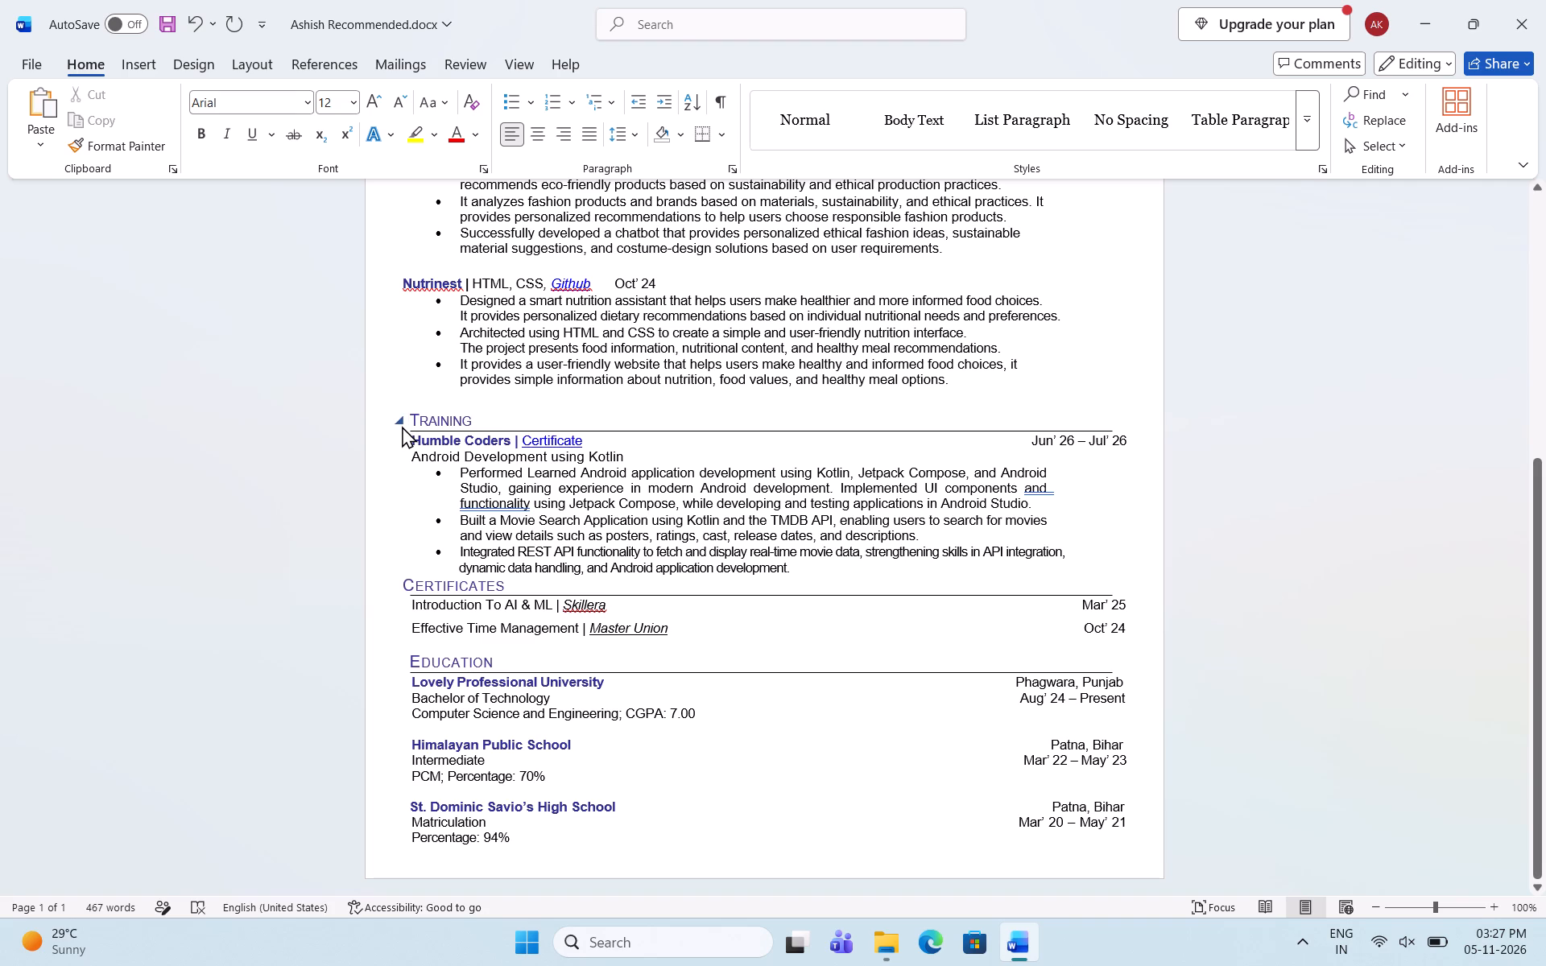
key("BackSpace")
key("BackSpace")
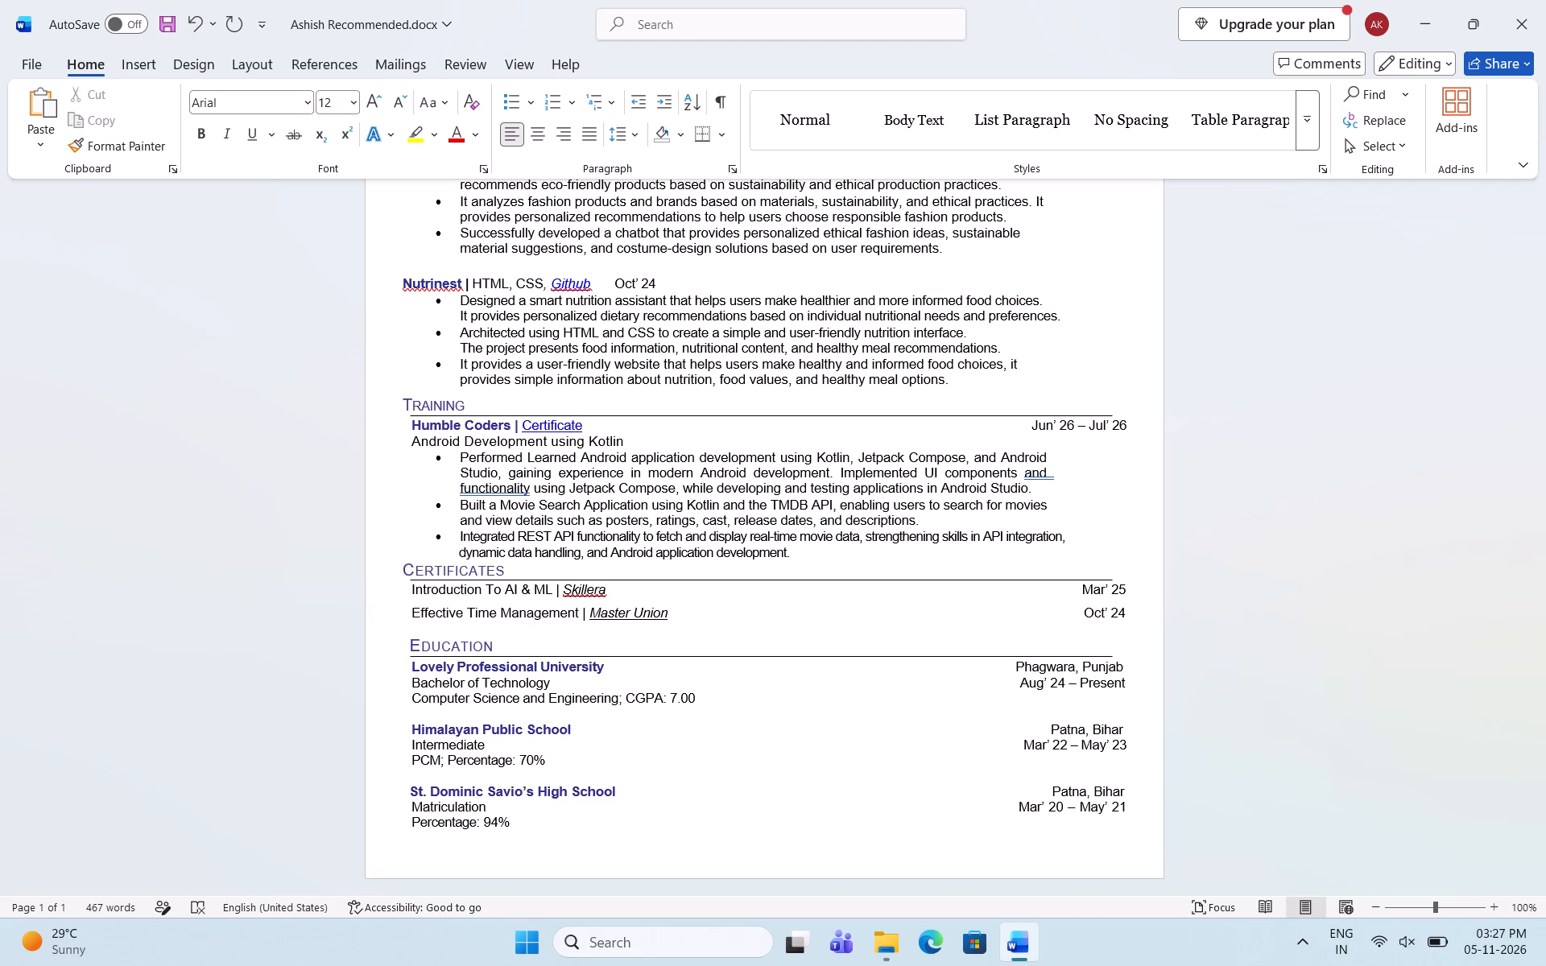
Indent the Training and Certificates headings by two spaces each to align them with the other section headings.
key("space")
key("space")
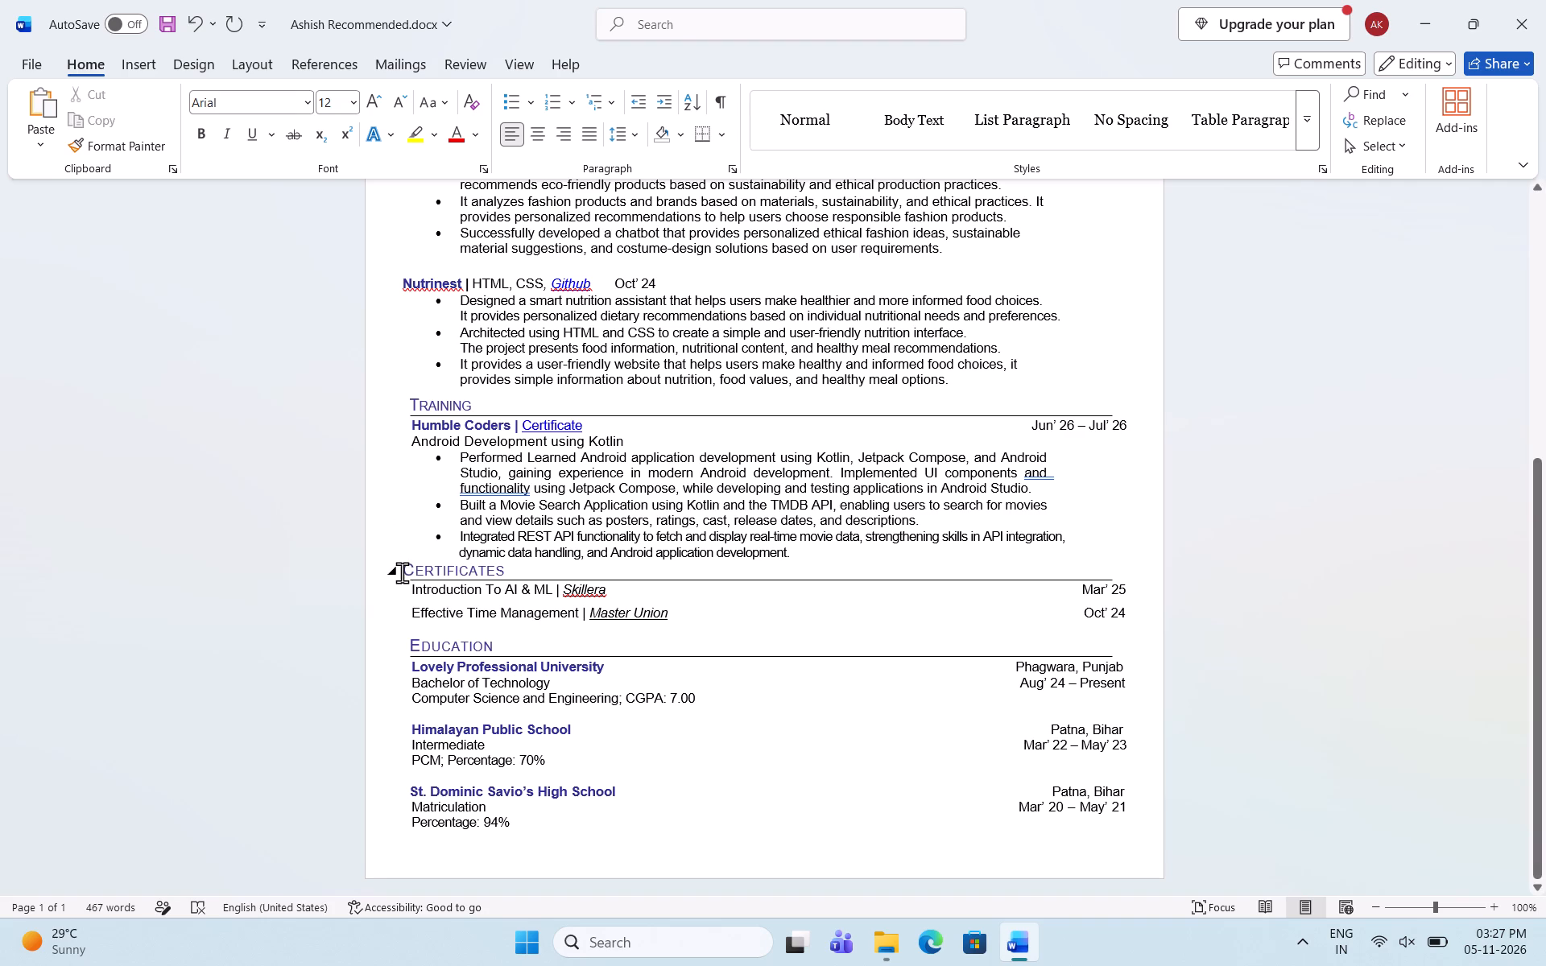
key("space")
key("space")
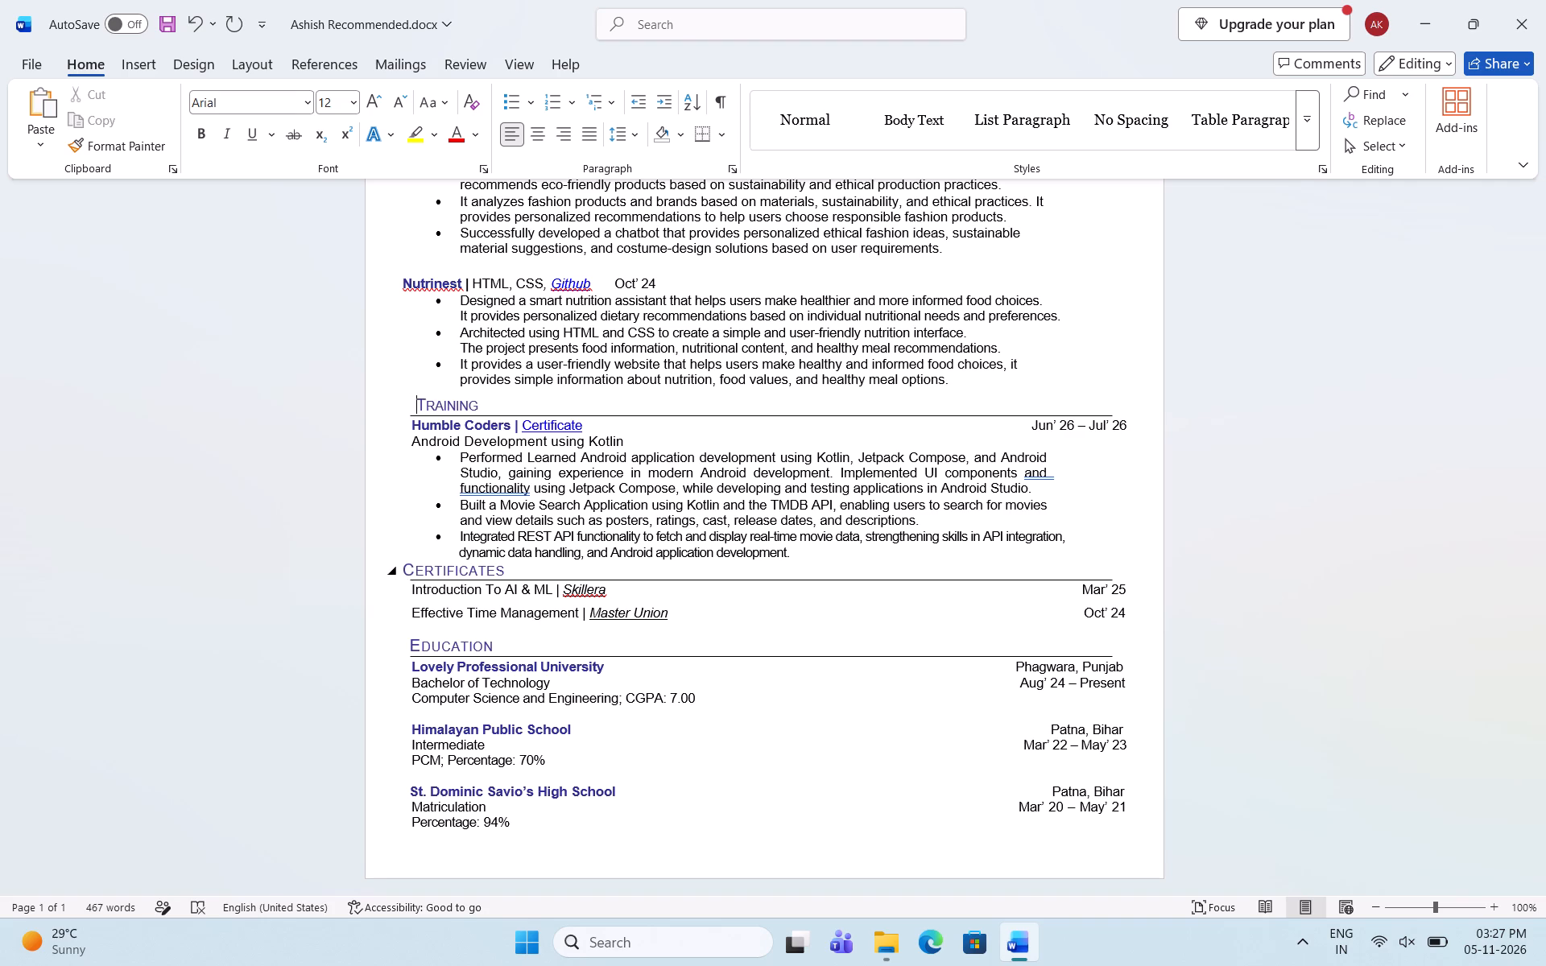
key("BackSpace")
key("BackSpace")
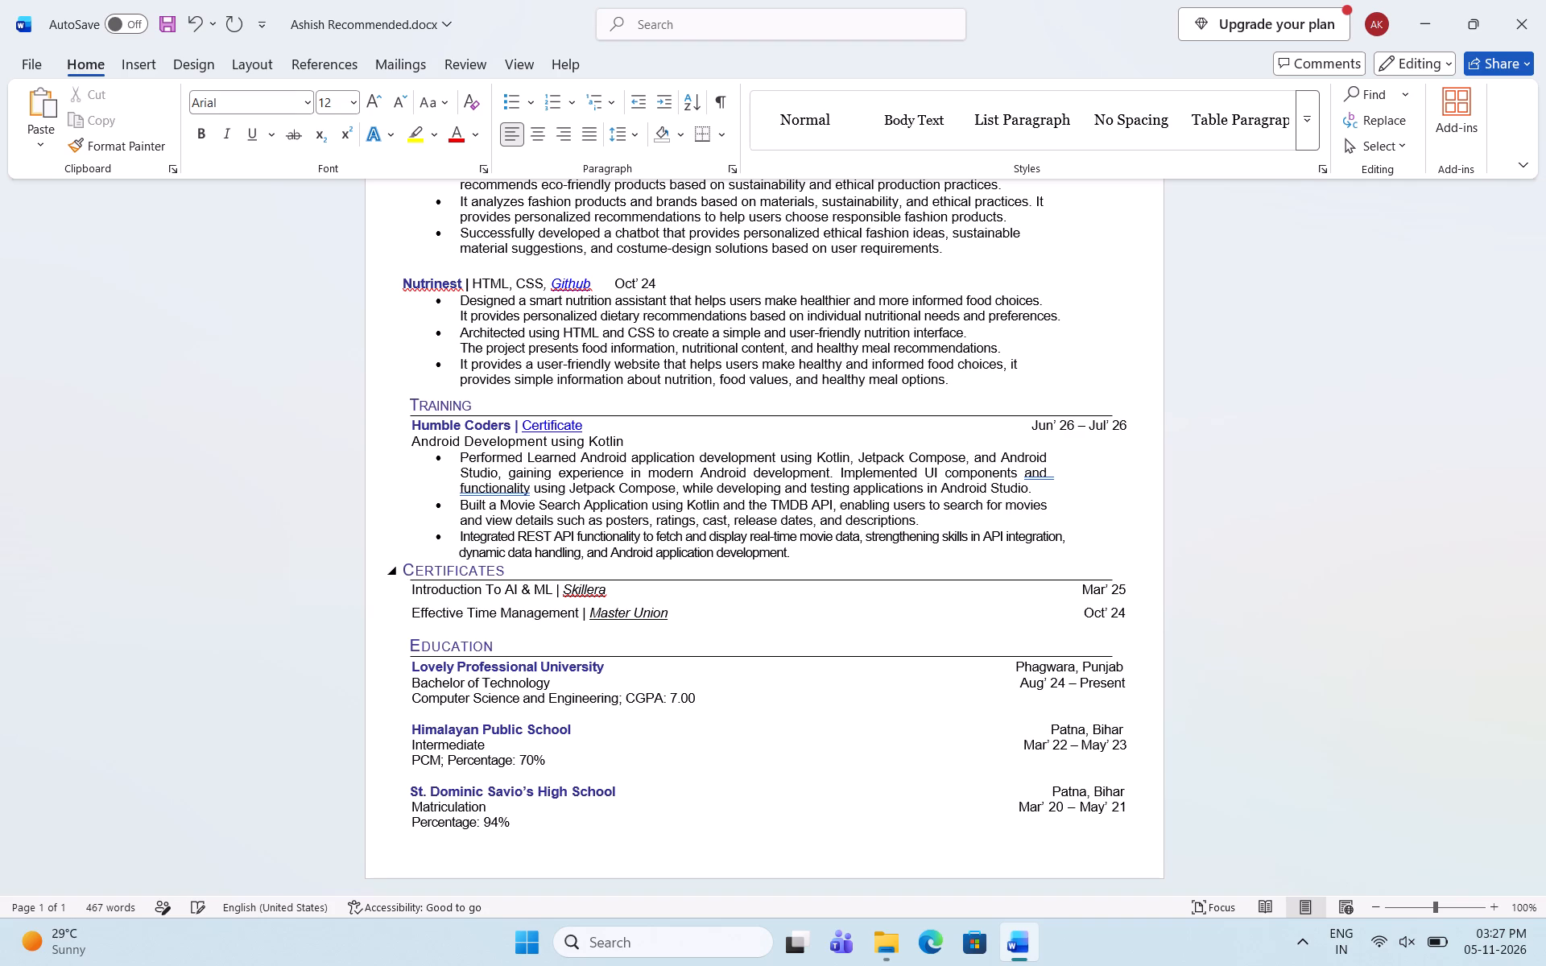
left_click(403, 565)
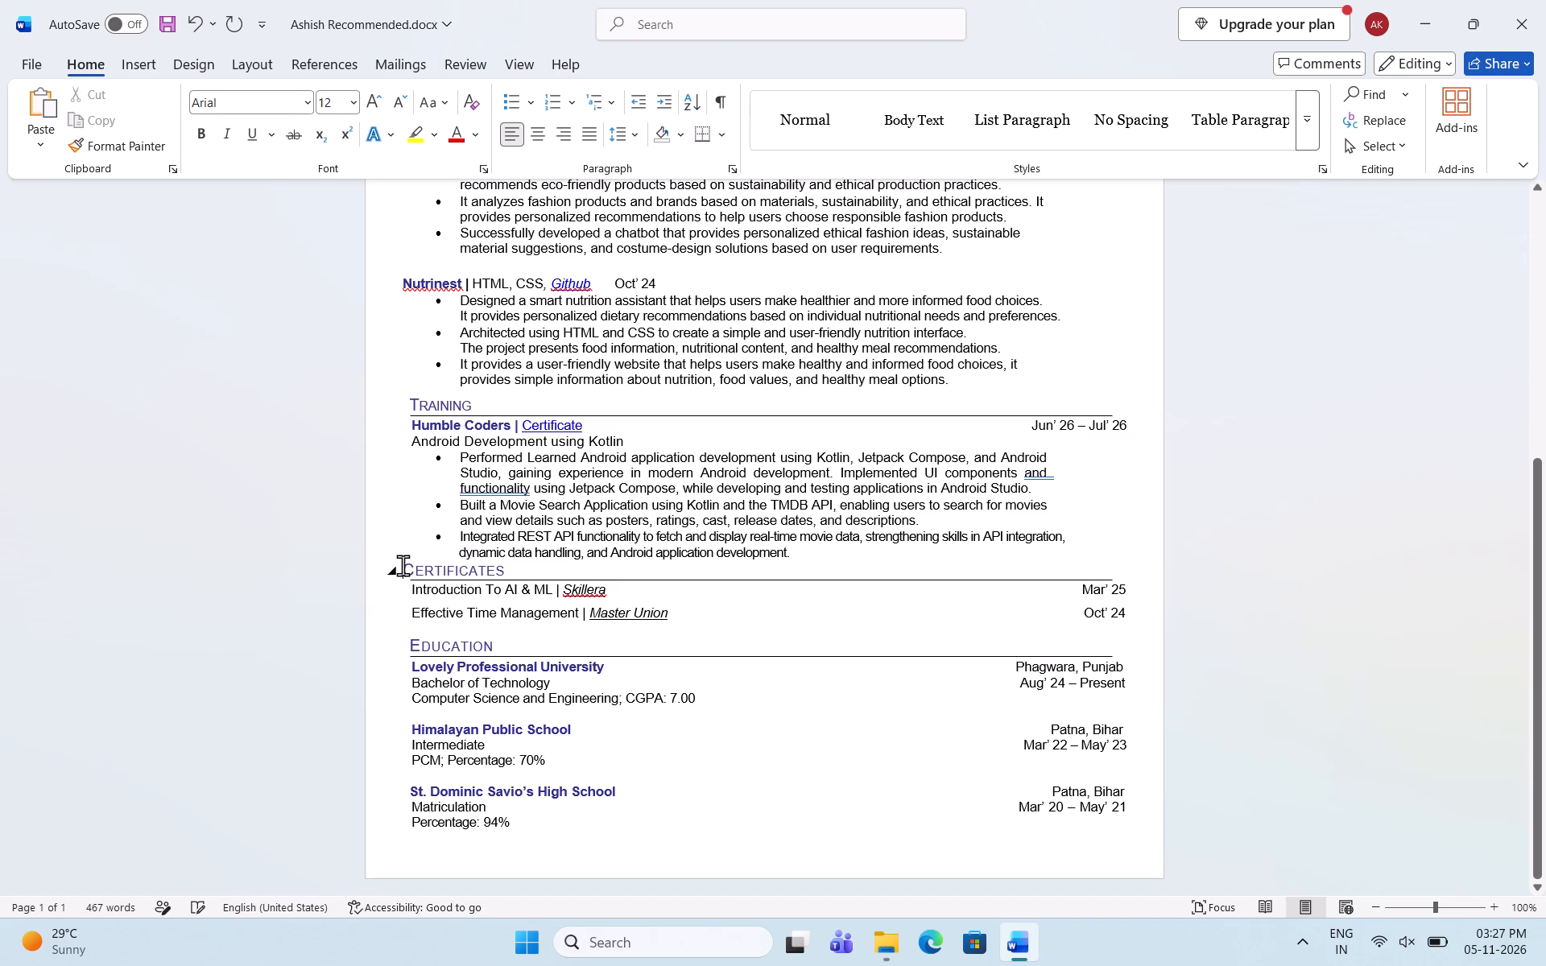
key("space")
key("space")
Save the résumé and close the document.
key("ctrl+s")
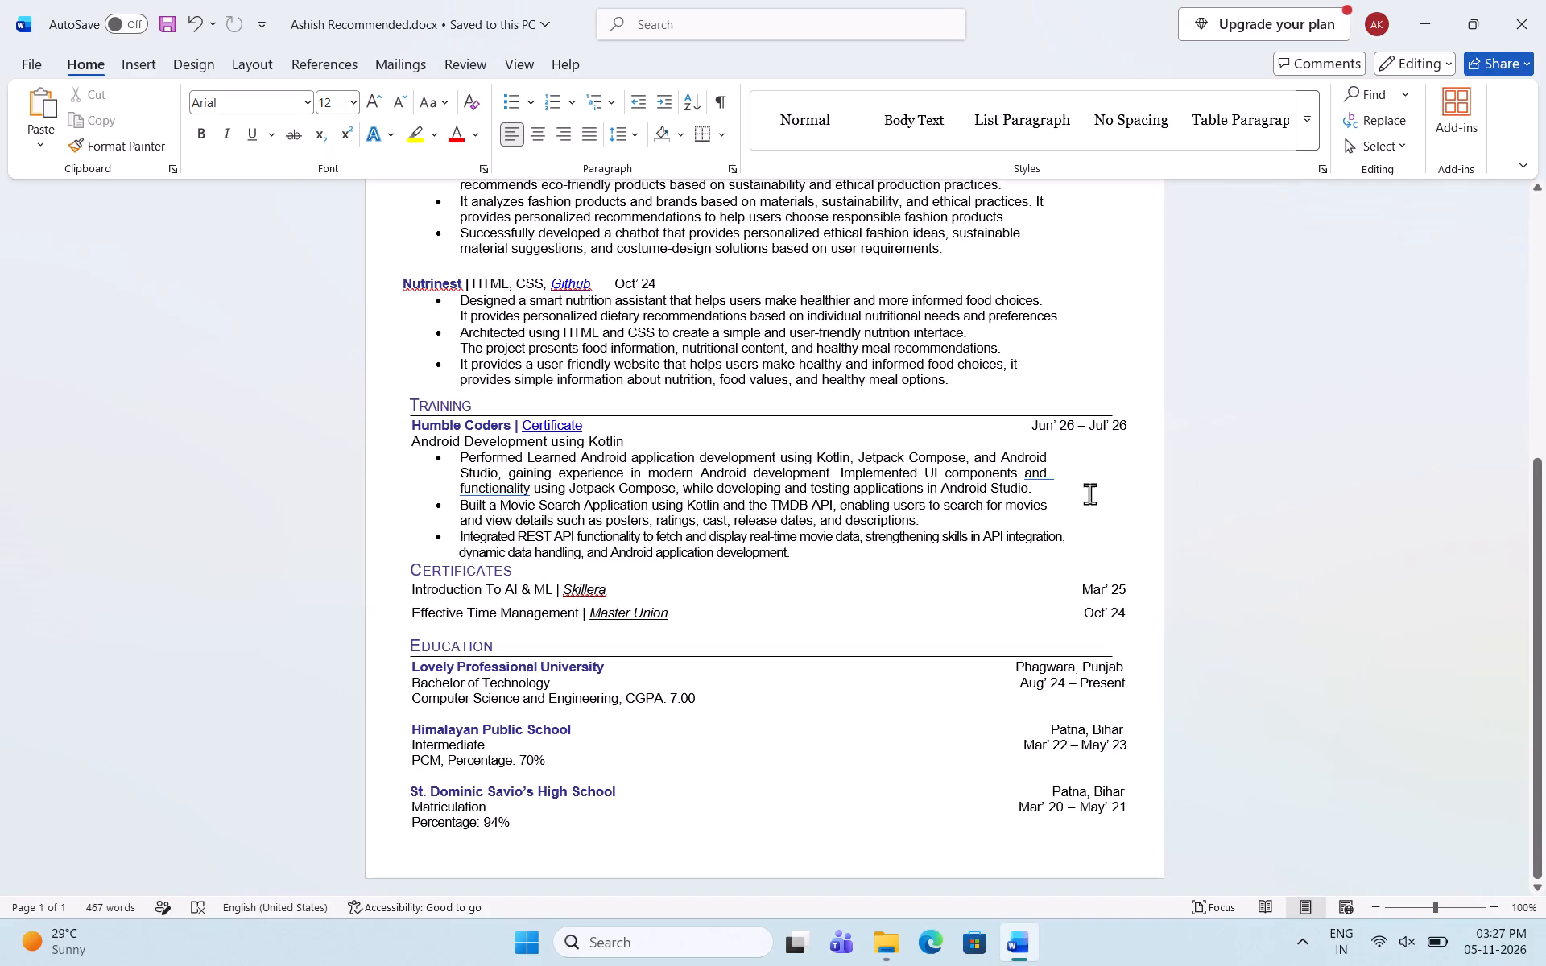
scroll(953, 504, "up", 2)
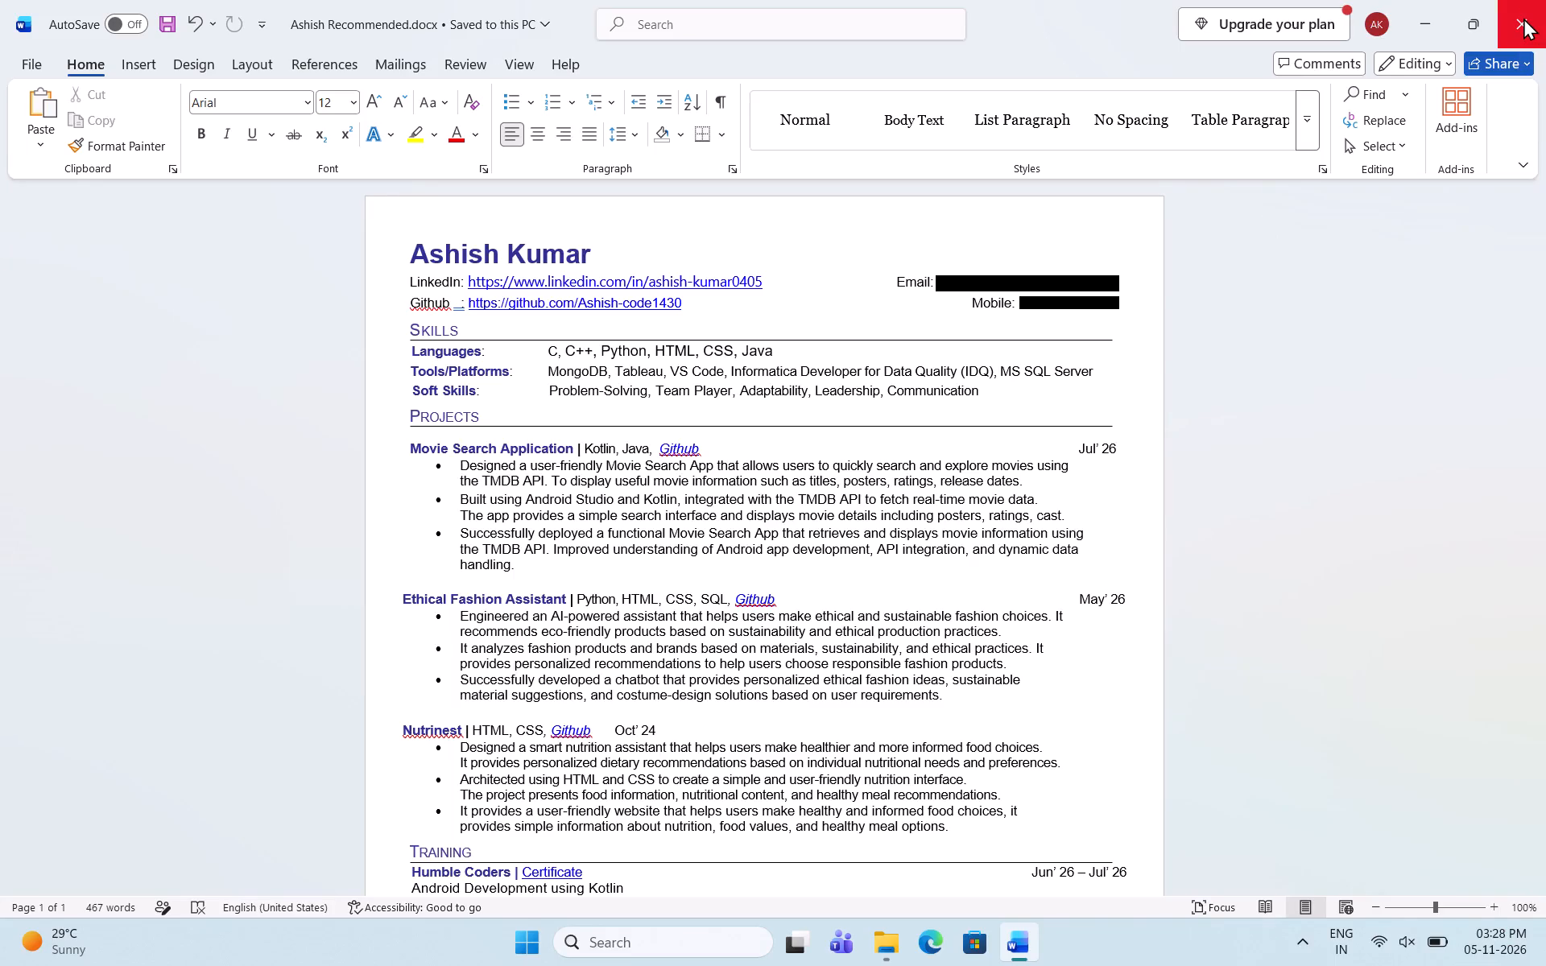
left_click(1523, 18)
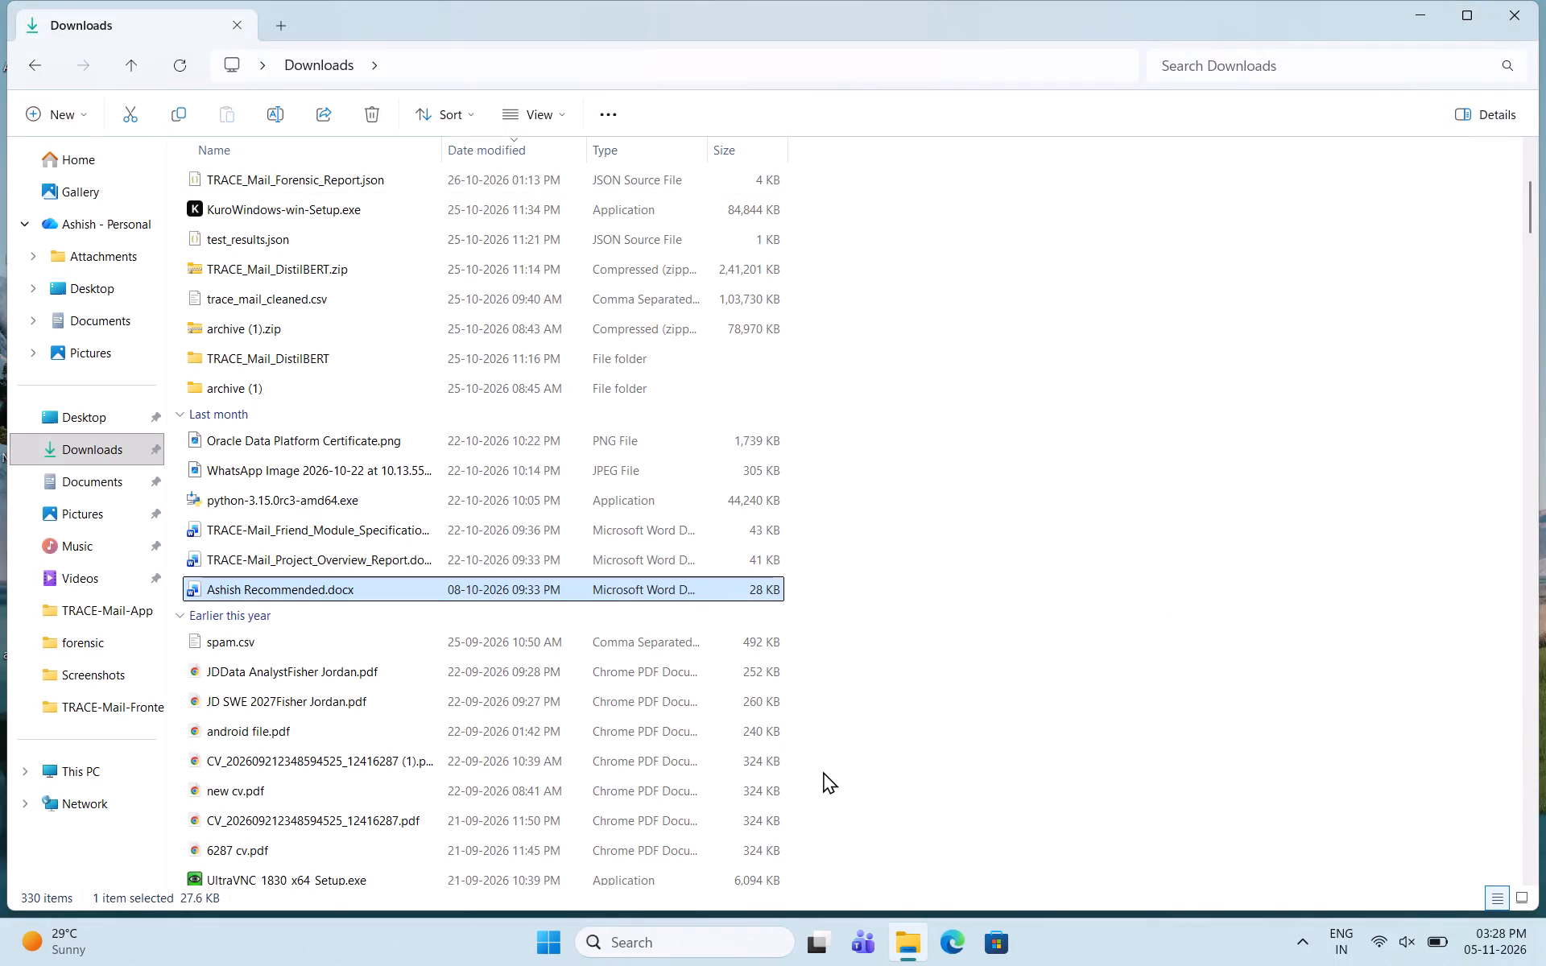
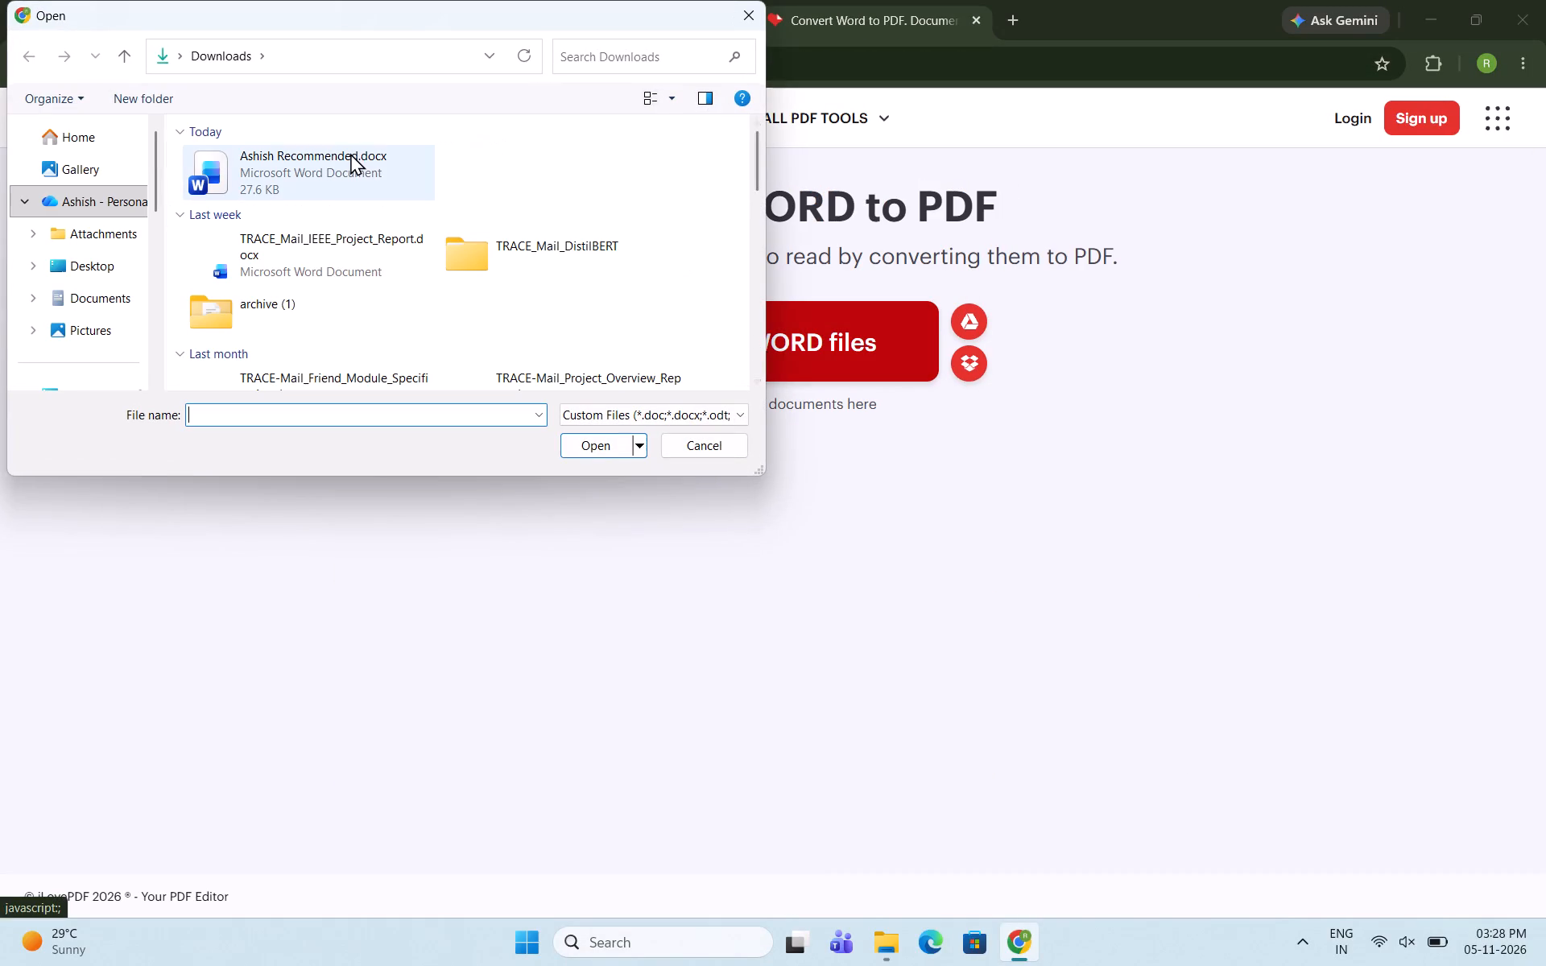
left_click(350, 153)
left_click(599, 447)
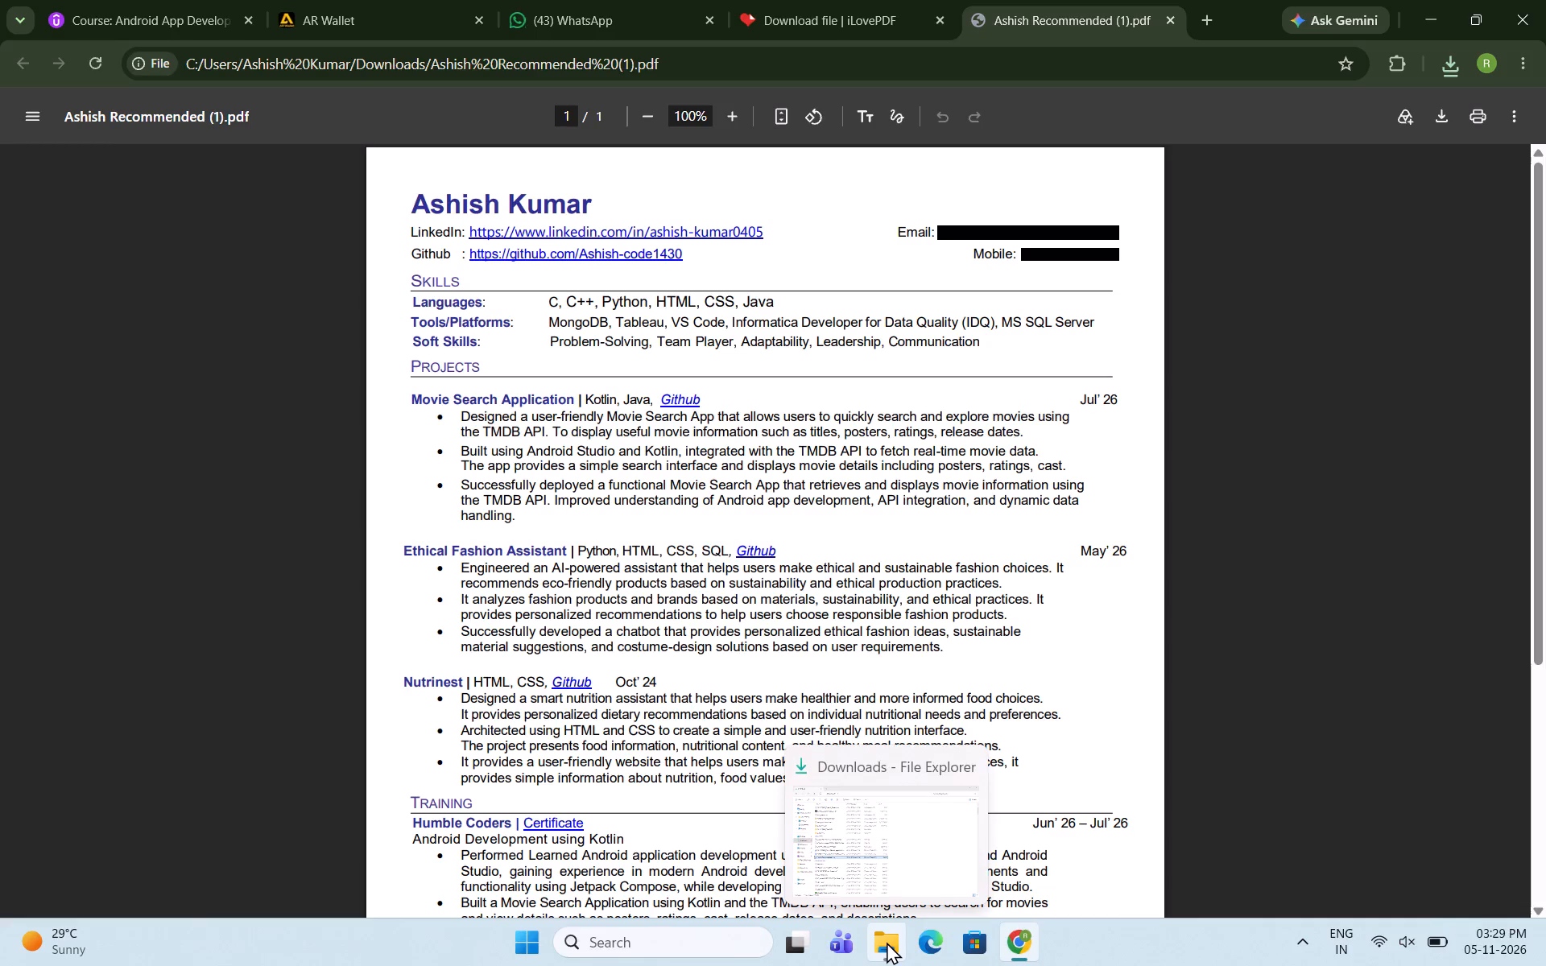
left_click(1173, 15)
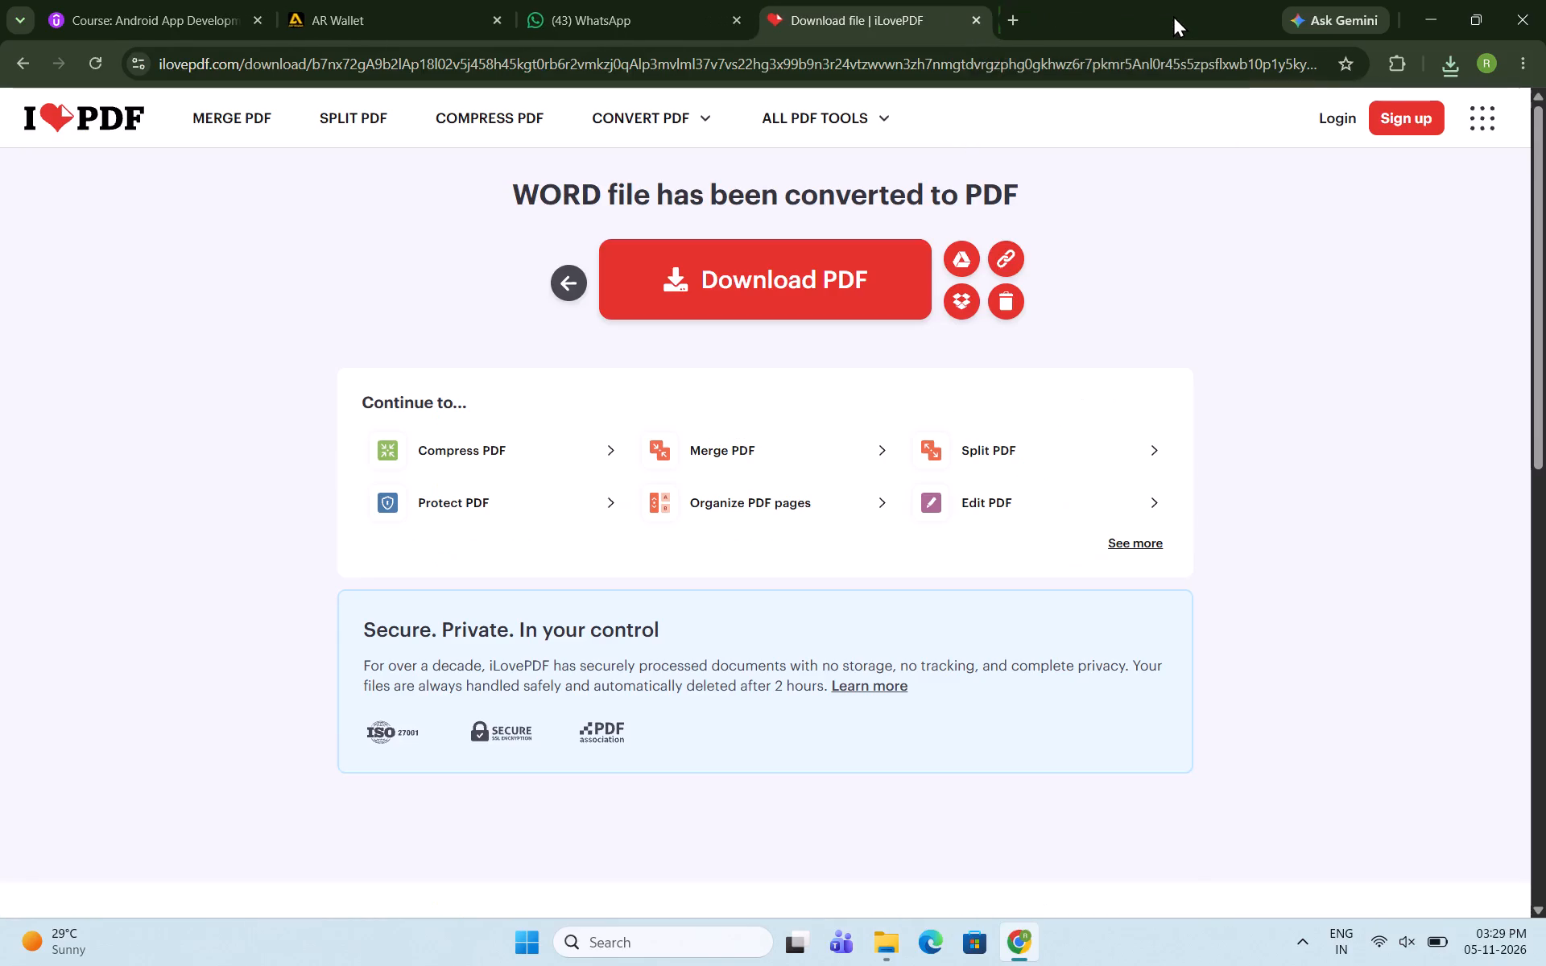
left_click(13, 52)
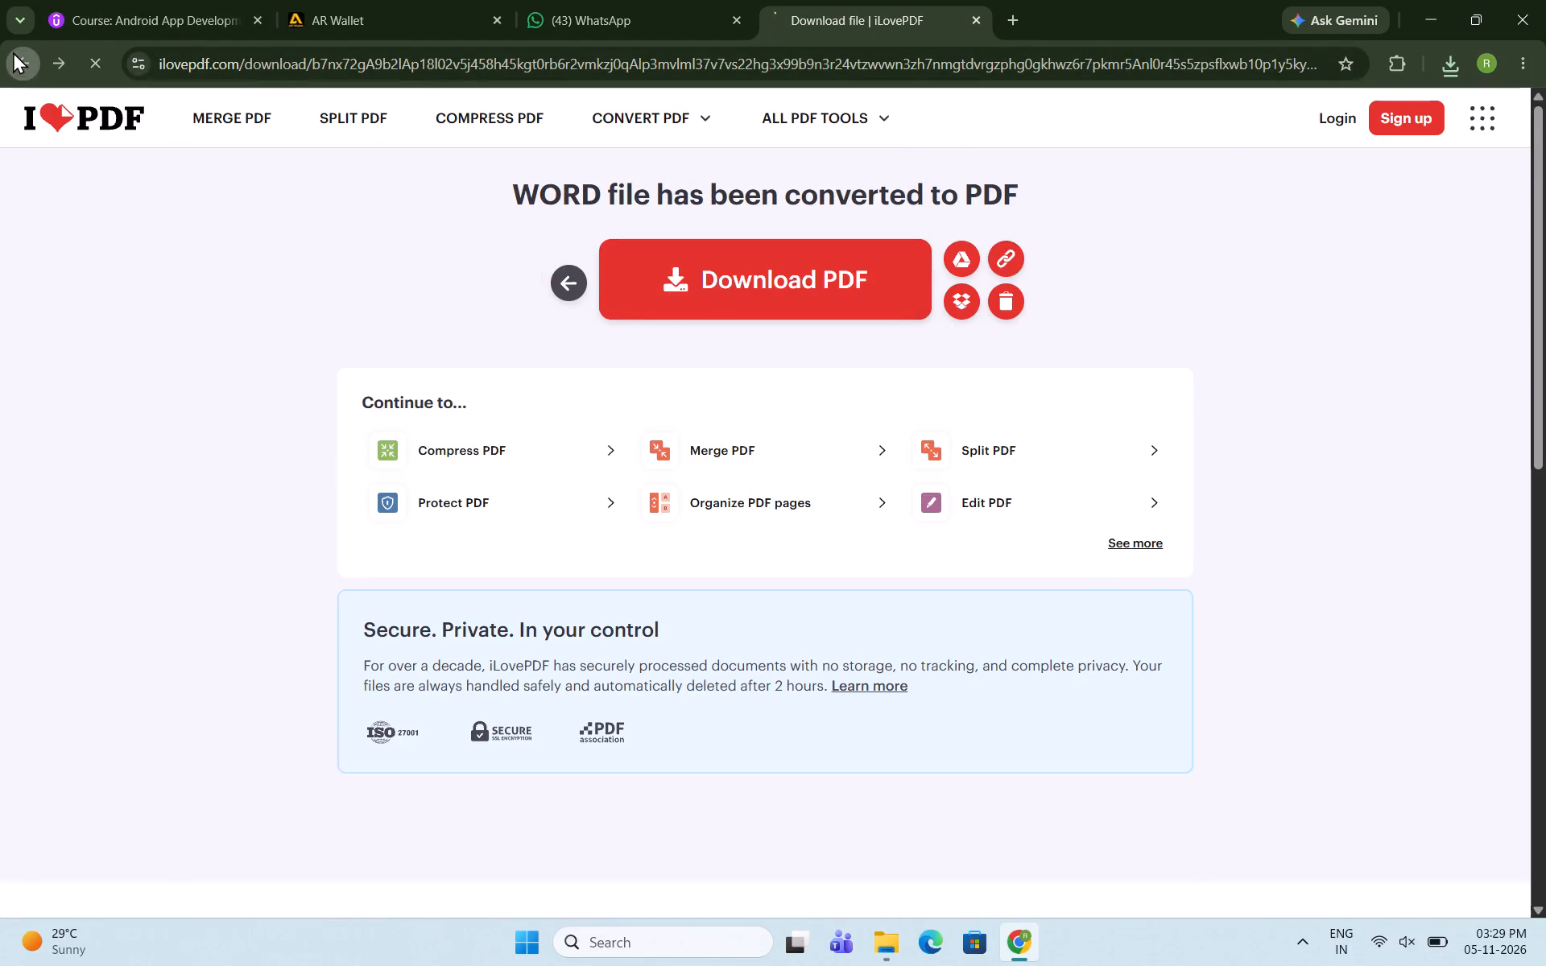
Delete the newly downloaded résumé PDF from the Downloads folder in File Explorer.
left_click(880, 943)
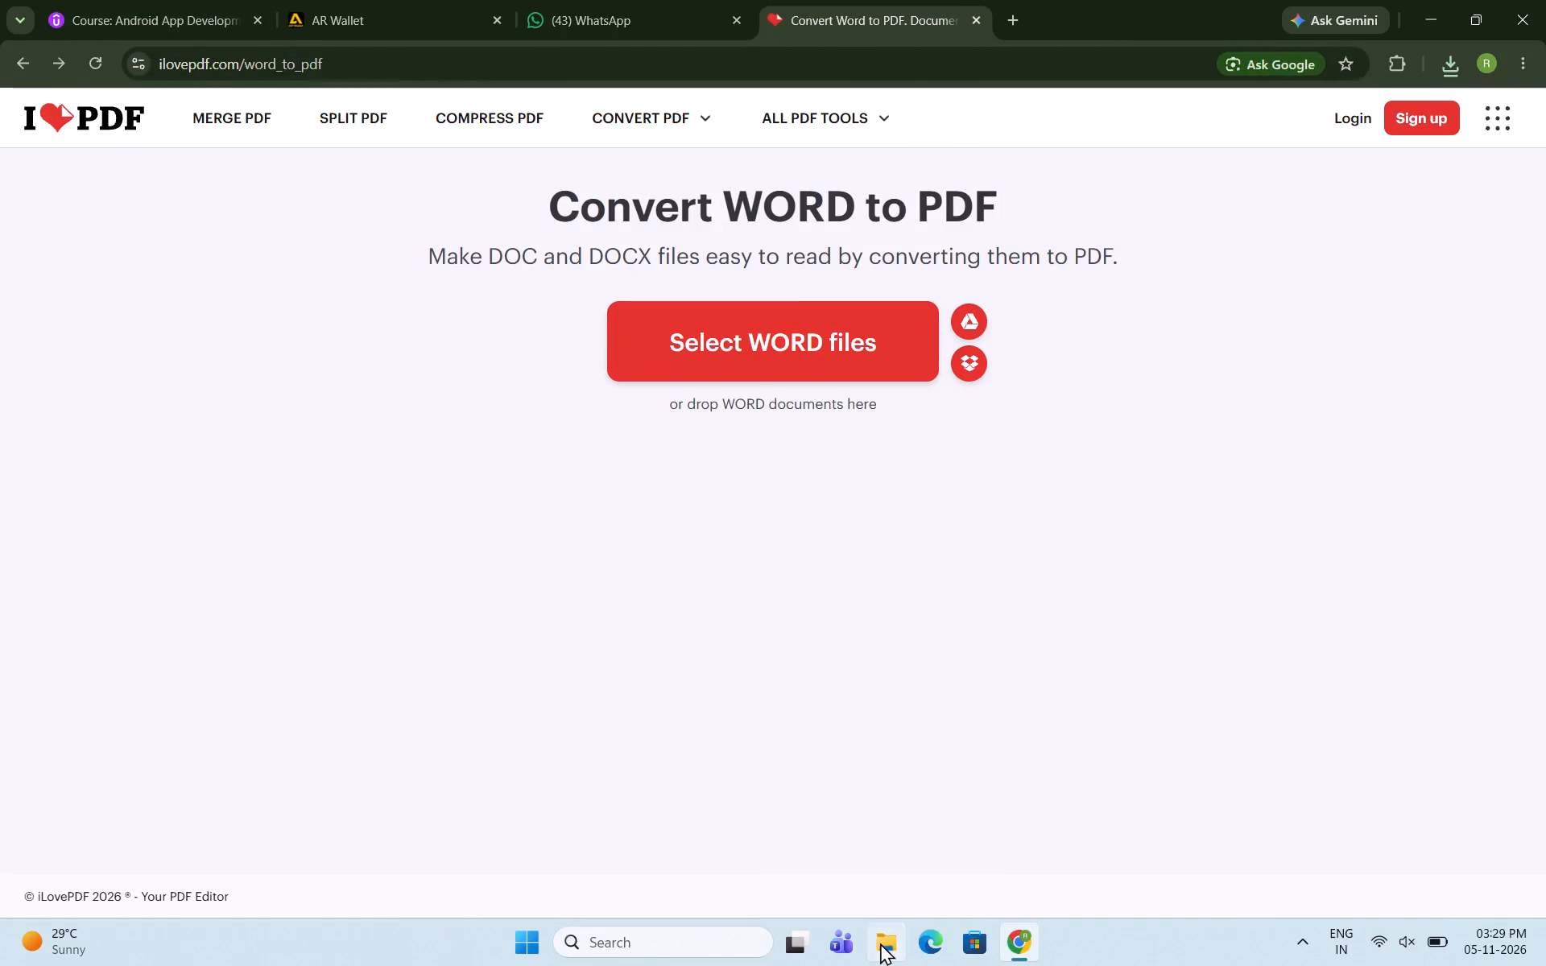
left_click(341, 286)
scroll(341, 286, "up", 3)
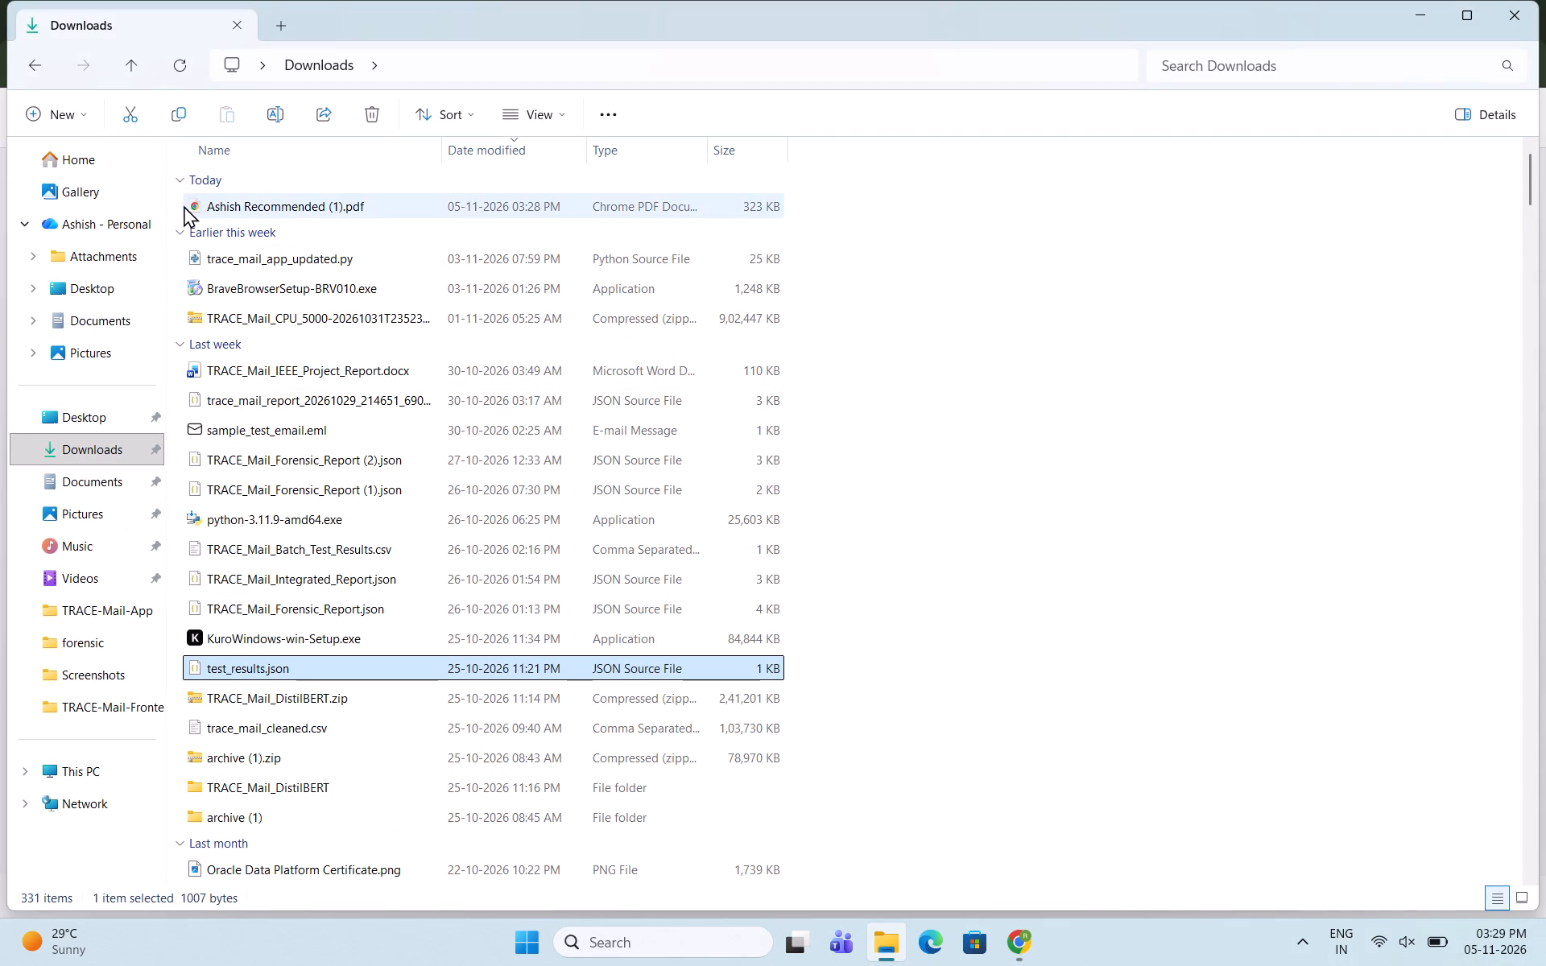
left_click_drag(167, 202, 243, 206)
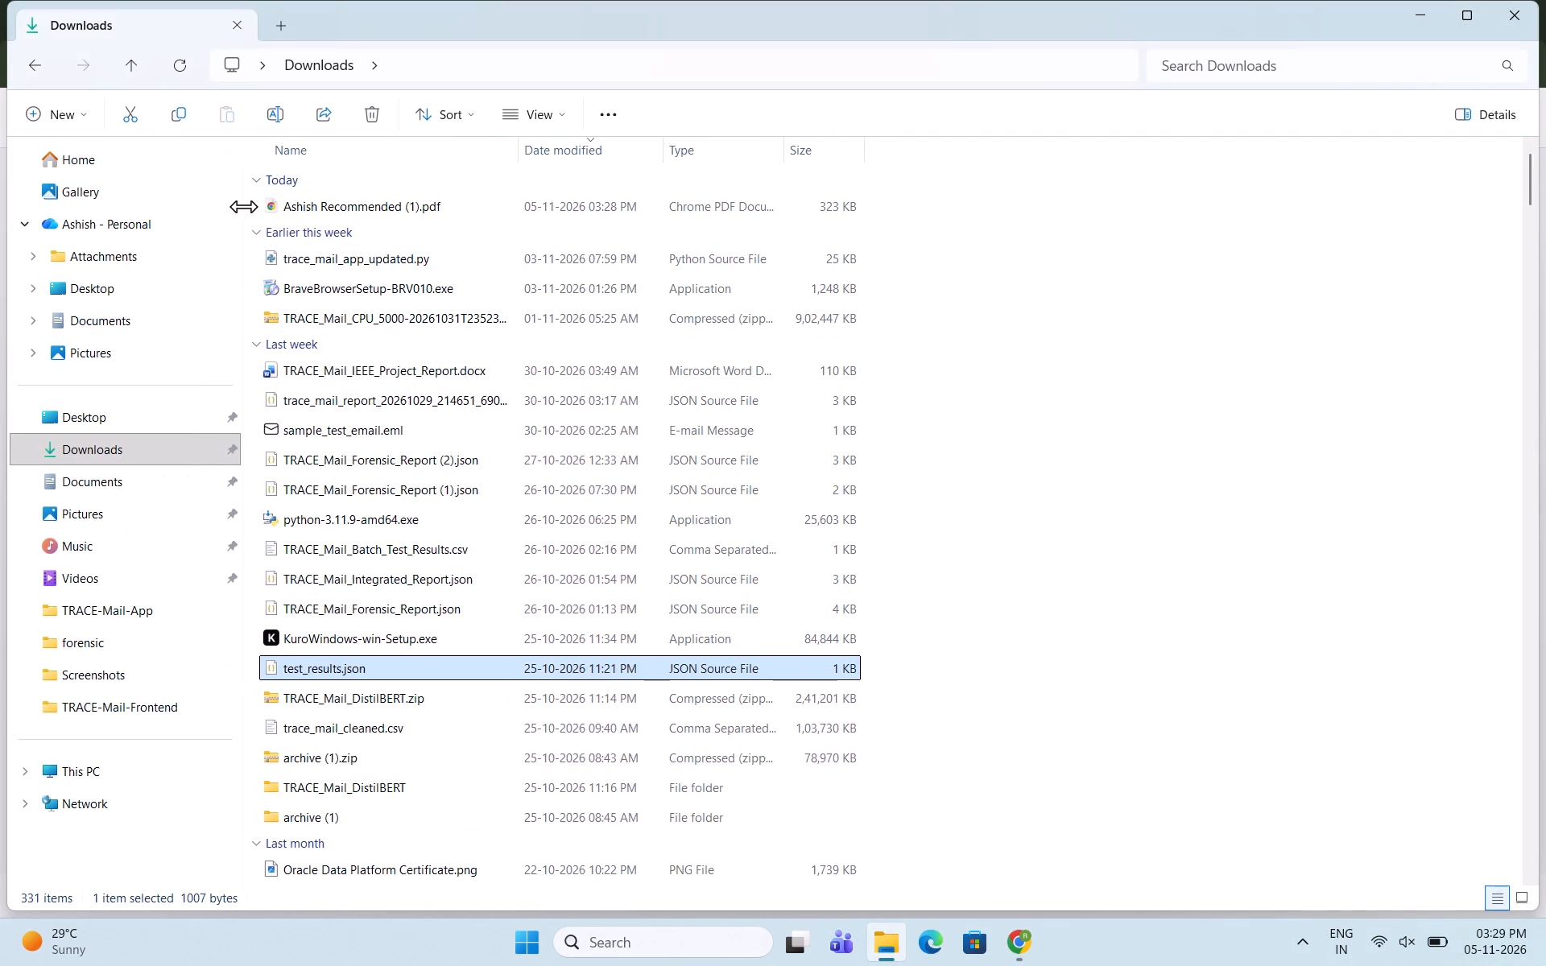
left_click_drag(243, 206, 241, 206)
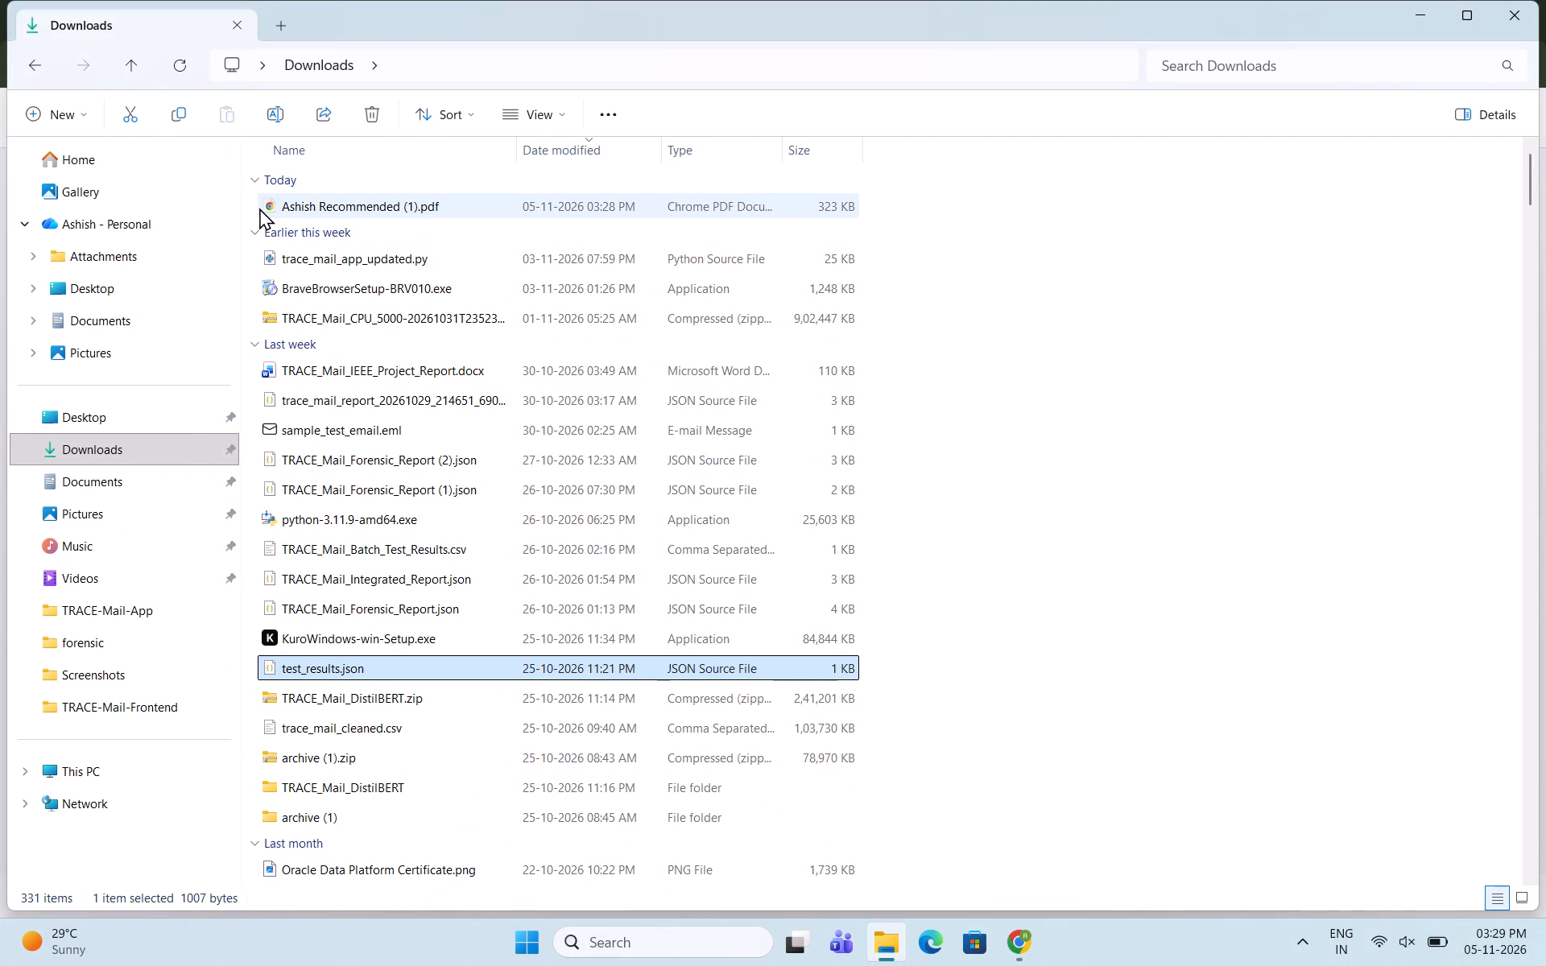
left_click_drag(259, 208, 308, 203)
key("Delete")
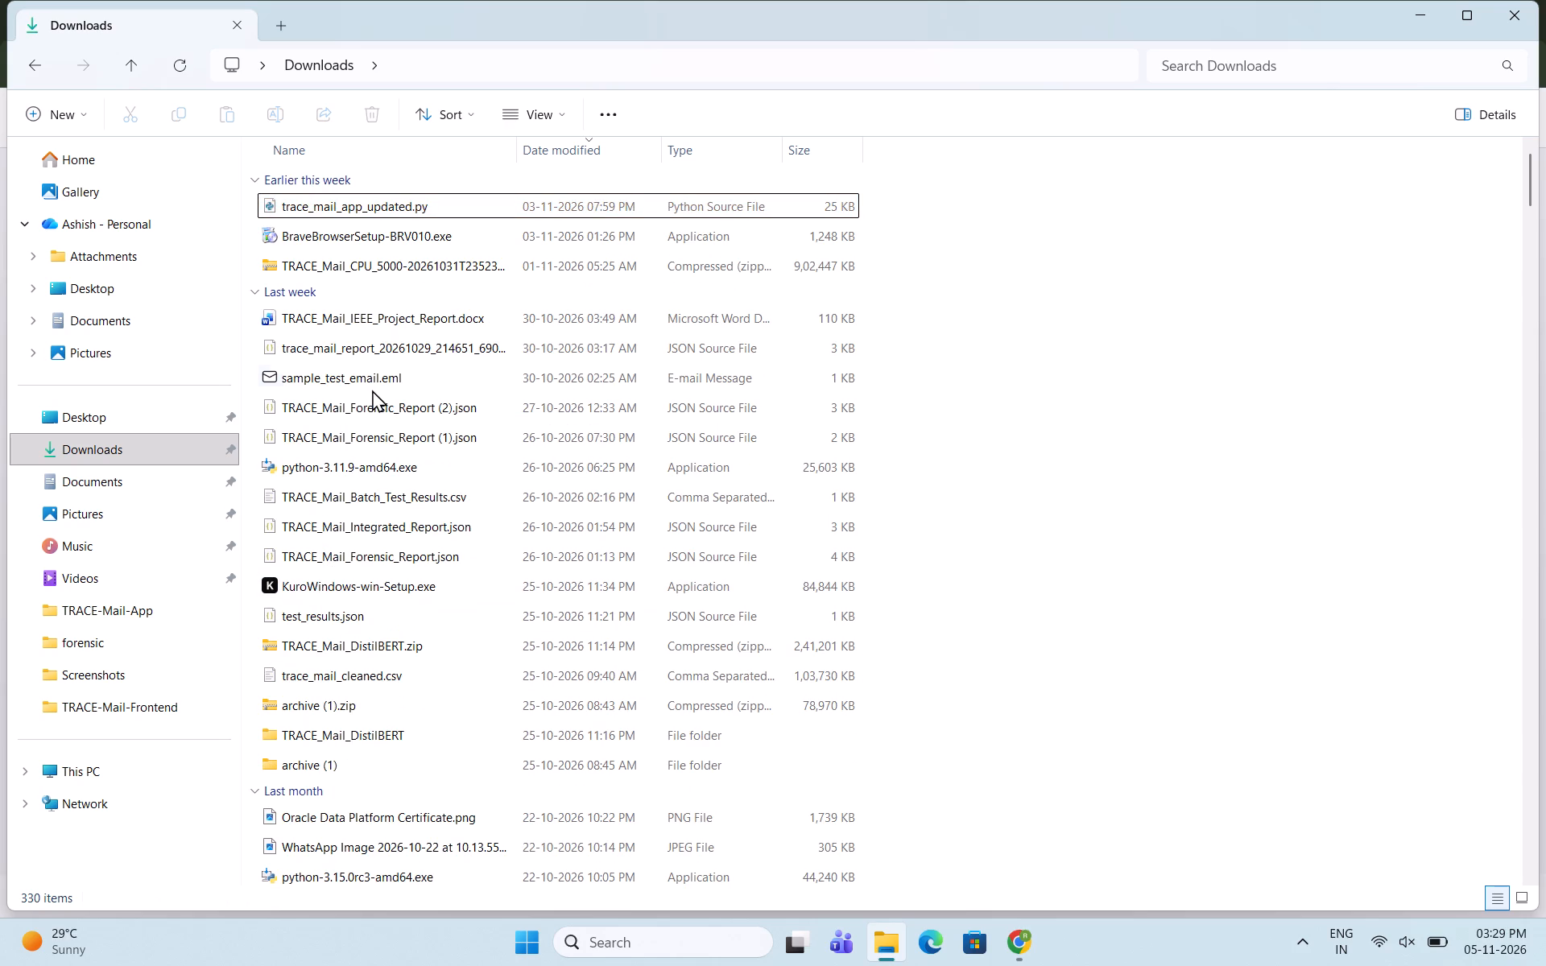
Open the résumé Word document from the Downloads folder for editing.
scroll(378, 546, "down", 1)
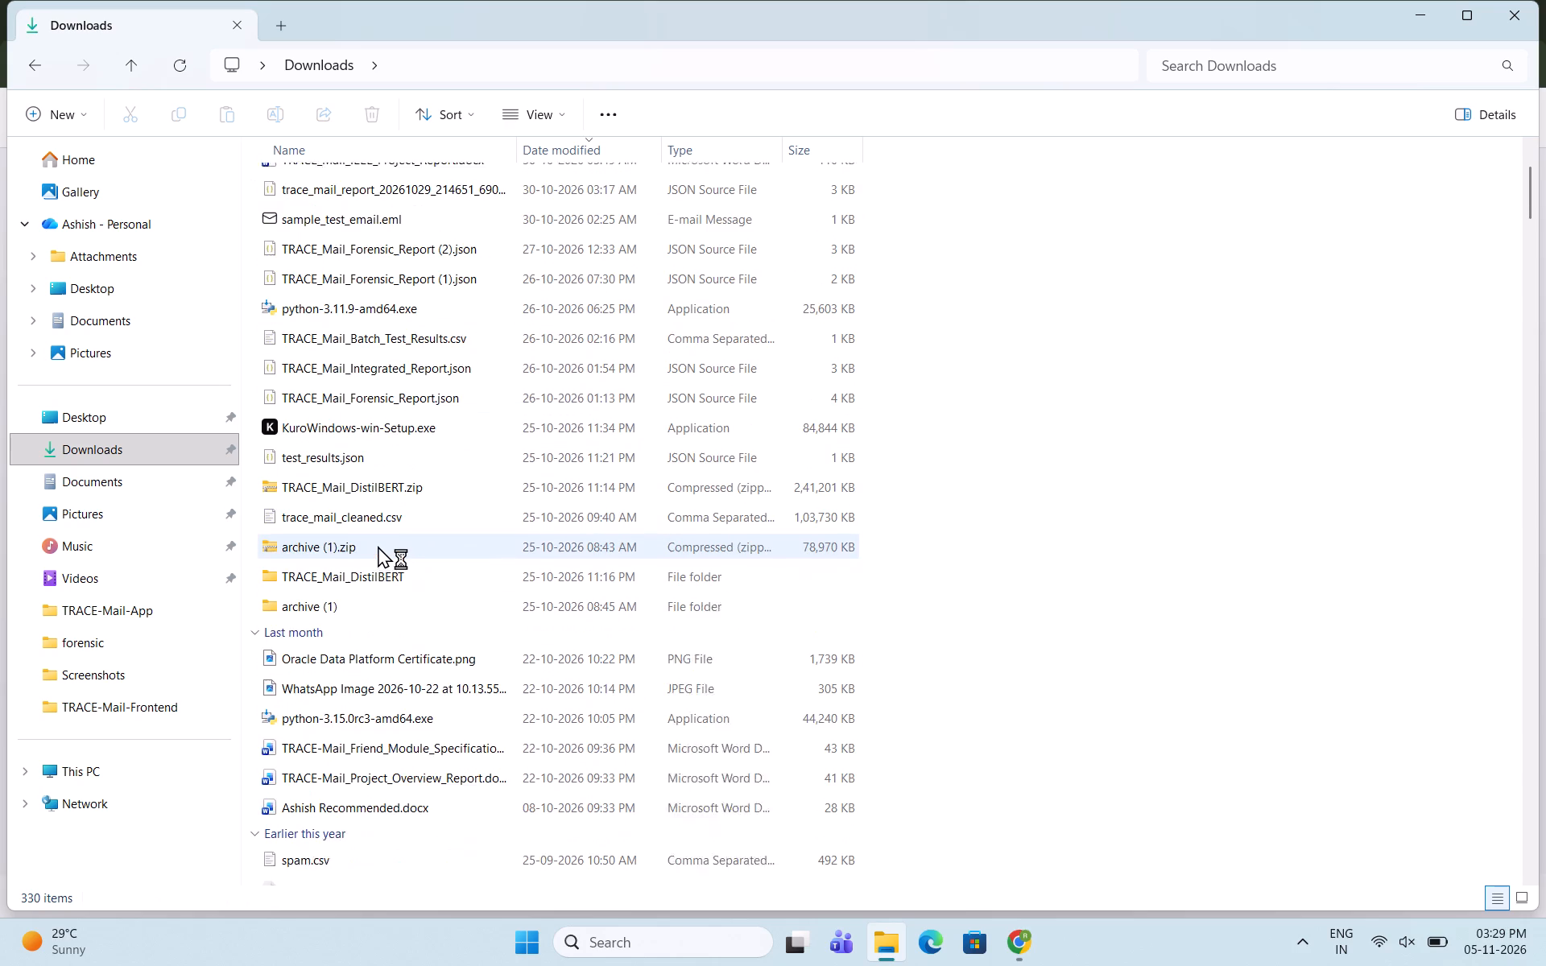
scroll(378, 546, "down", 2)
double_click(380, 797)
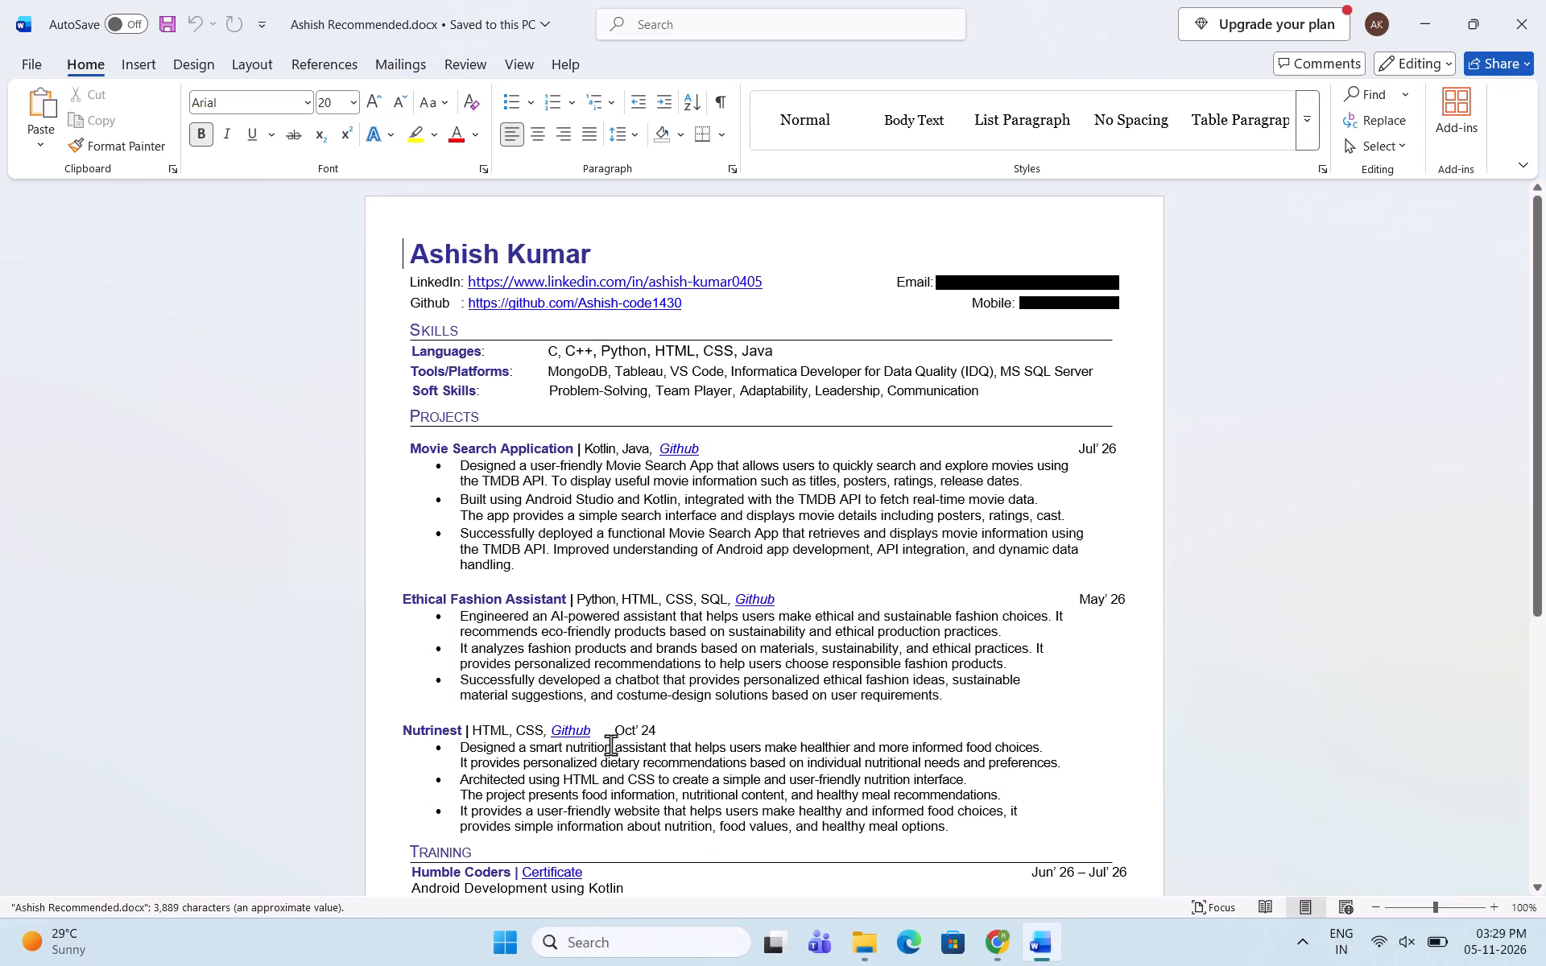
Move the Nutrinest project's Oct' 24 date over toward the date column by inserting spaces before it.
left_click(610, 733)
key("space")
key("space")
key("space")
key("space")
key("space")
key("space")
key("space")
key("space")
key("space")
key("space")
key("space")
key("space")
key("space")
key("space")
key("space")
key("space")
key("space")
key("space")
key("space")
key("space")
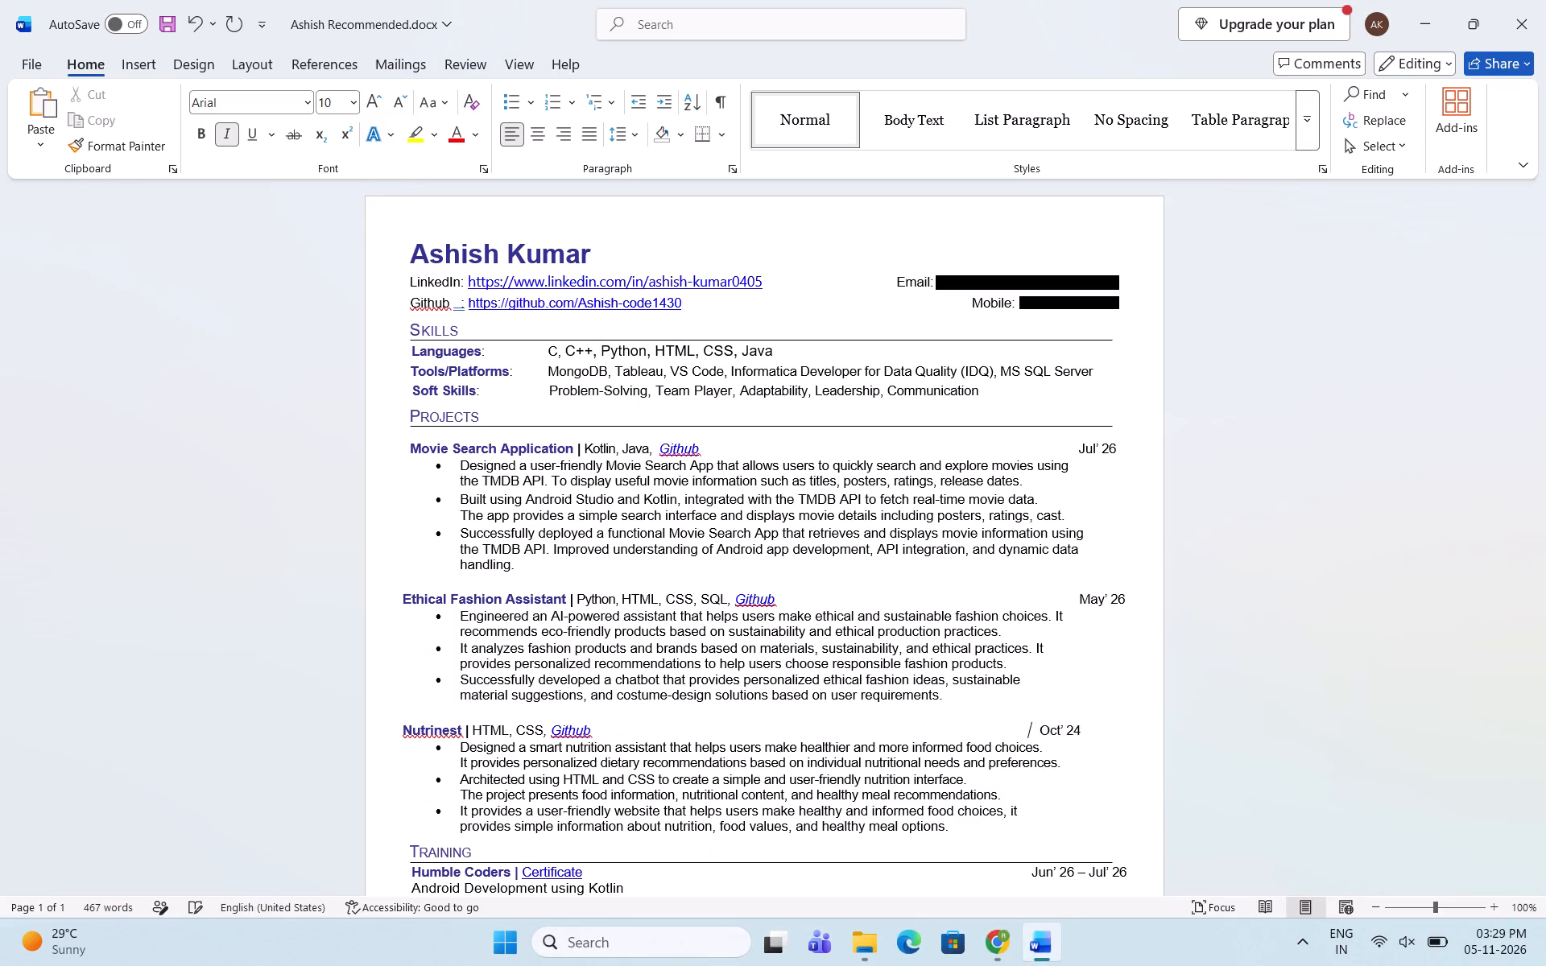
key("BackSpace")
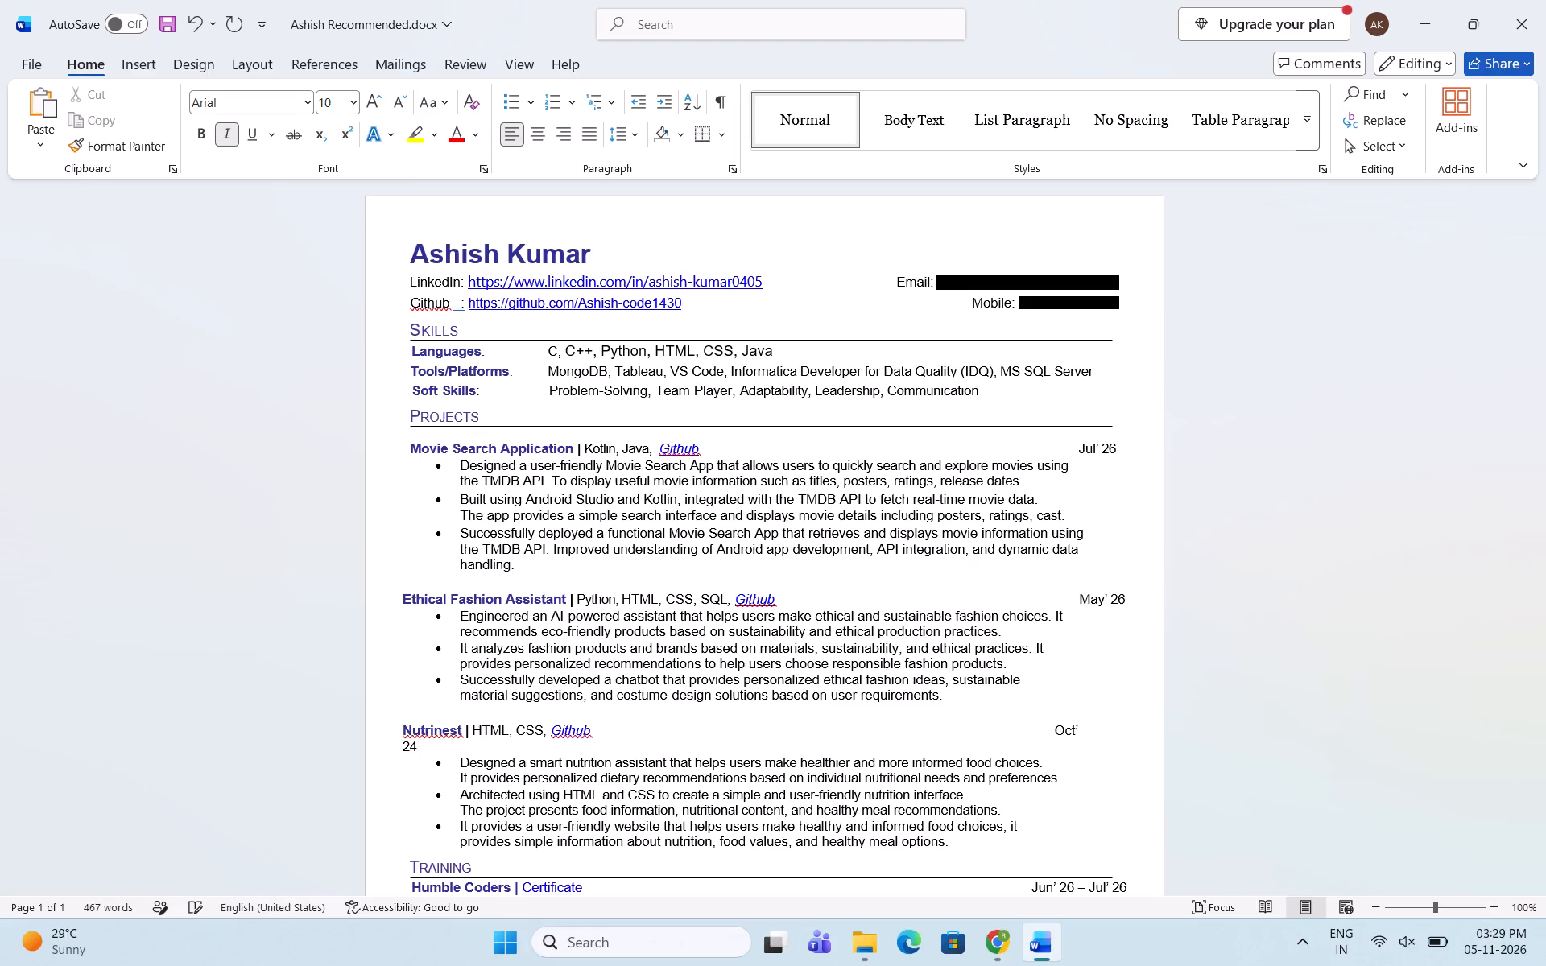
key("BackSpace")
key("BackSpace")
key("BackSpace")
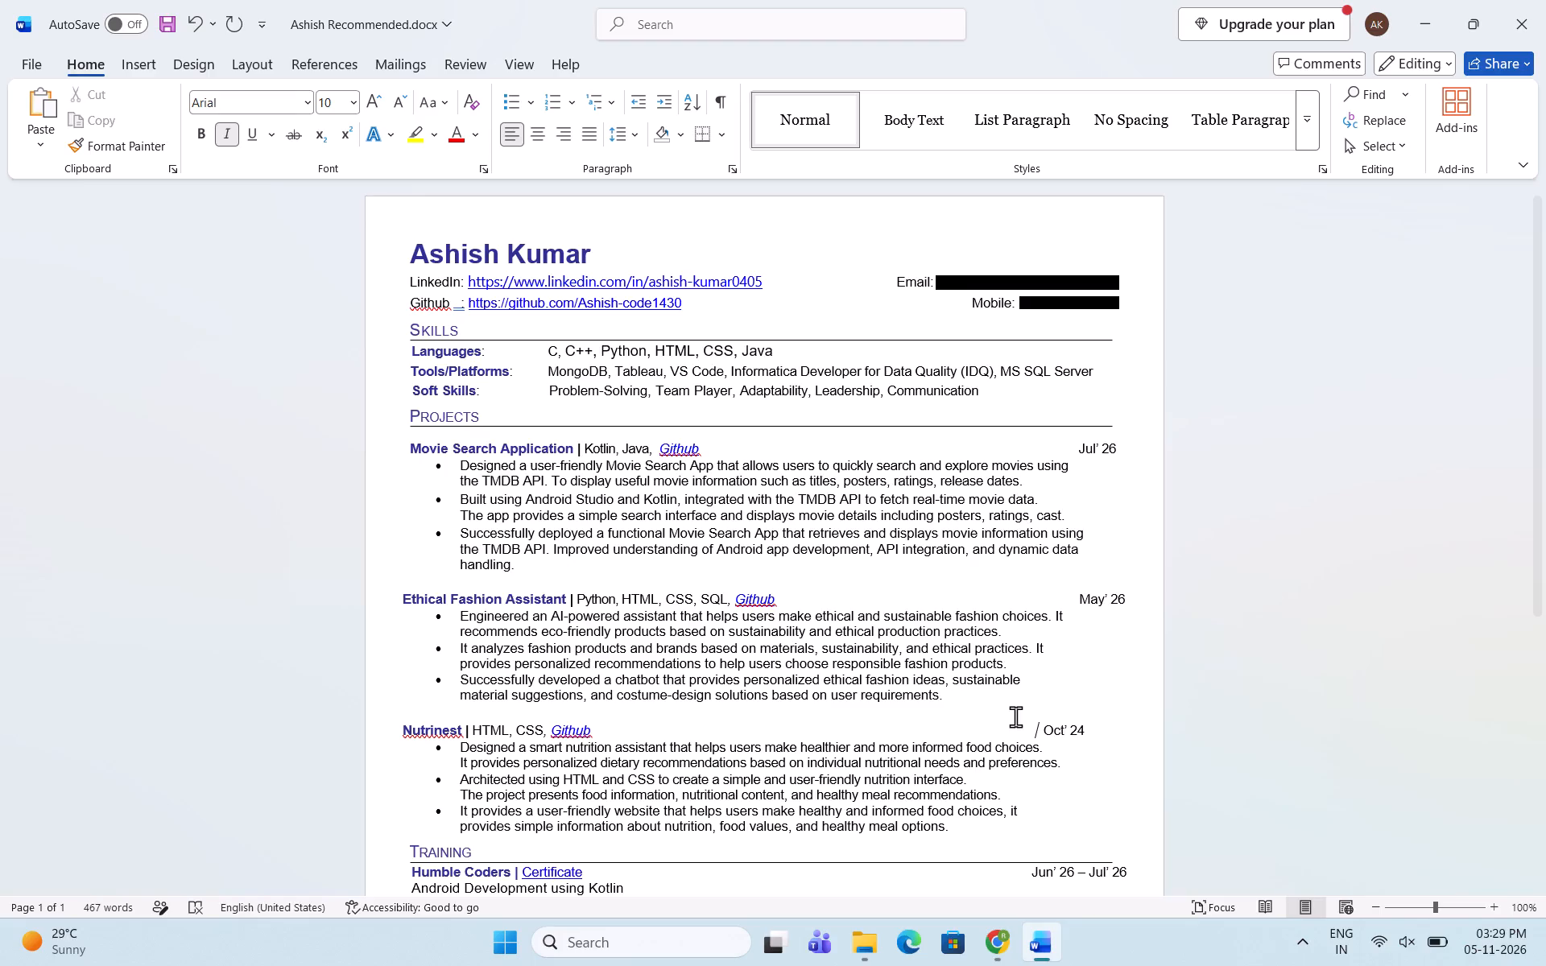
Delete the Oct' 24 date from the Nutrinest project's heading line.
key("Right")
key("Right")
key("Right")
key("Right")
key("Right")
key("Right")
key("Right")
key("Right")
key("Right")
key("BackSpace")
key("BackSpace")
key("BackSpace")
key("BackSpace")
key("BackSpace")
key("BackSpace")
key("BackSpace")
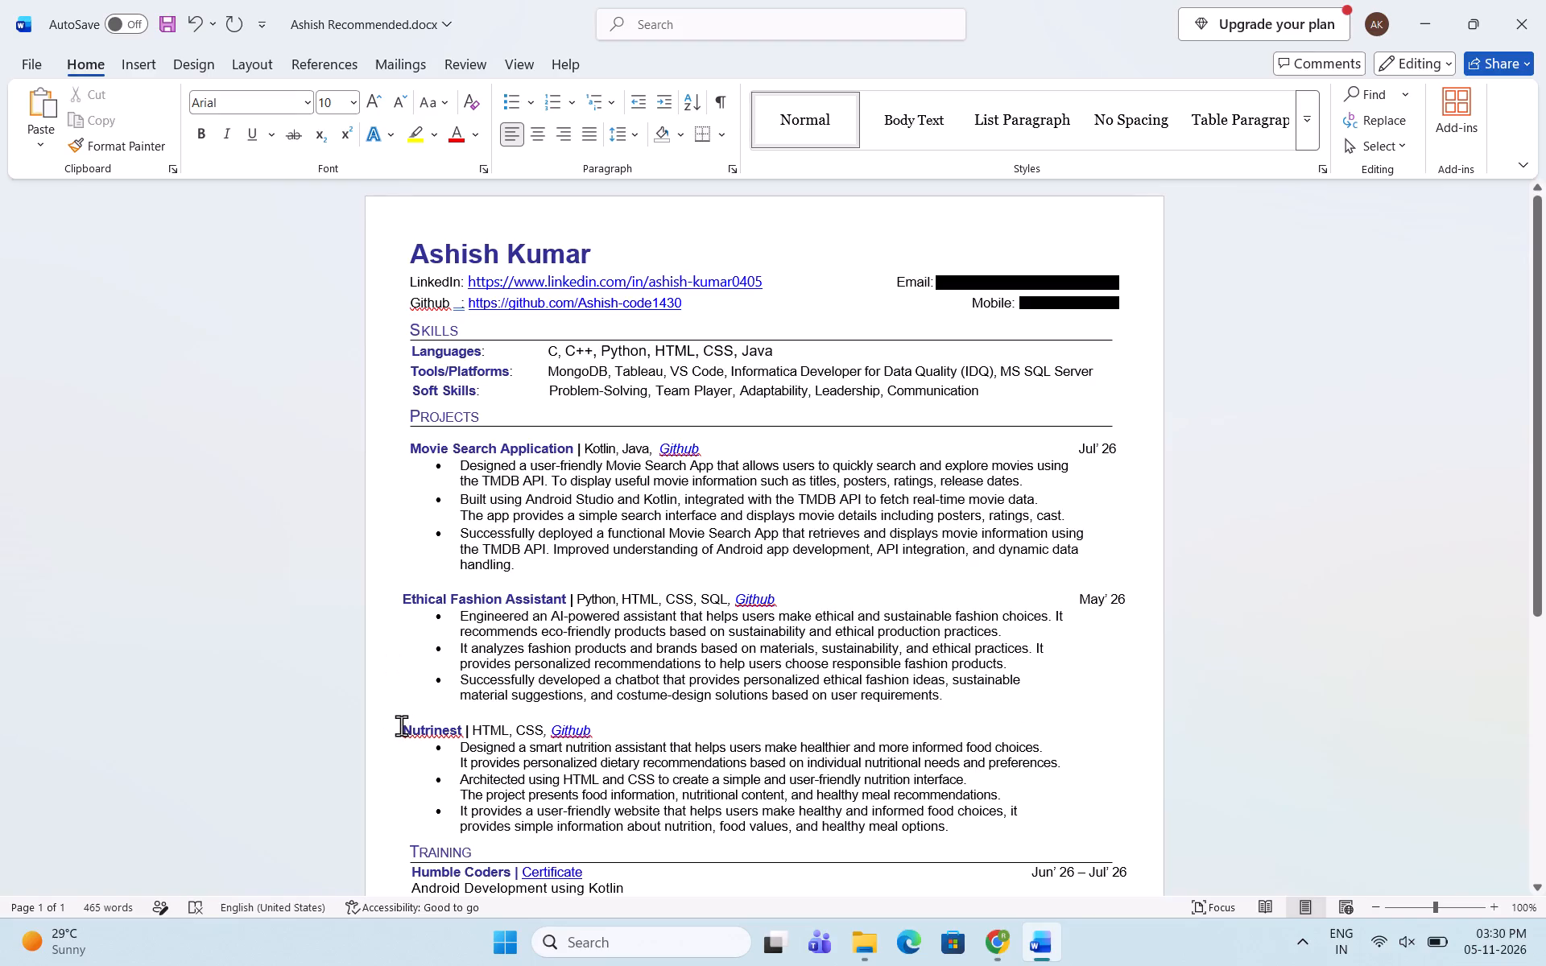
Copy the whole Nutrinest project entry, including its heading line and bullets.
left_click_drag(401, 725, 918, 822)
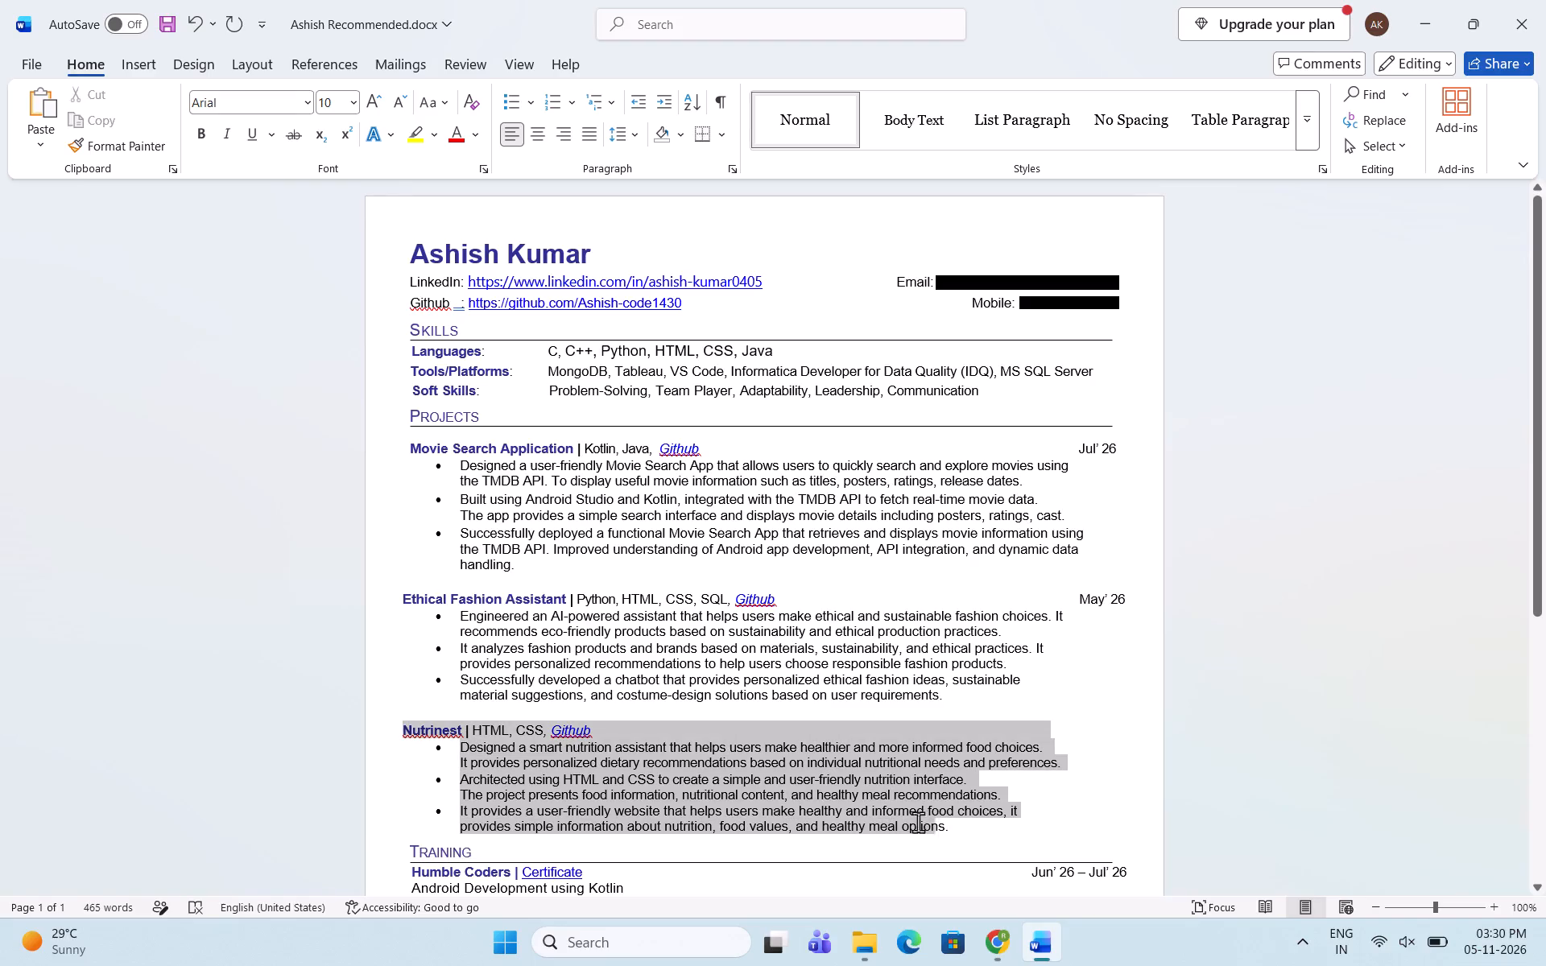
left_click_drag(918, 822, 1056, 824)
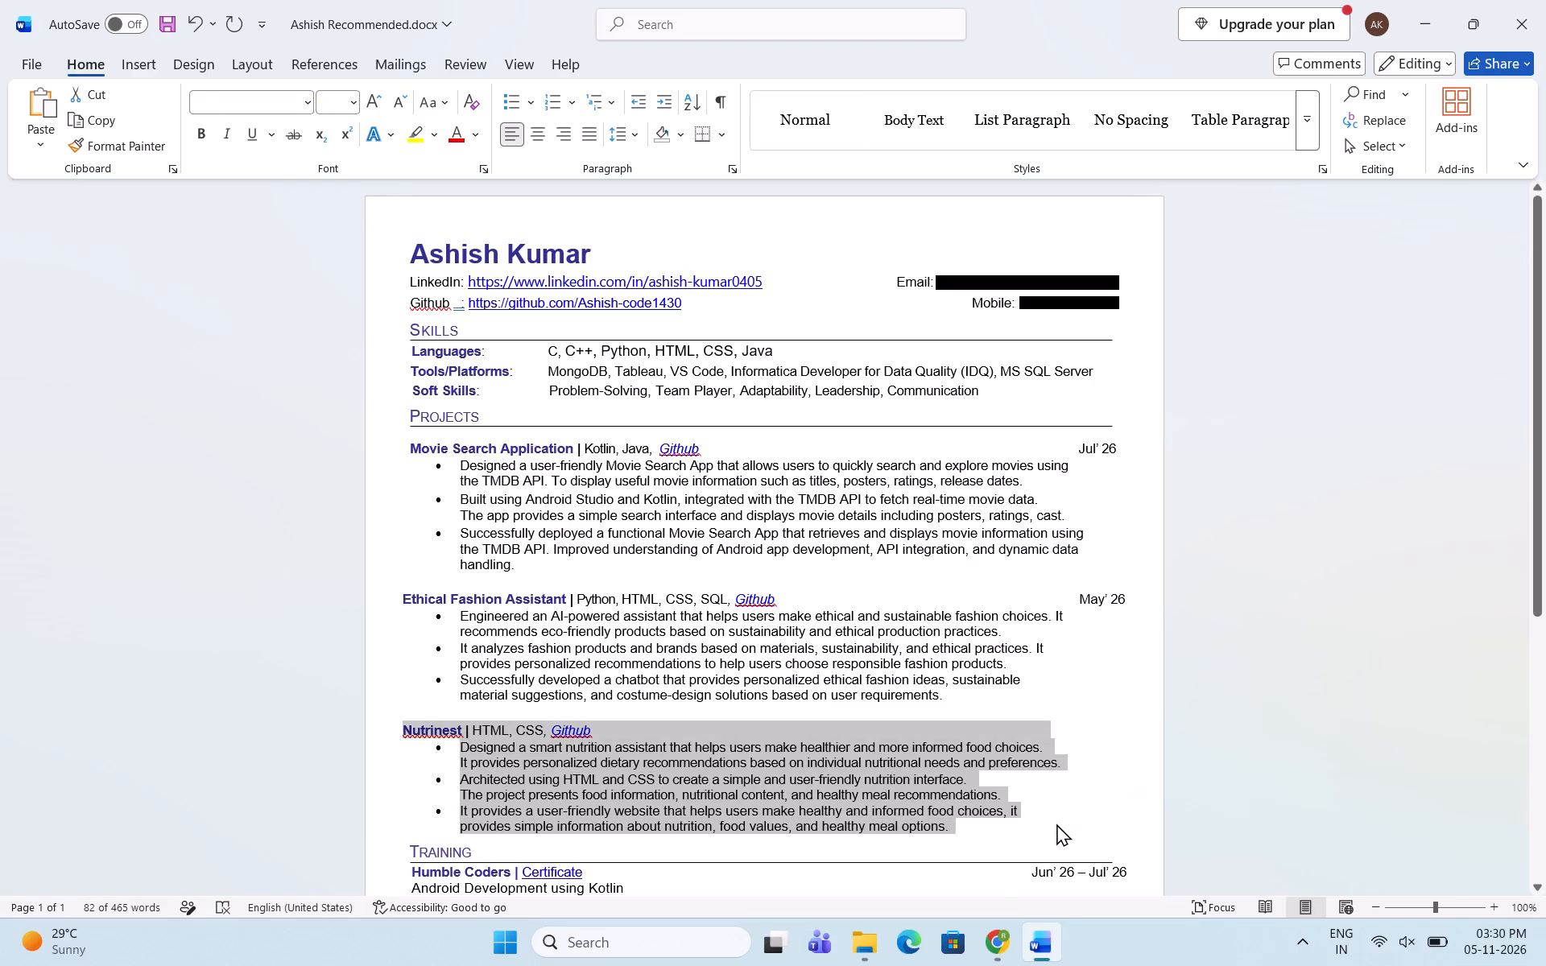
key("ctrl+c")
Copy the Ethical Fashion Assistant entry with its heading and bullets, and paste it over the Nutrinest entry.
left_click_drag(400, 593, 845, 692)
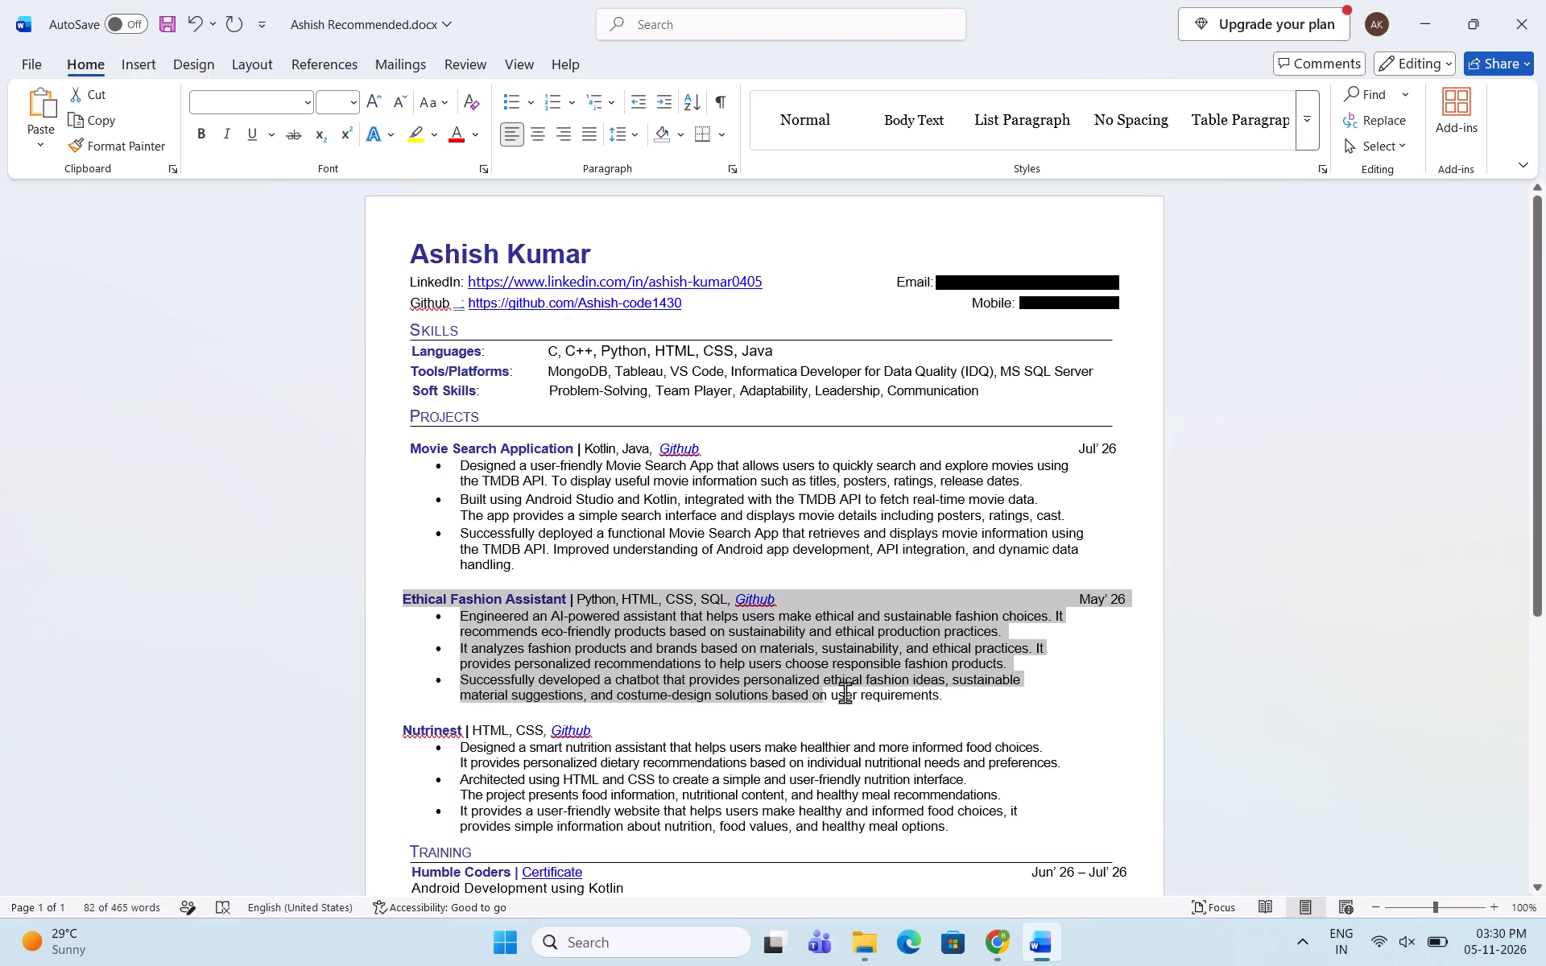
left_click_drag(845, 692, 961, 691)
key("ctrl+c")
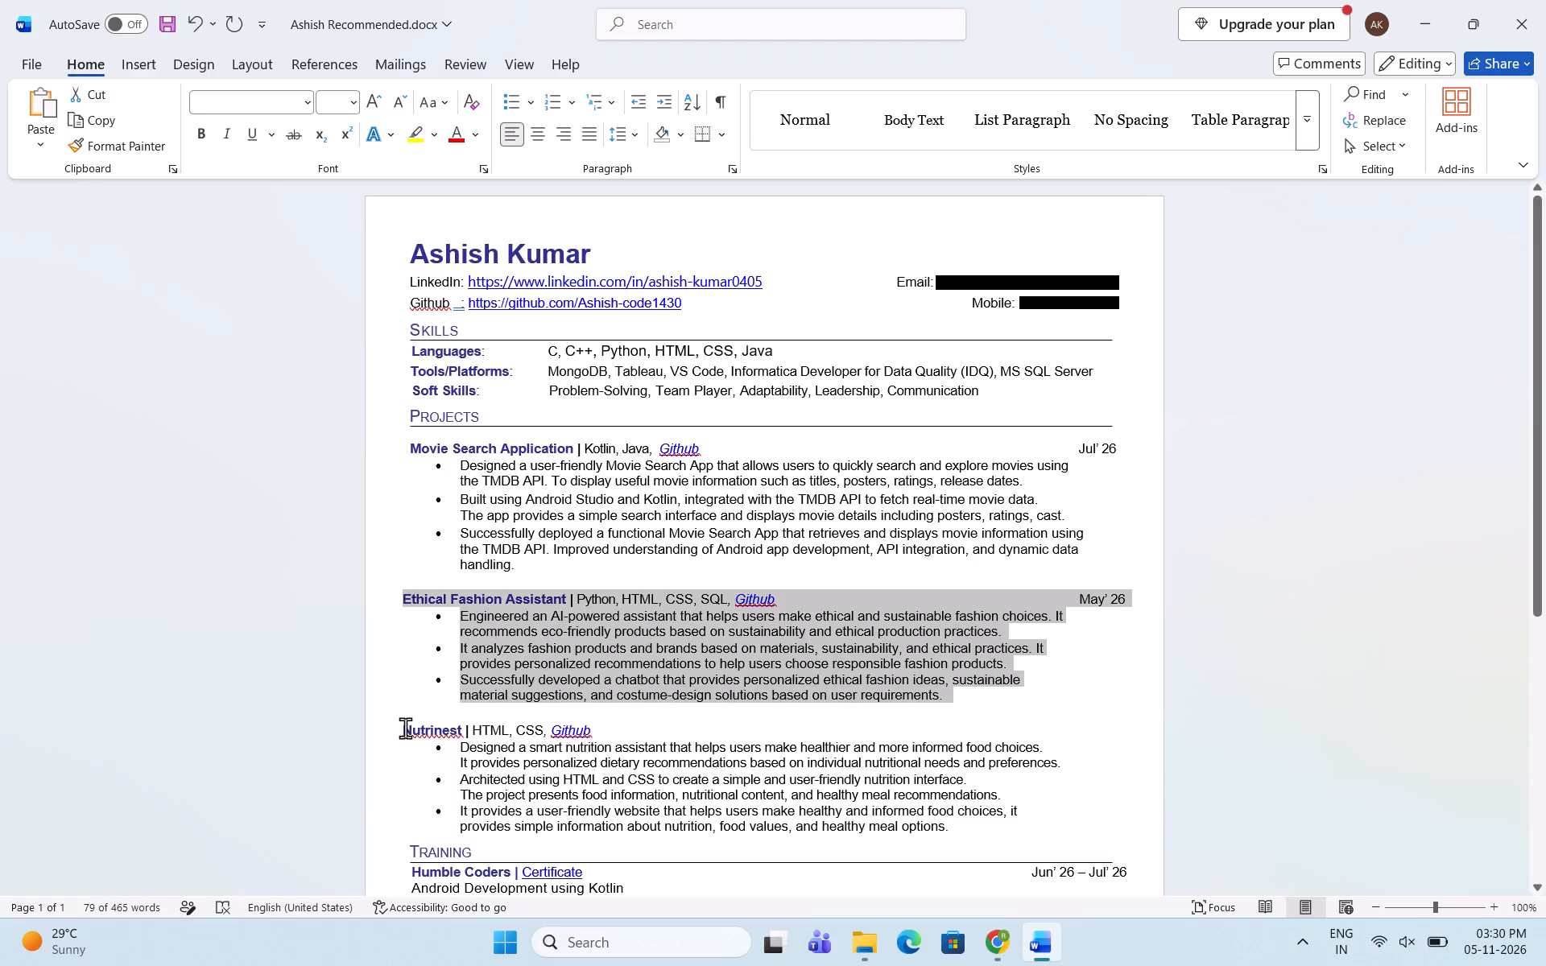
left_click_drag(405, 728, 790, 819)
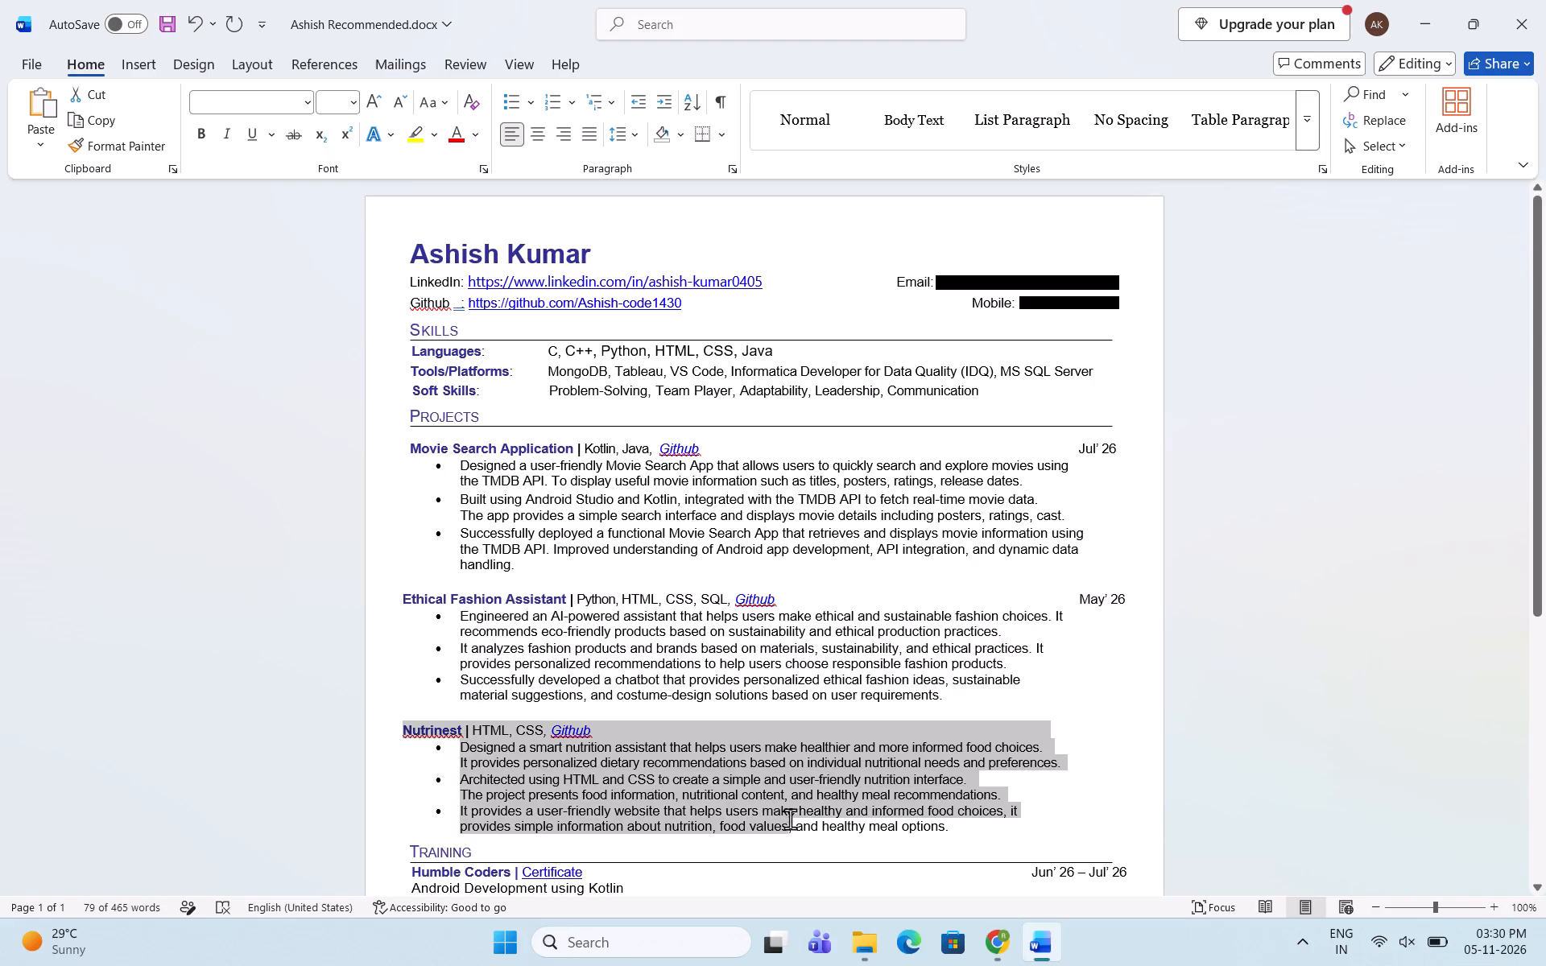
left_click_drag(790, 819, 949, 824)
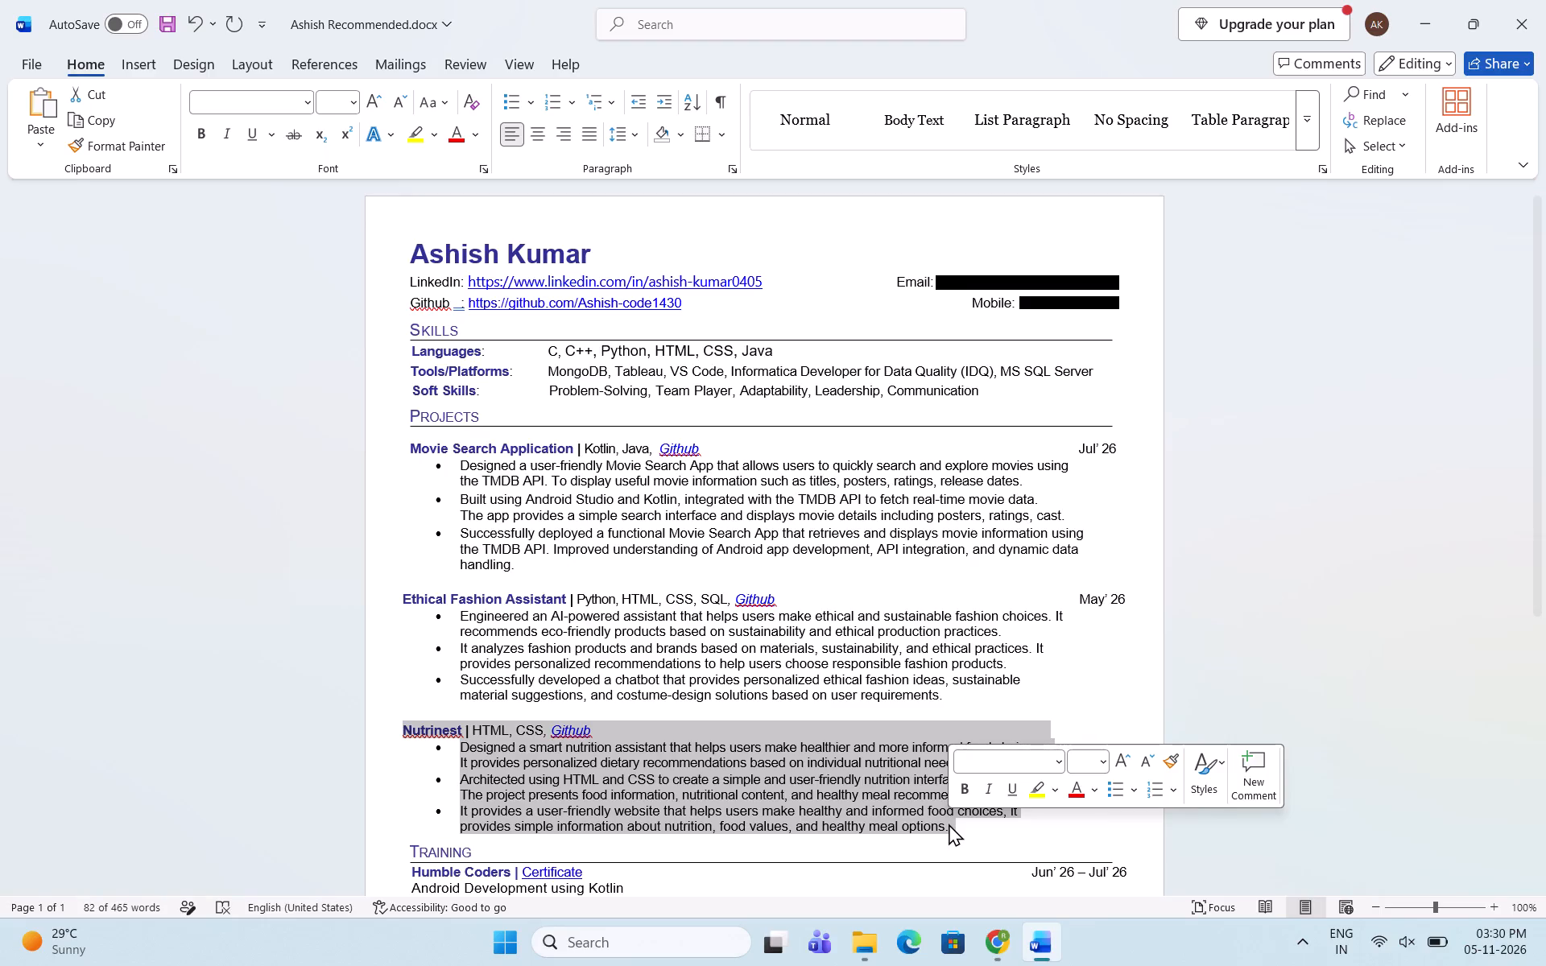
key("ctrl+v")
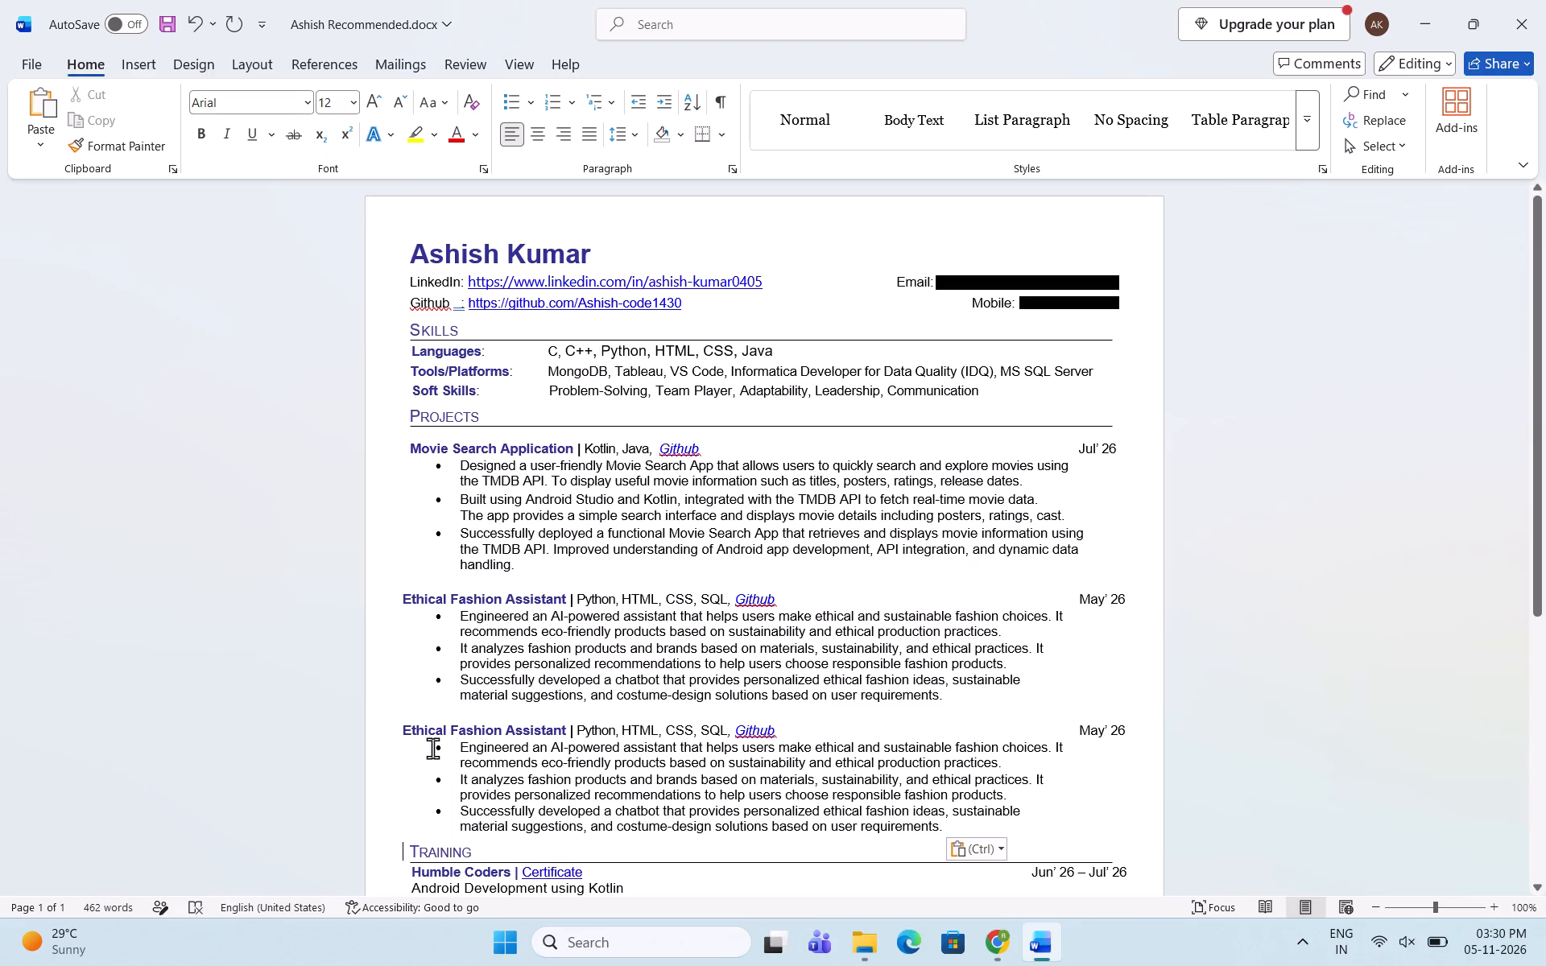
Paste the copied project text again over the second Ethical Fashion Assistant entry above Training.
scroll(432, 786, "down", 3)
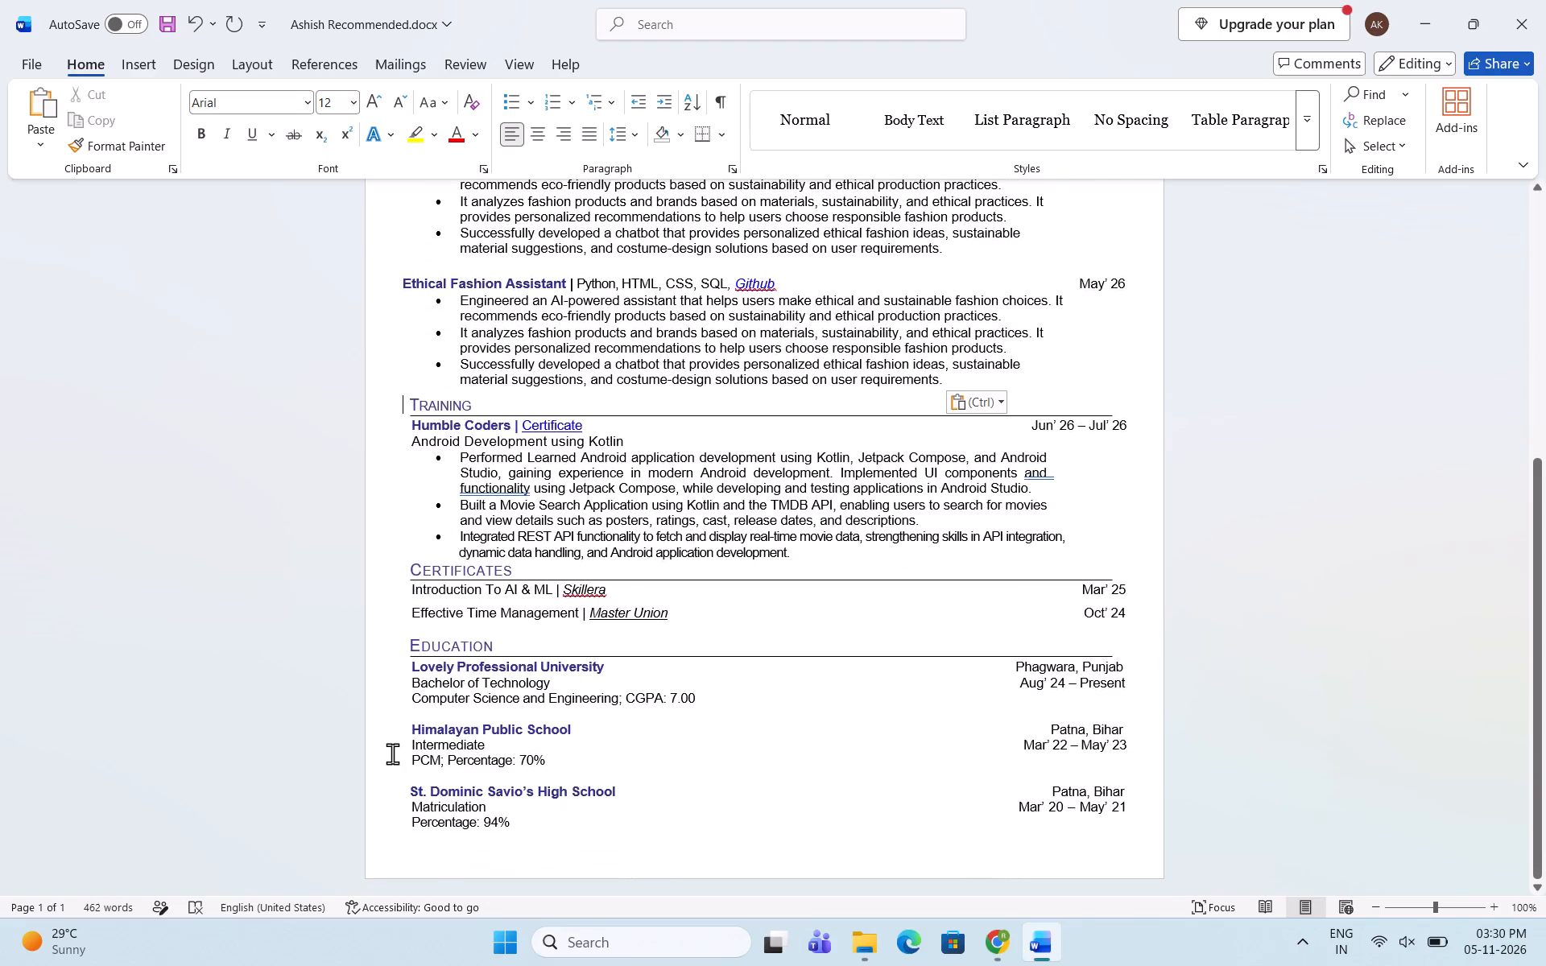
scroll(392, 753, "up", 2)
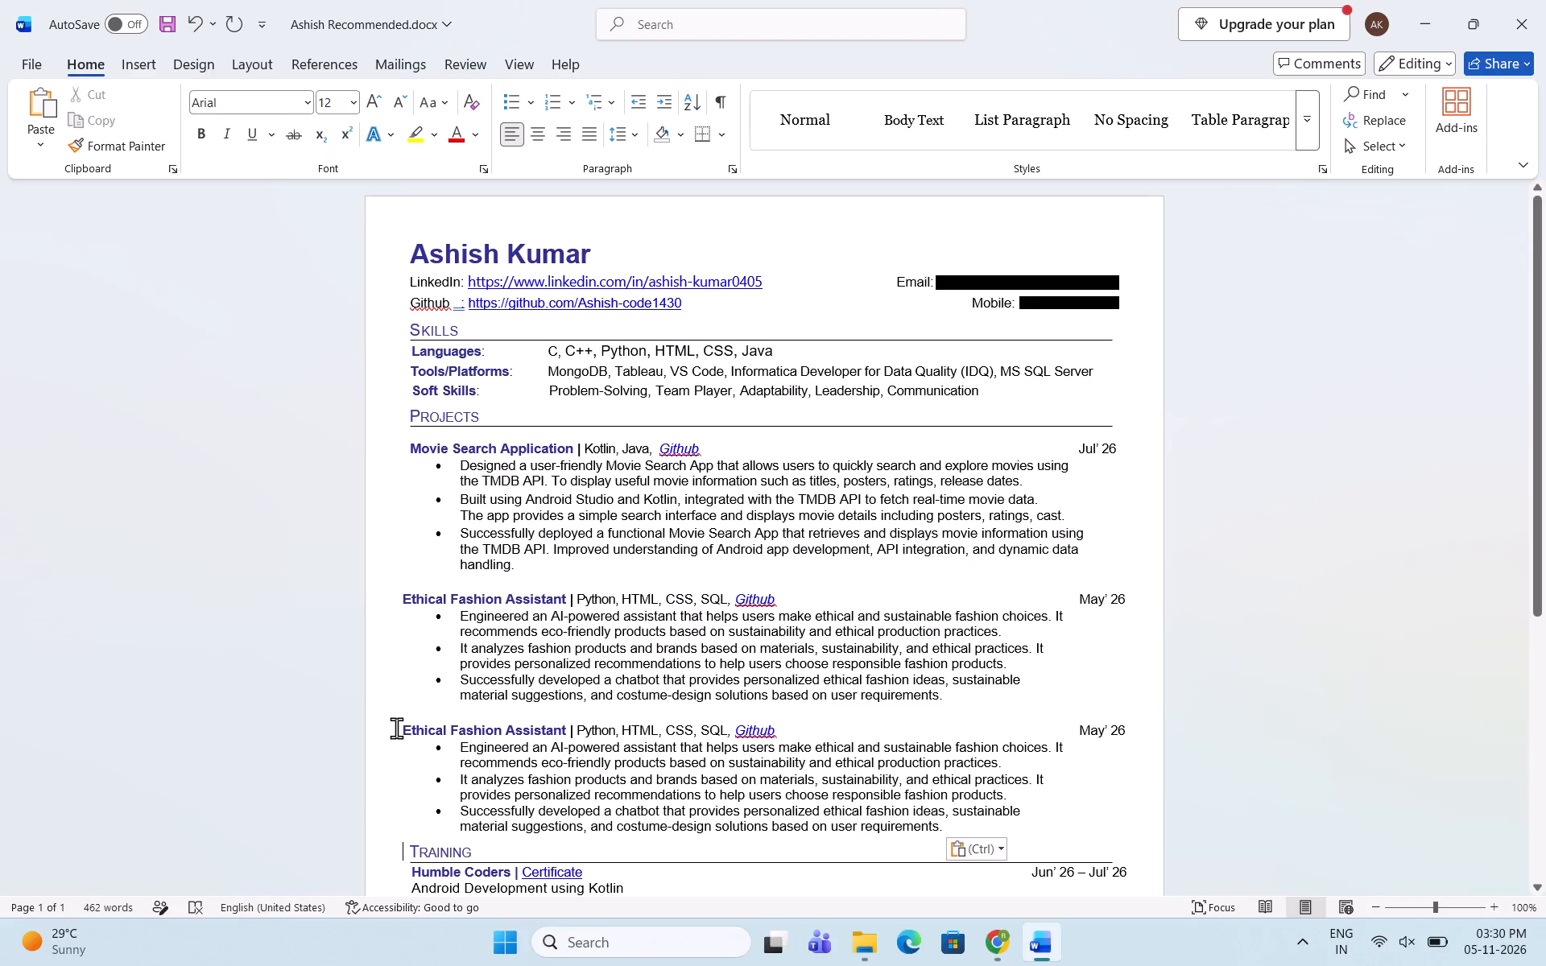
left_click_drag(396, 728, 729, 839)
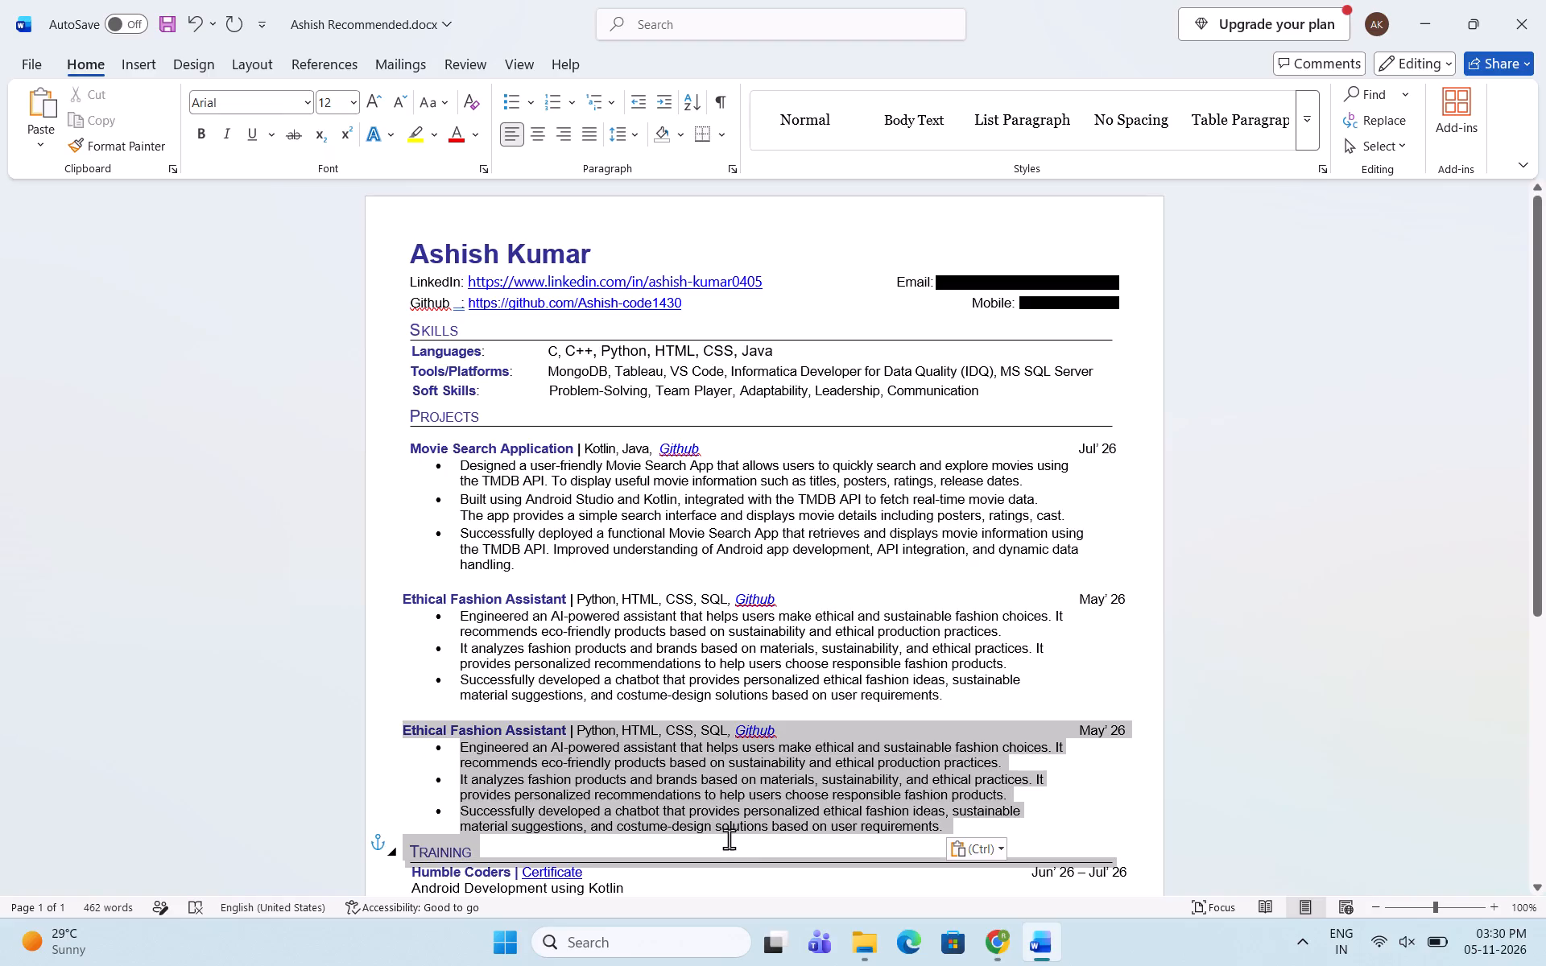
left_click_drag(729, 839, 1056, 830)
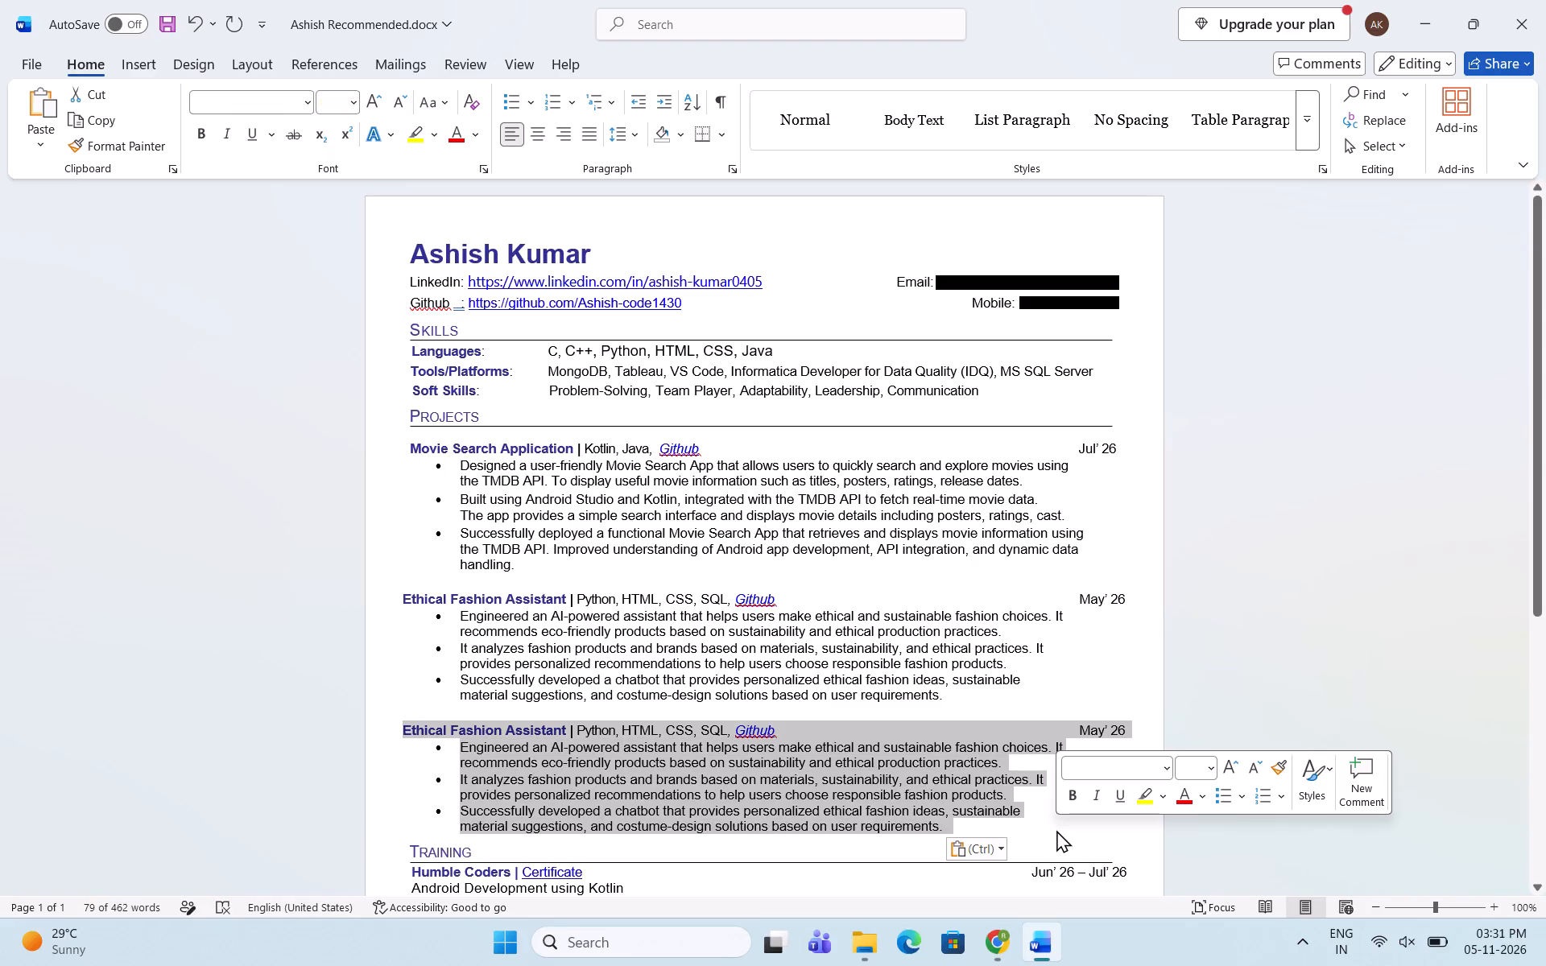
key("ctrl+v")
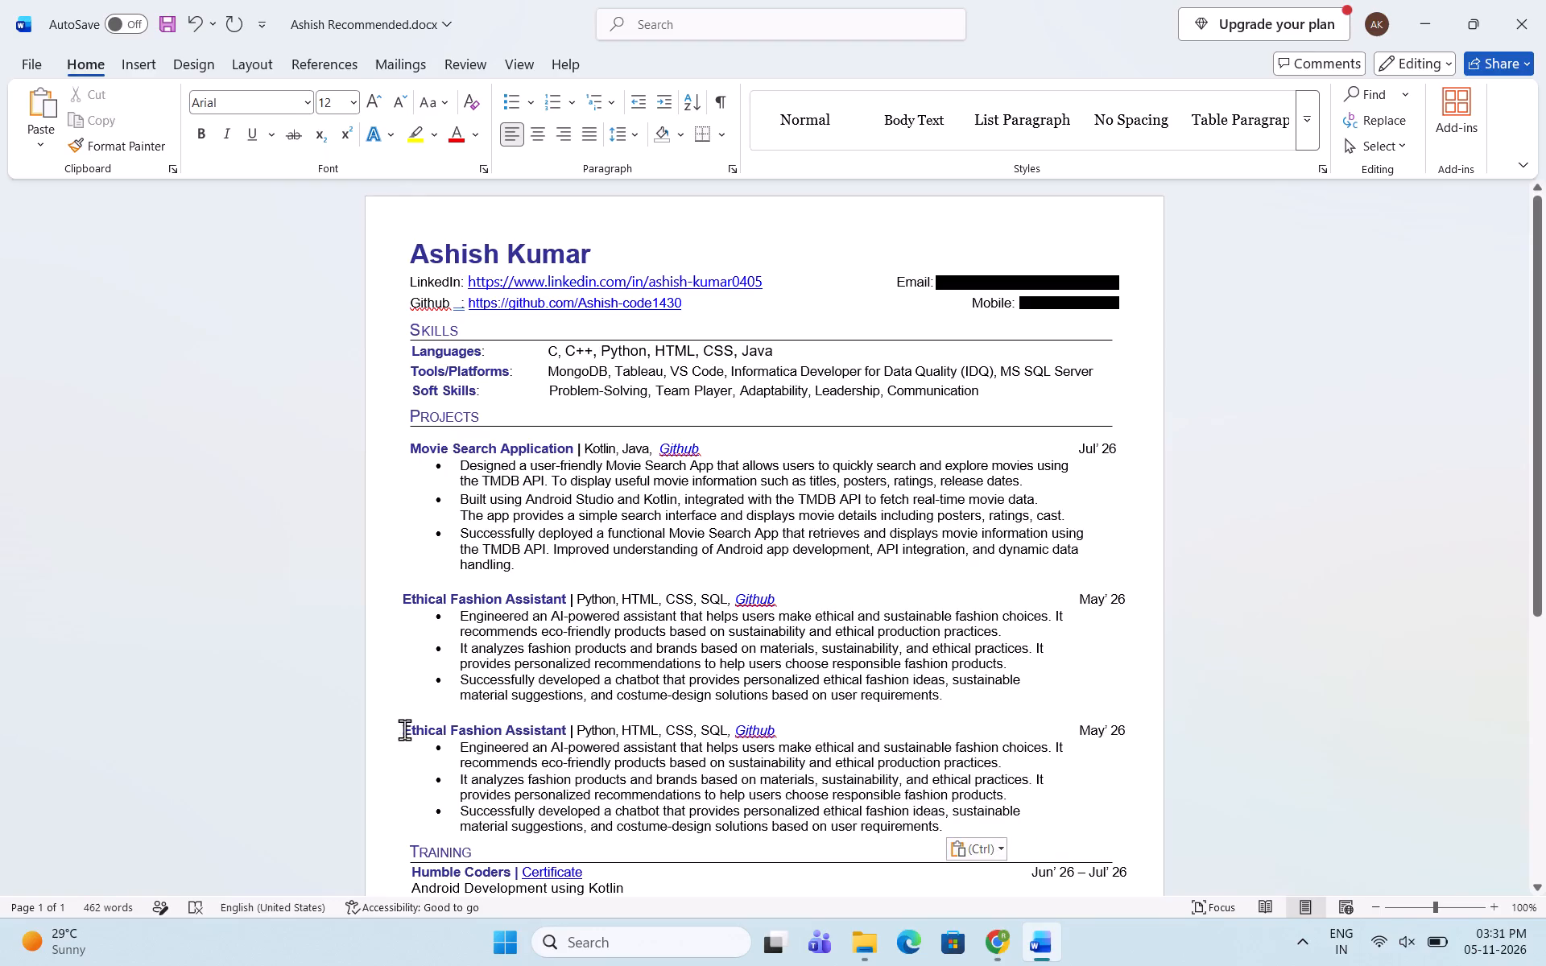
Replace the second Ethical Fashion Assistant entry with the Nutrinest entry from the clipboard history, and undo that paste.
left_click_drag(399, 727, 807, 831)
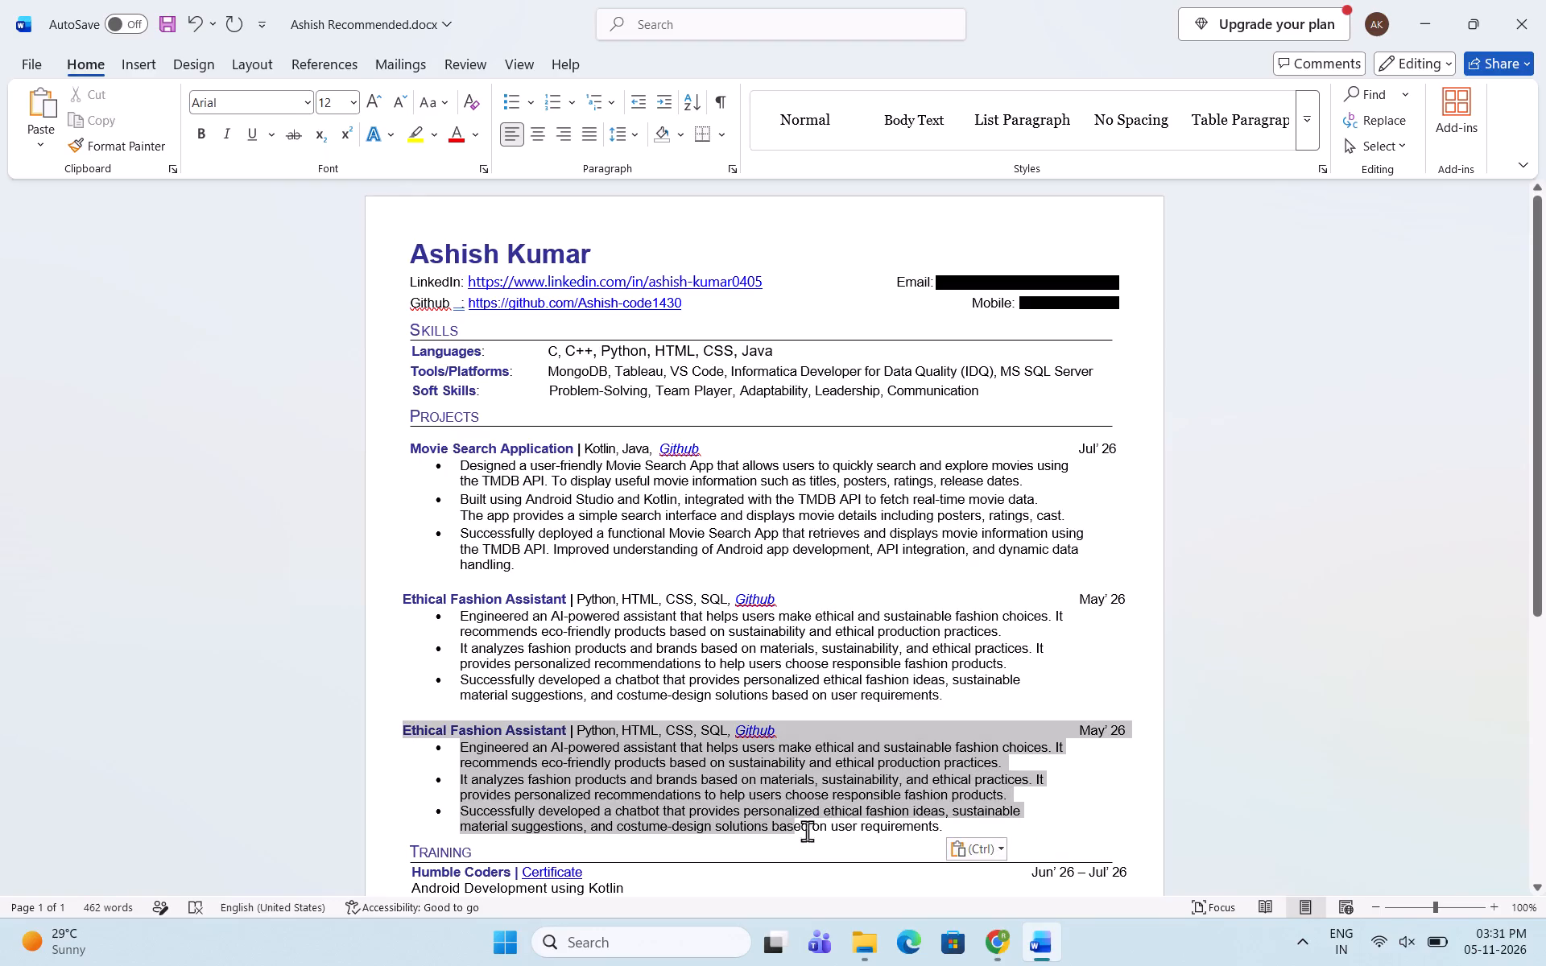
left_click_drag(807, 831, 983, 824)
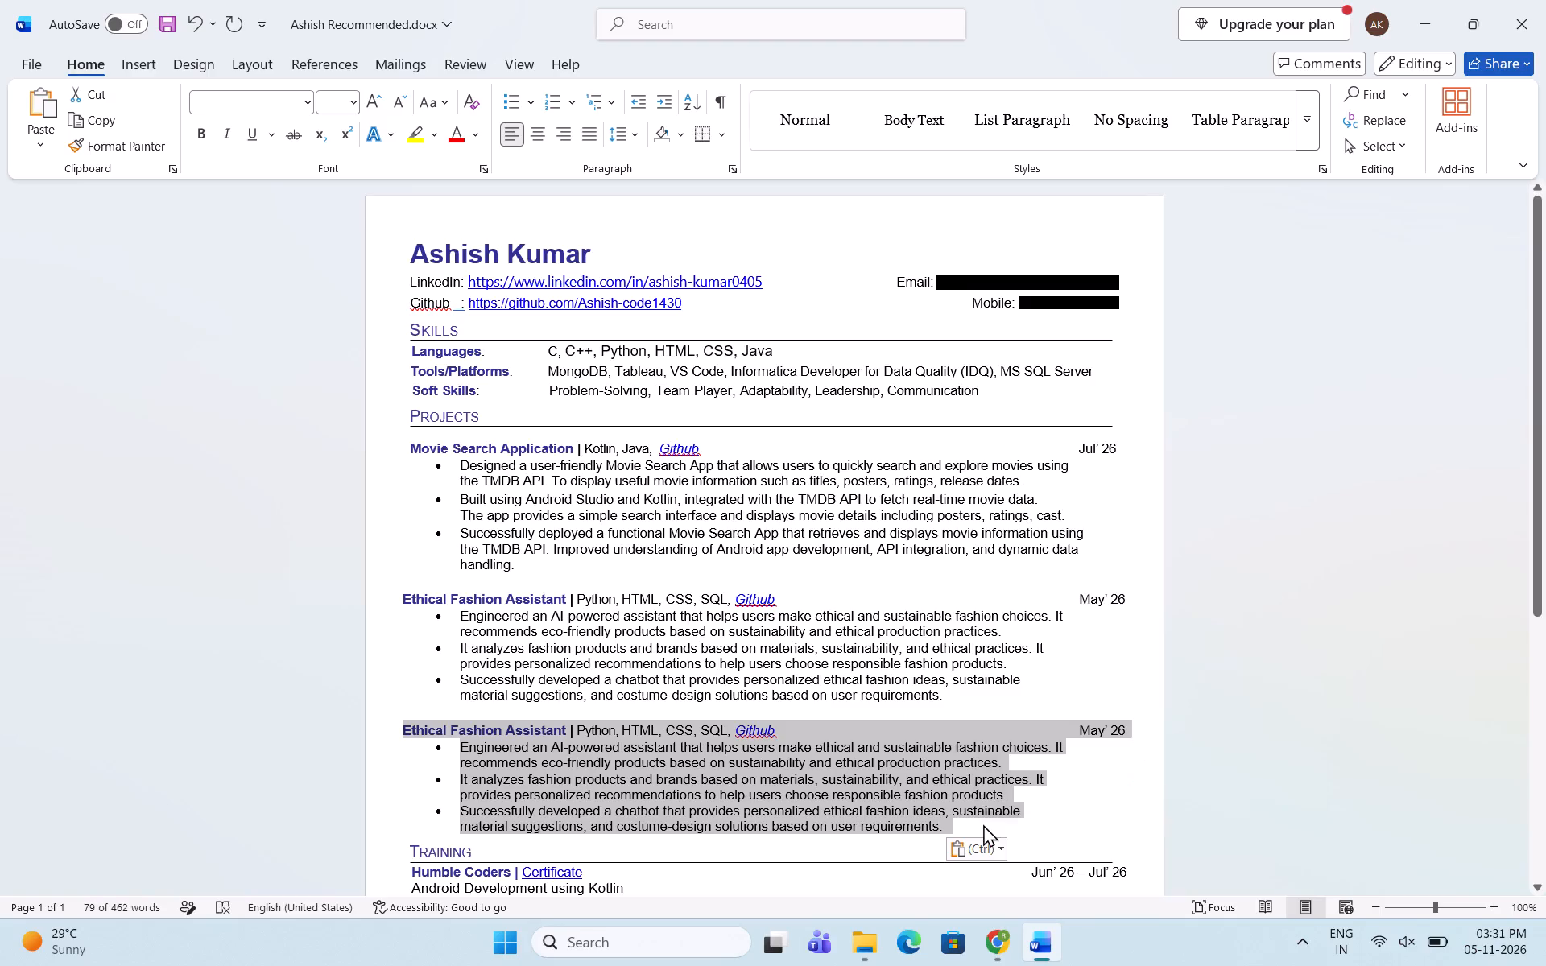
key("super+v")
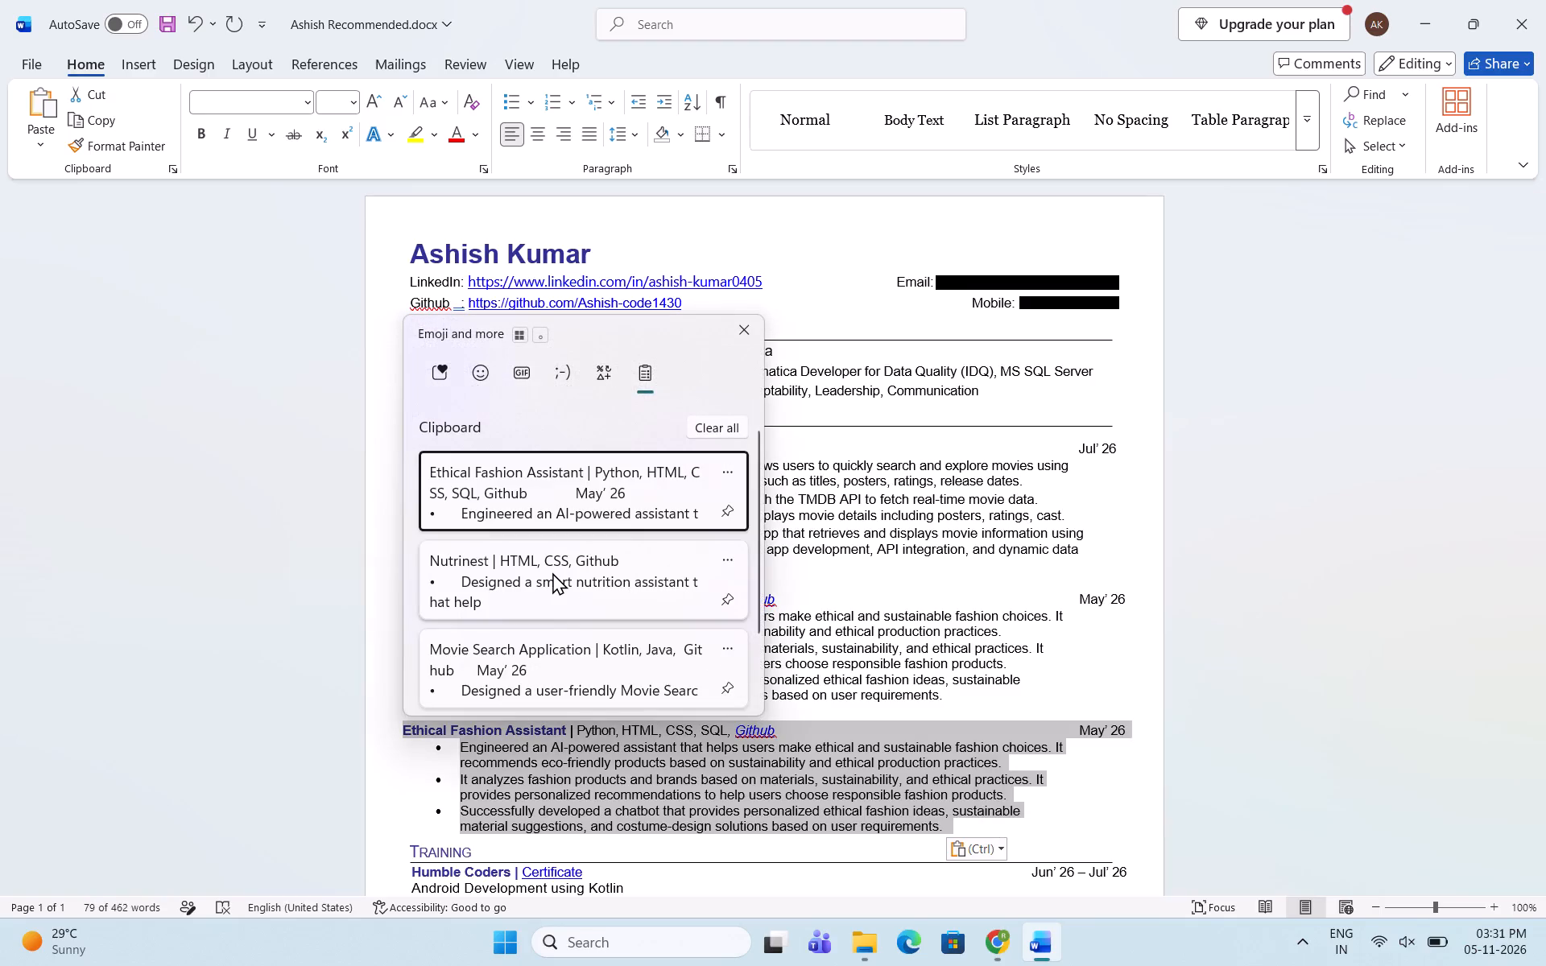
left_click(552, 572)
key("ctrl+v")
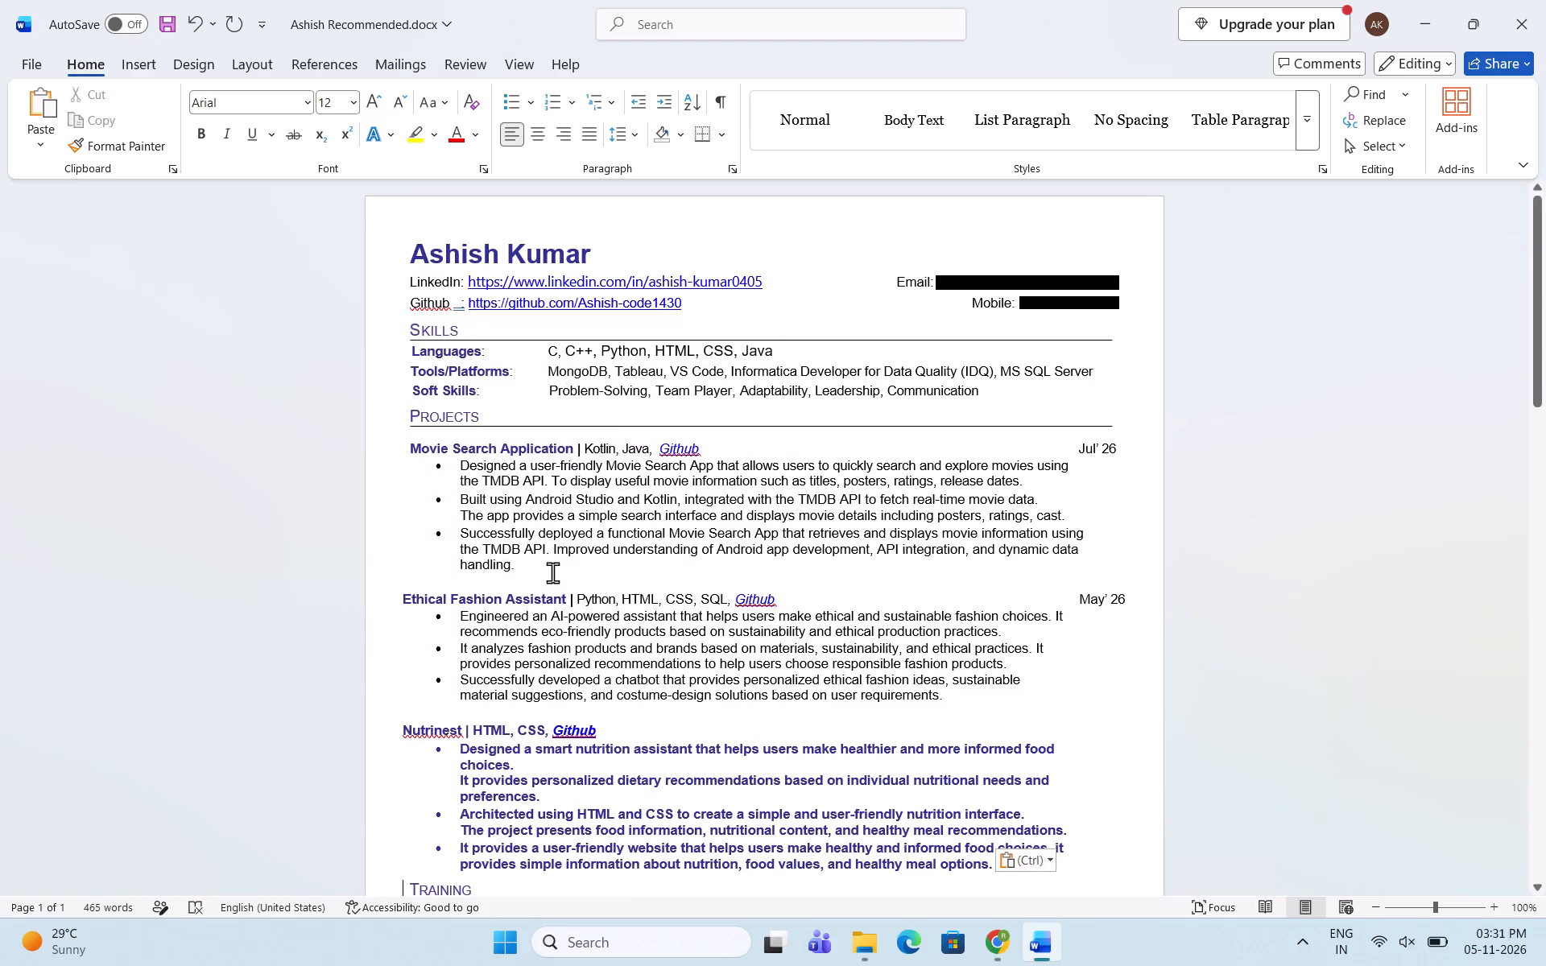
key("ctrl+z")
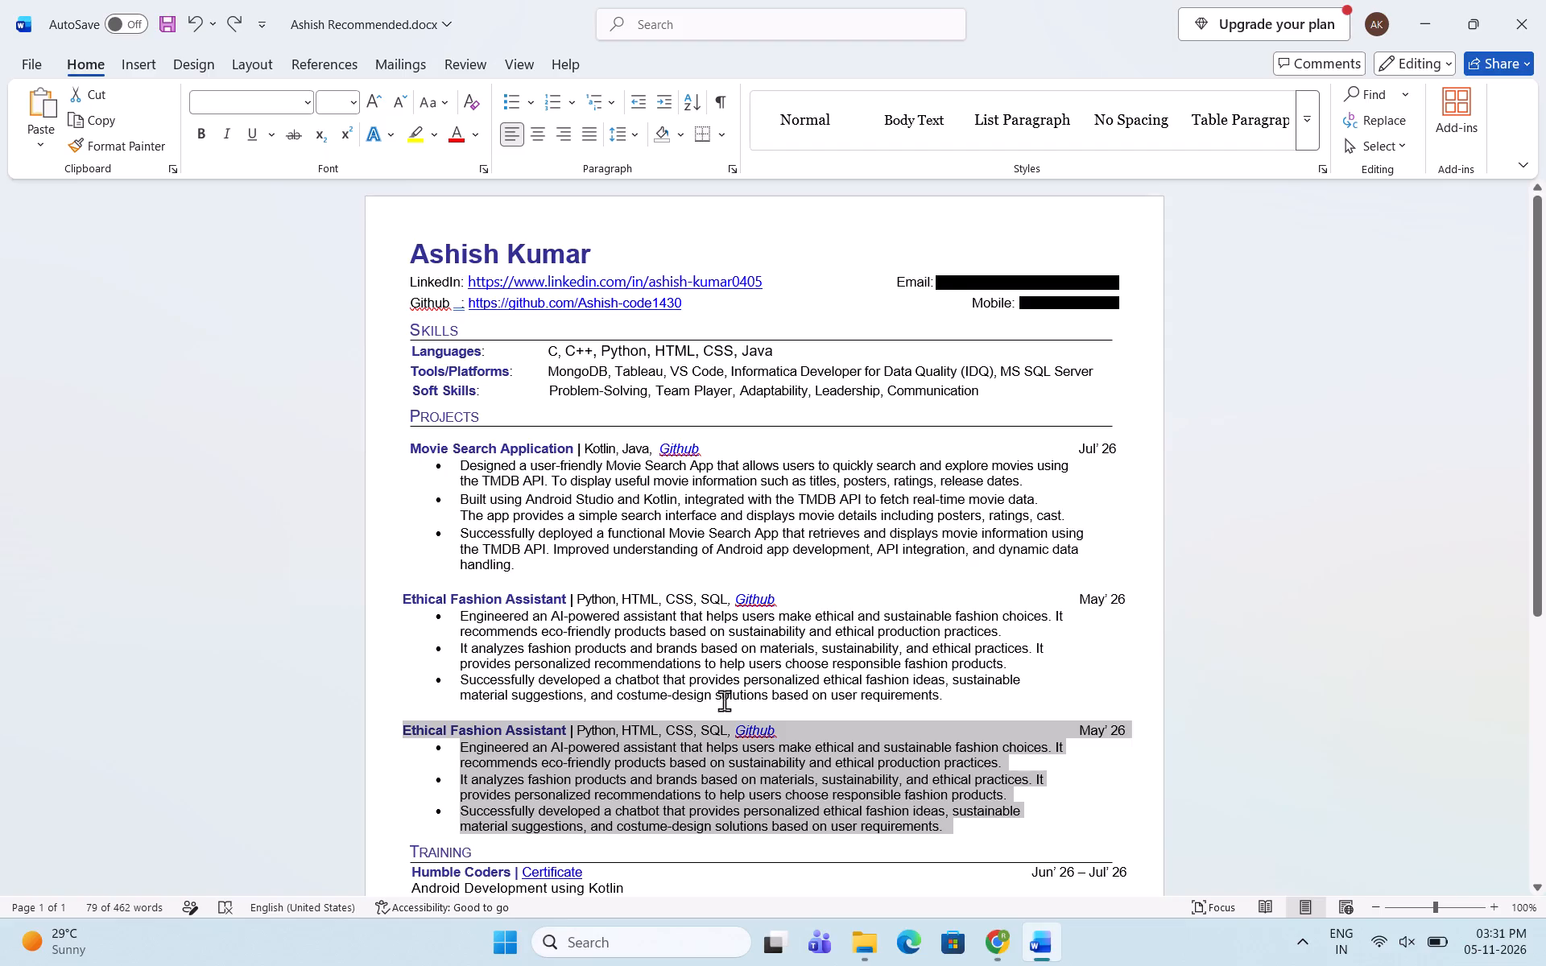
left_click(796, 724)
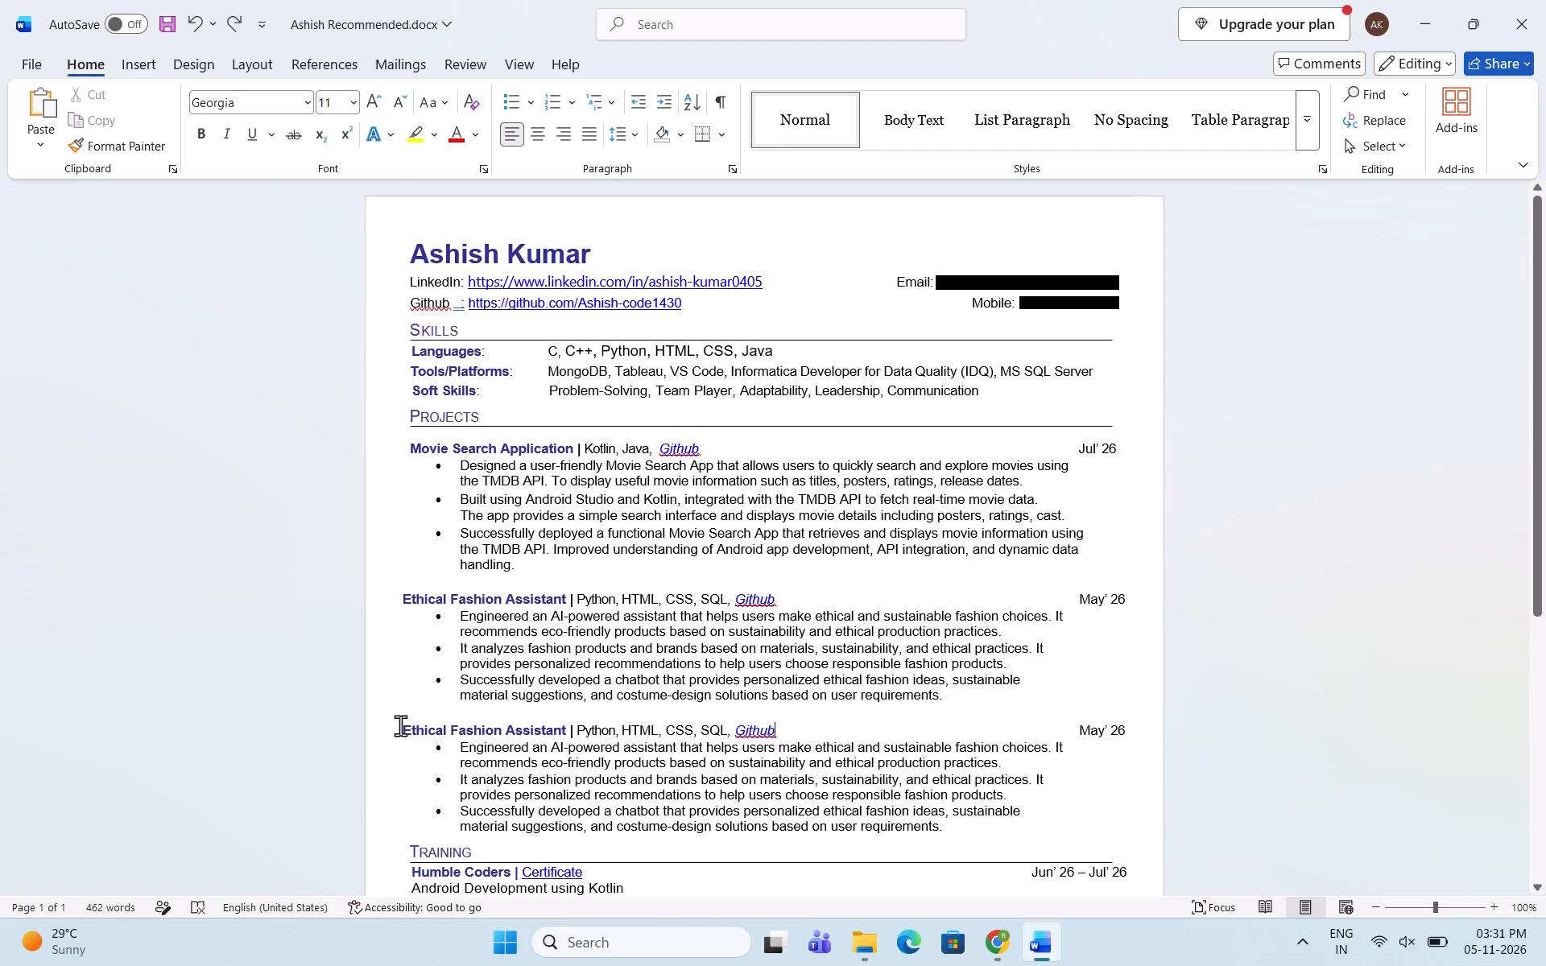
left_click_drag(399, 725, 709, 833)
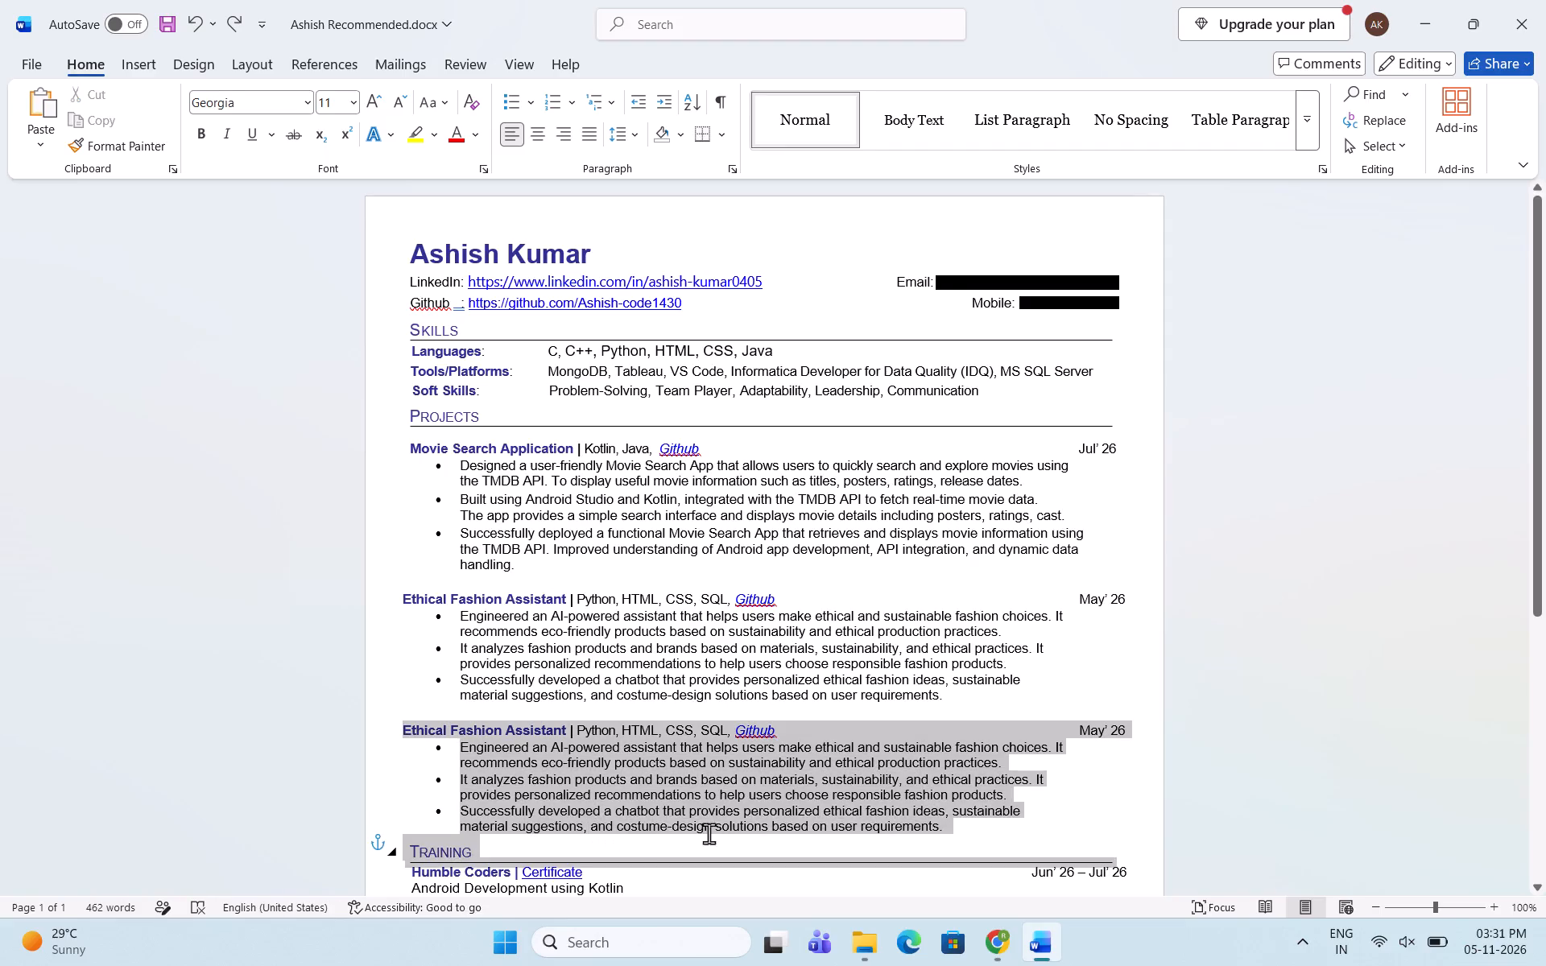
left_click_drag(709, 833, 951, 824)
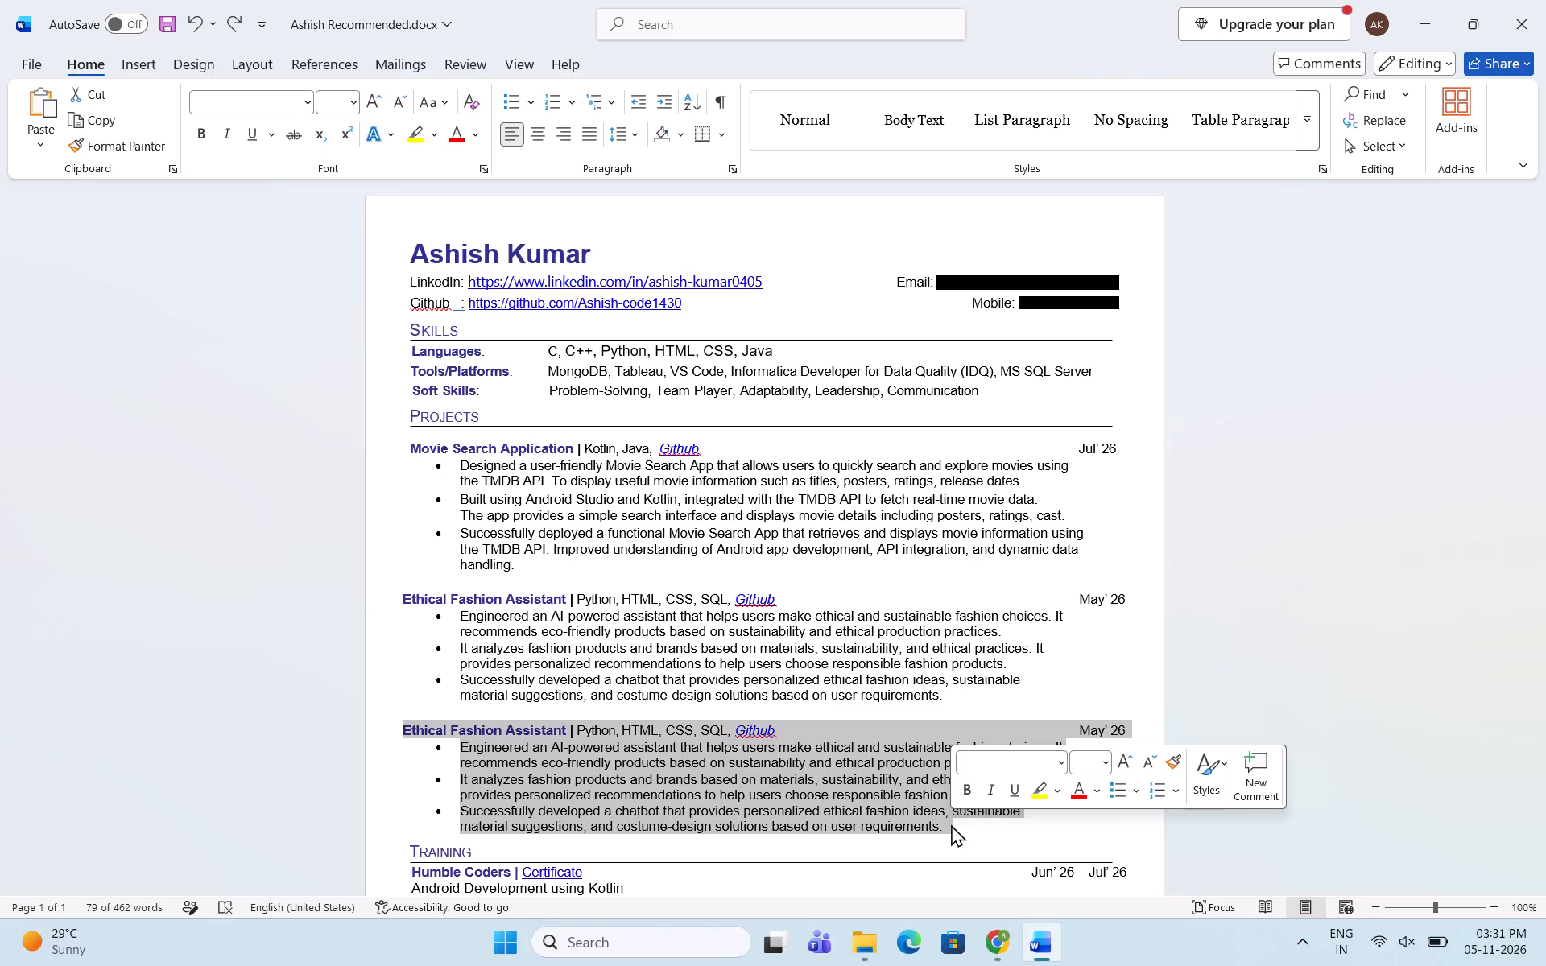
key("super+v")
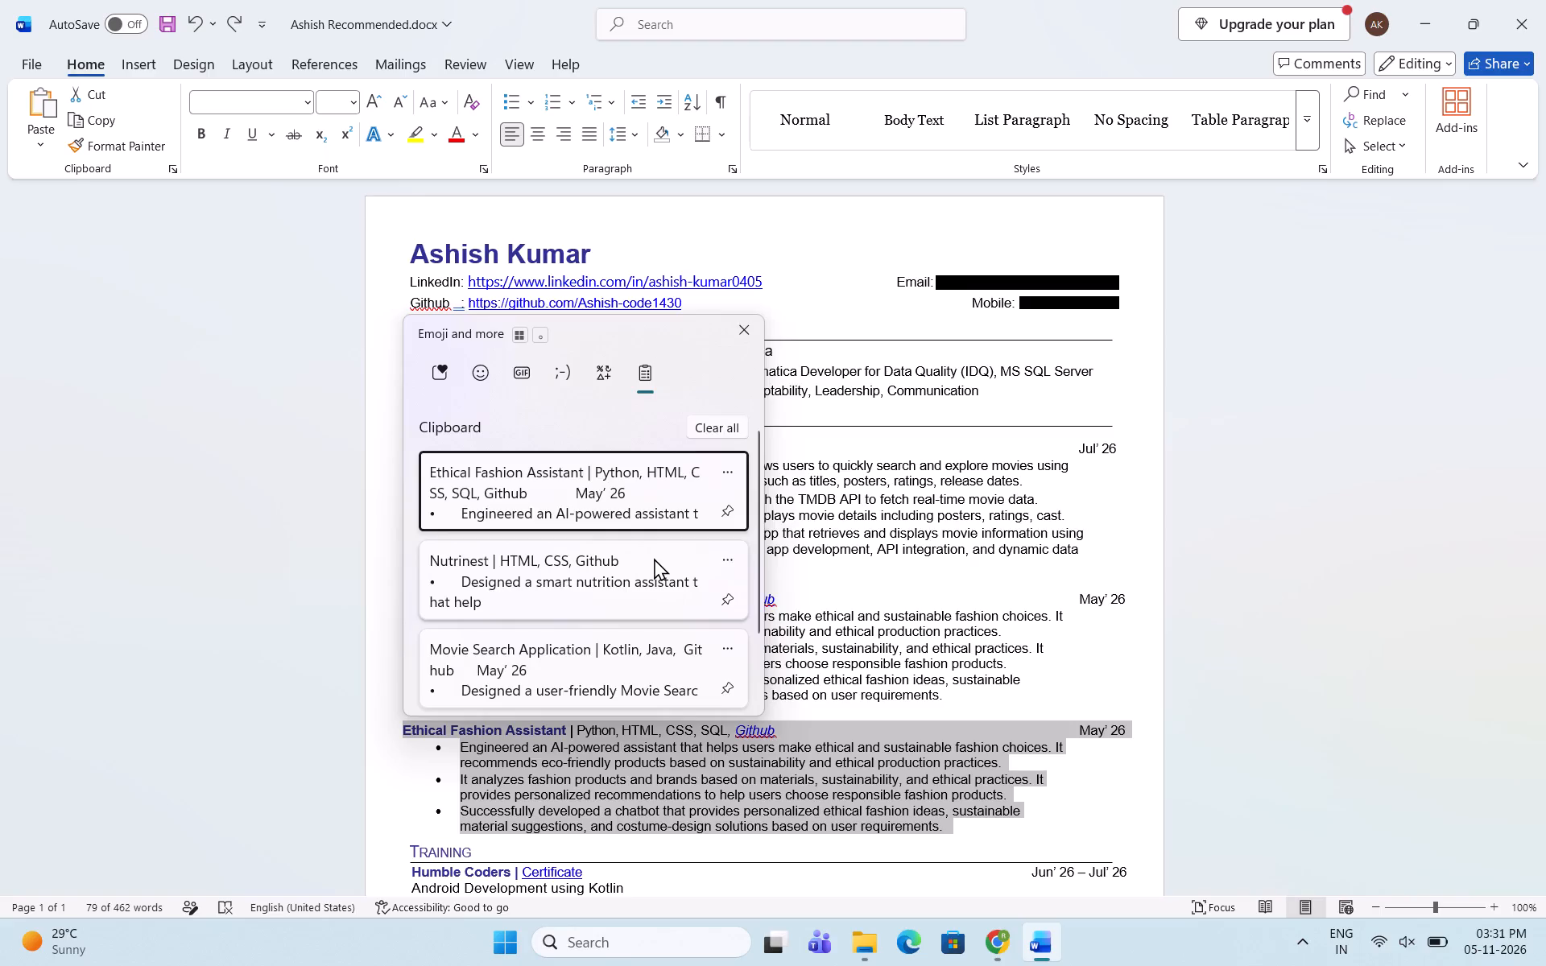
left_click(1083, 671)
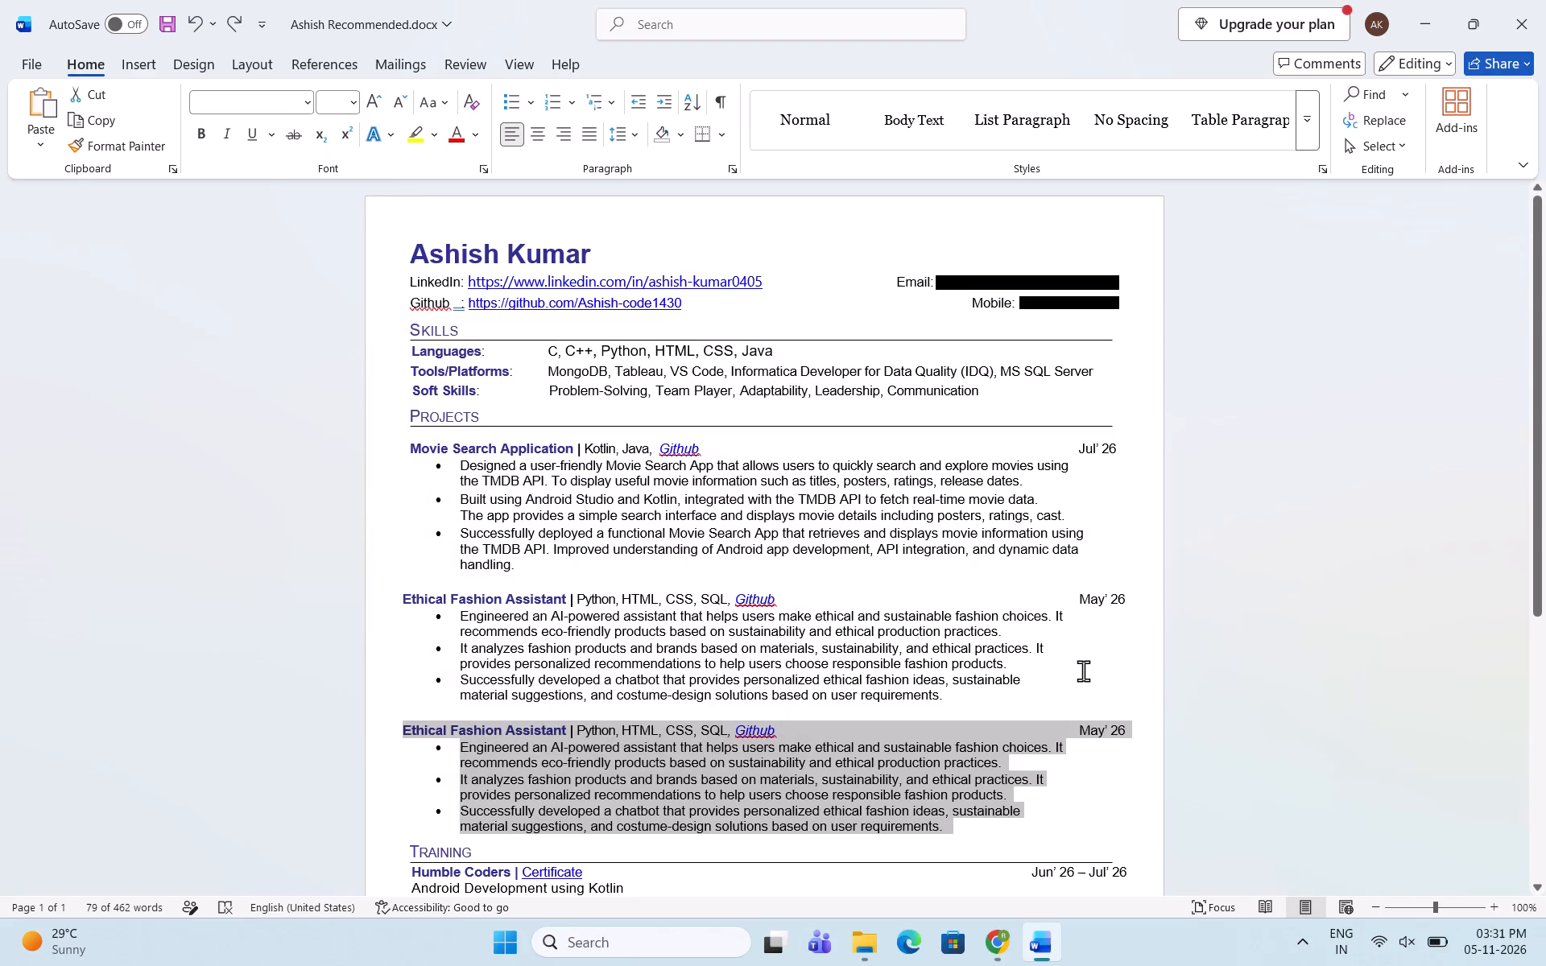
Undo the pasted replacements to bring back the Nutrinest entry, and clear the leftover O from its heading line.
key("ctrl+z")
key("ctrl+z")
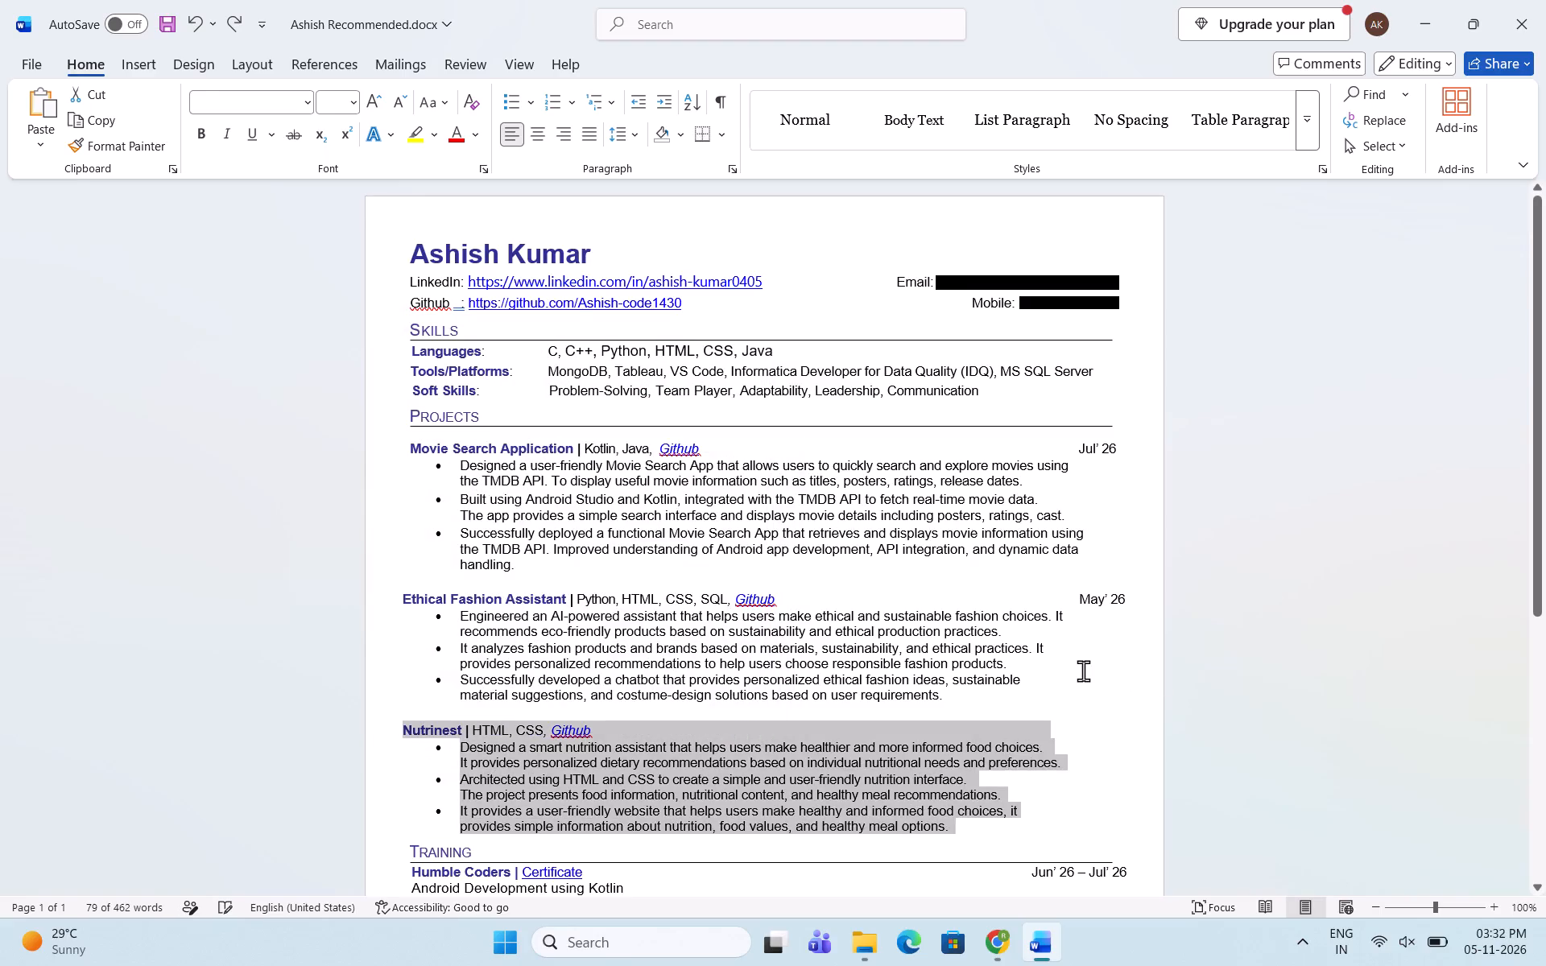
key("ctrl+z")
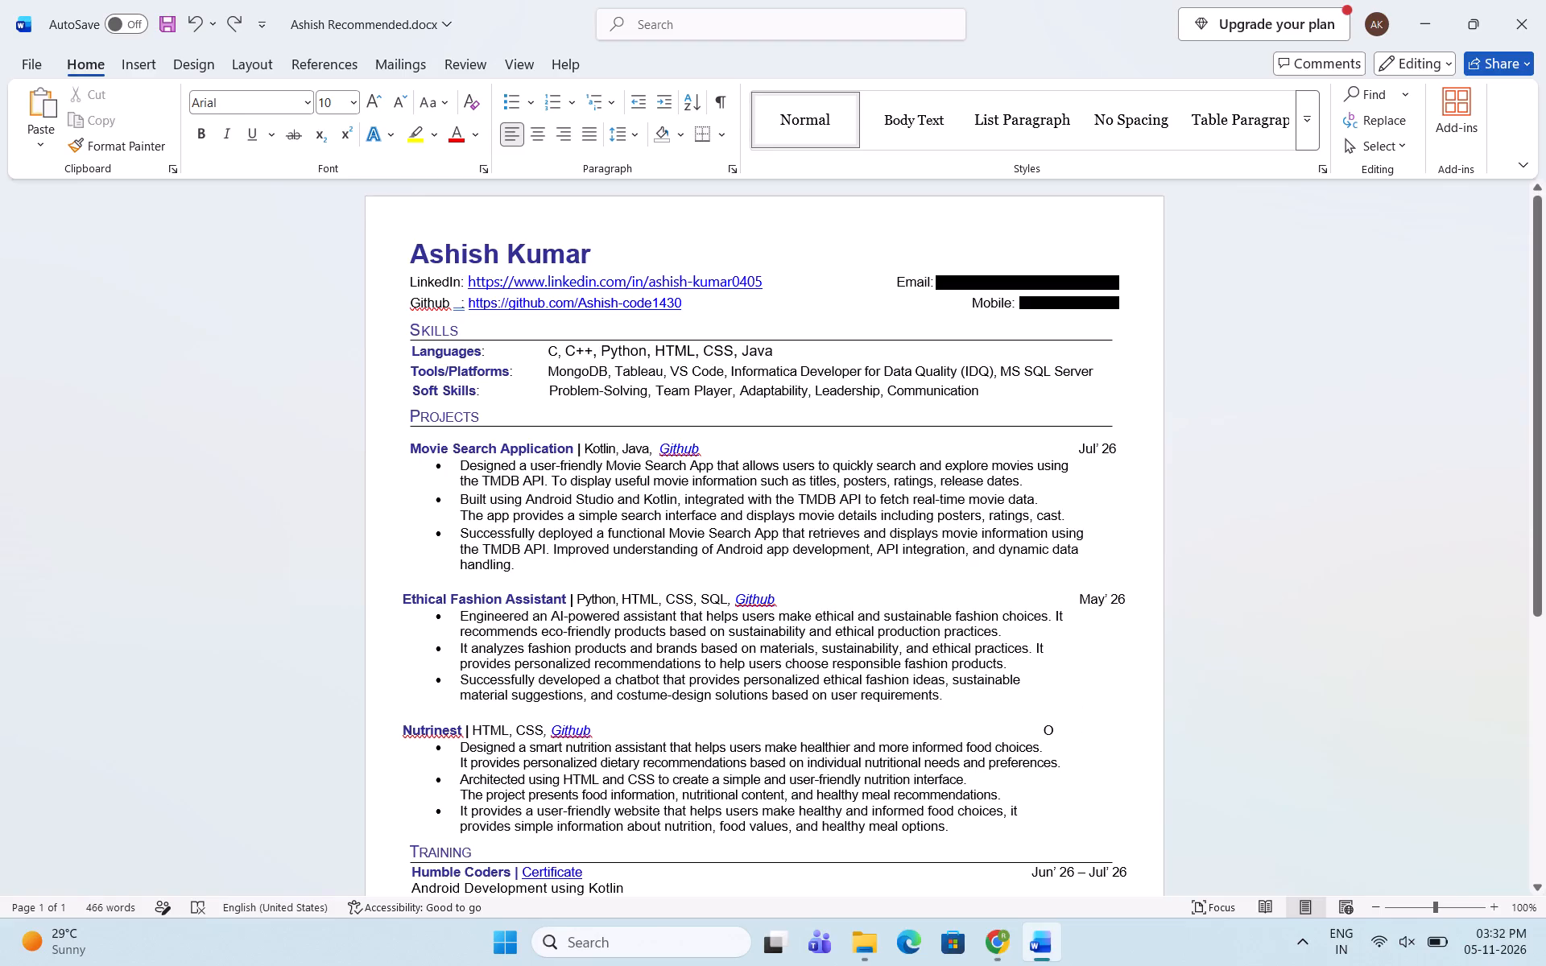
key("BackSpace")
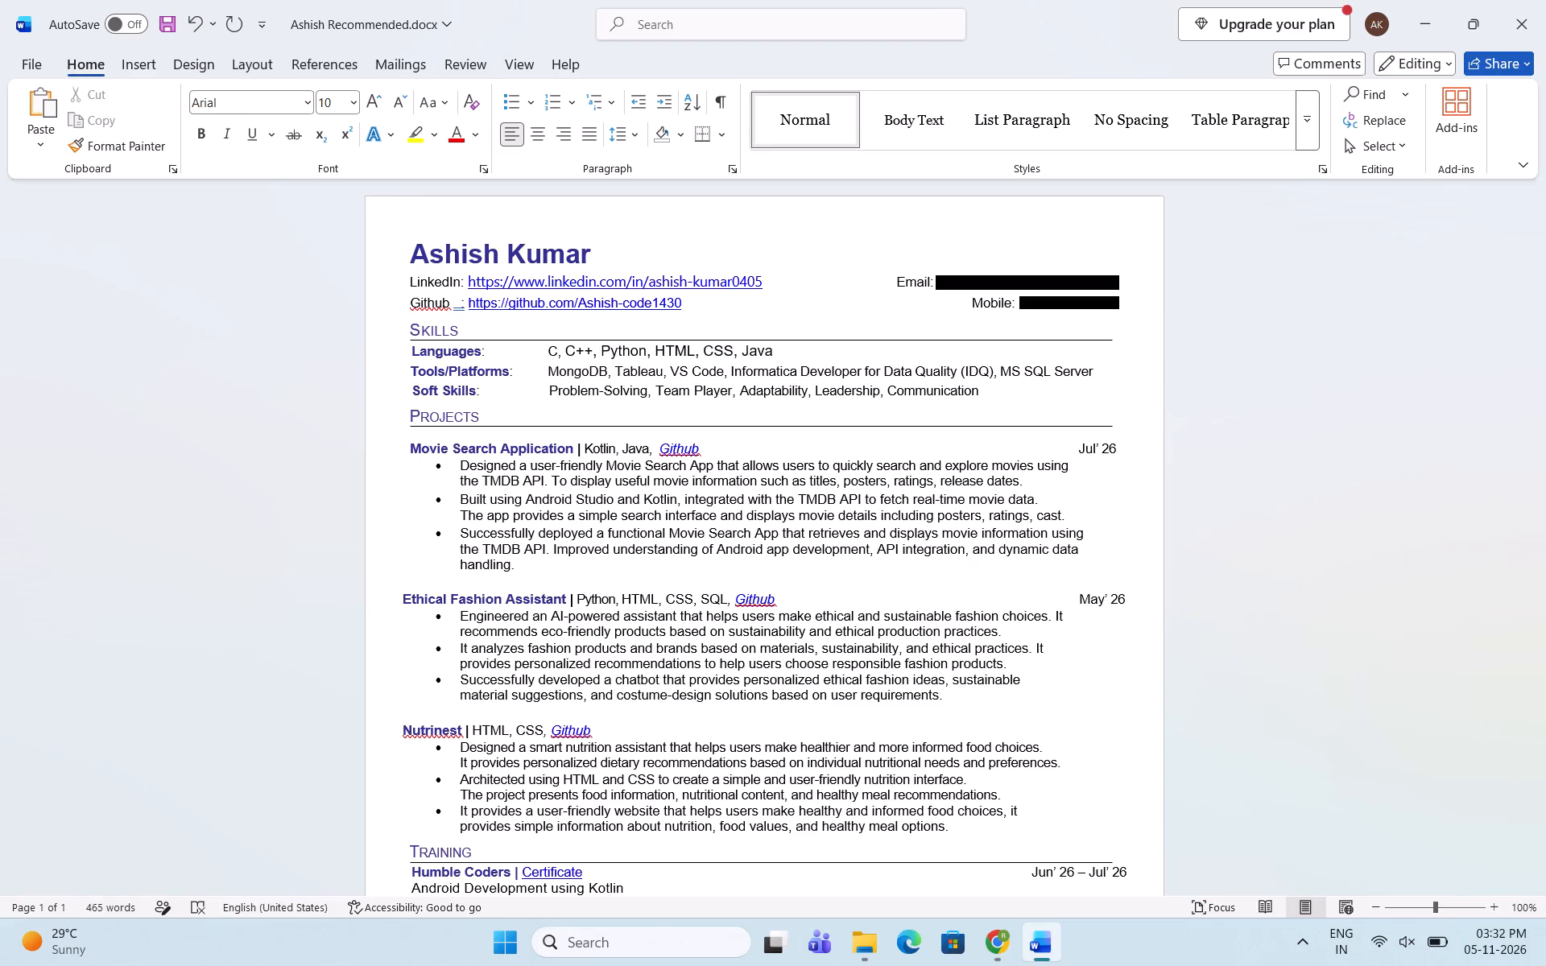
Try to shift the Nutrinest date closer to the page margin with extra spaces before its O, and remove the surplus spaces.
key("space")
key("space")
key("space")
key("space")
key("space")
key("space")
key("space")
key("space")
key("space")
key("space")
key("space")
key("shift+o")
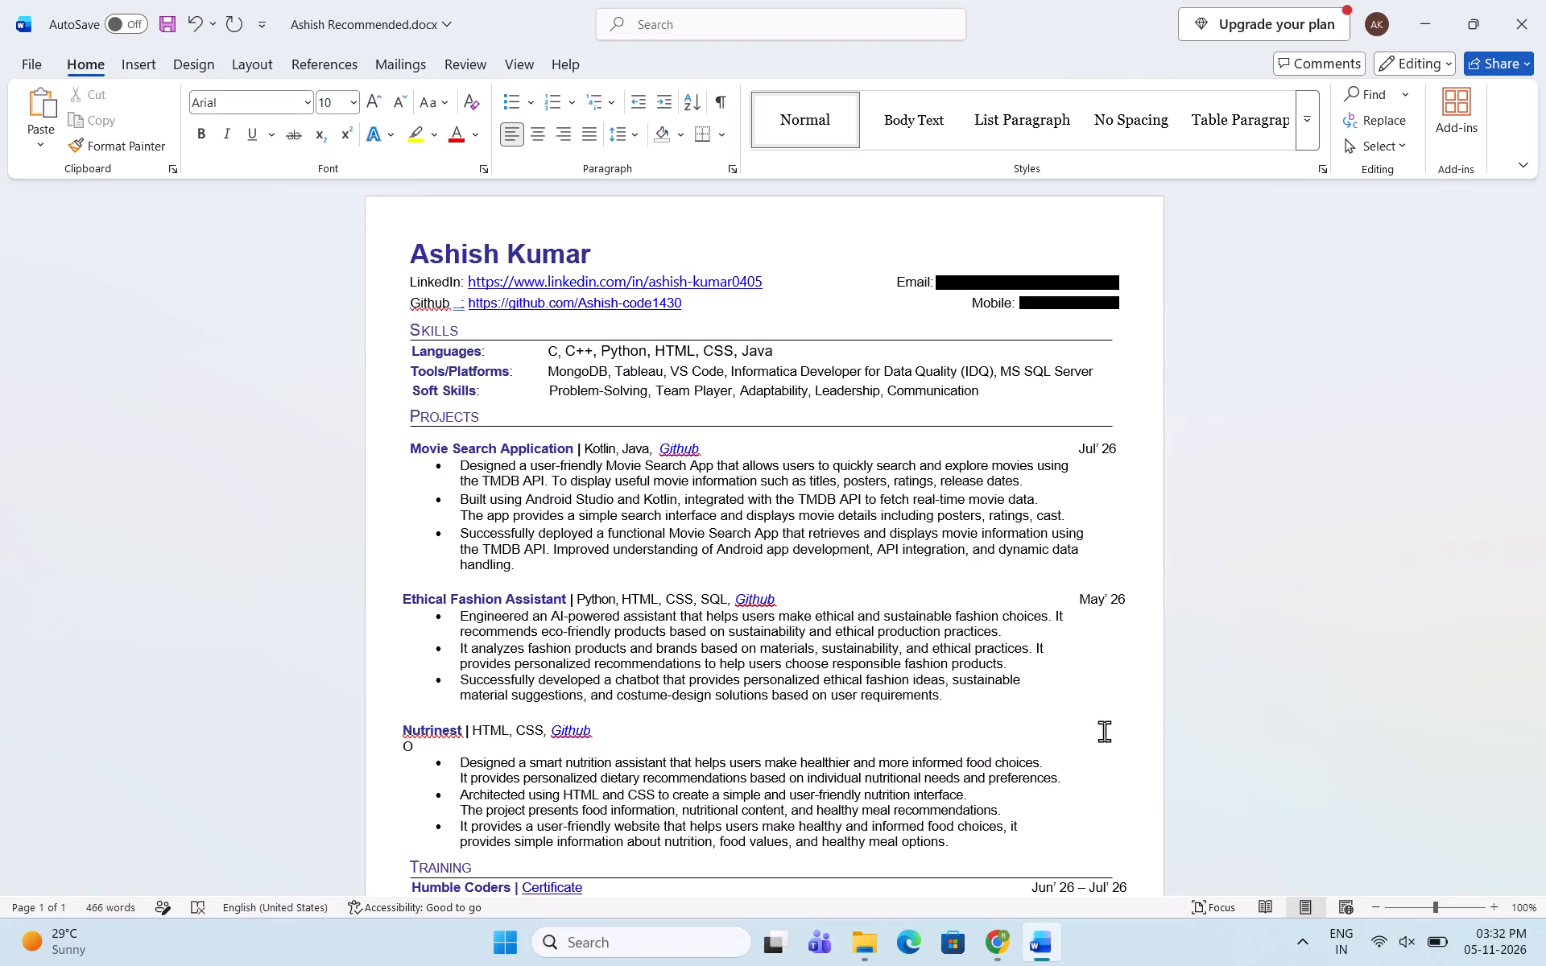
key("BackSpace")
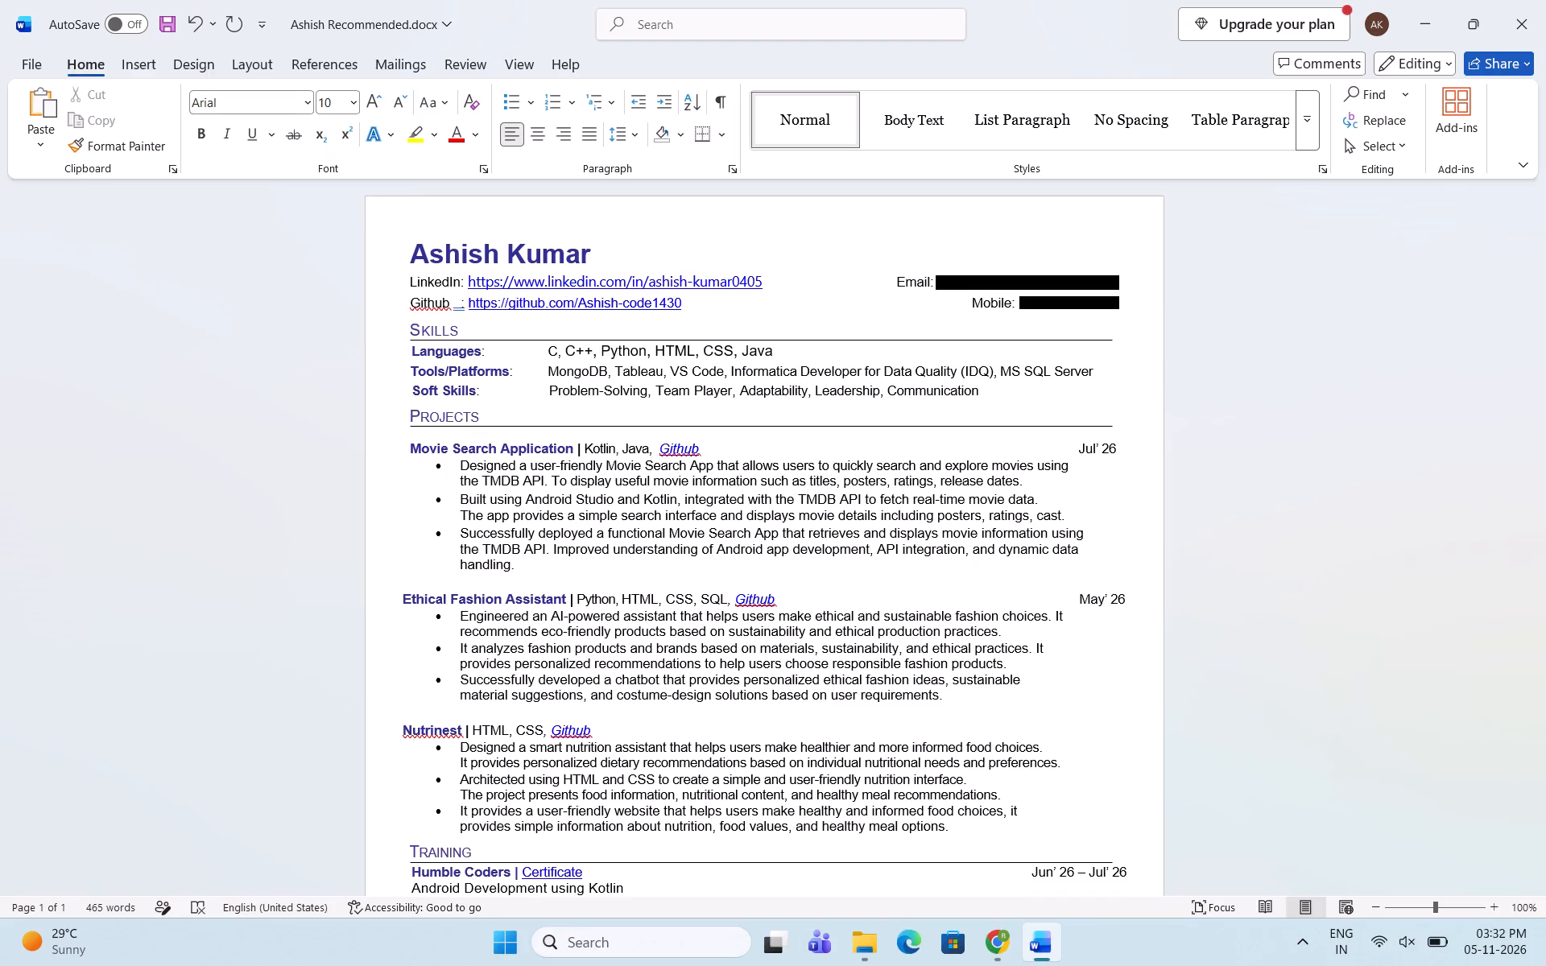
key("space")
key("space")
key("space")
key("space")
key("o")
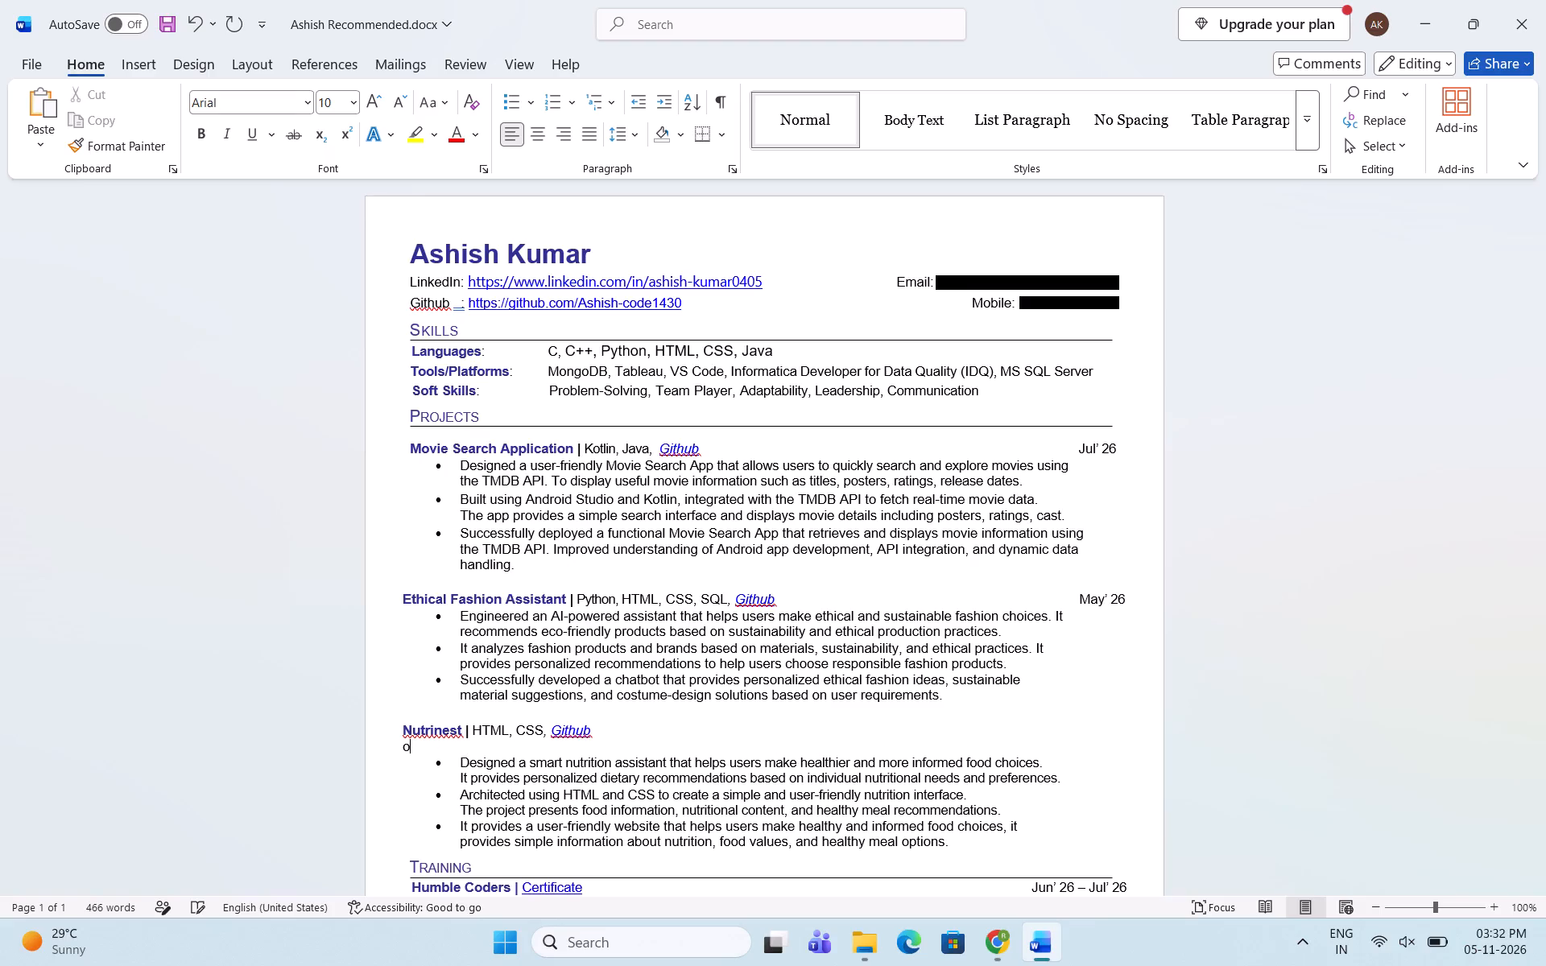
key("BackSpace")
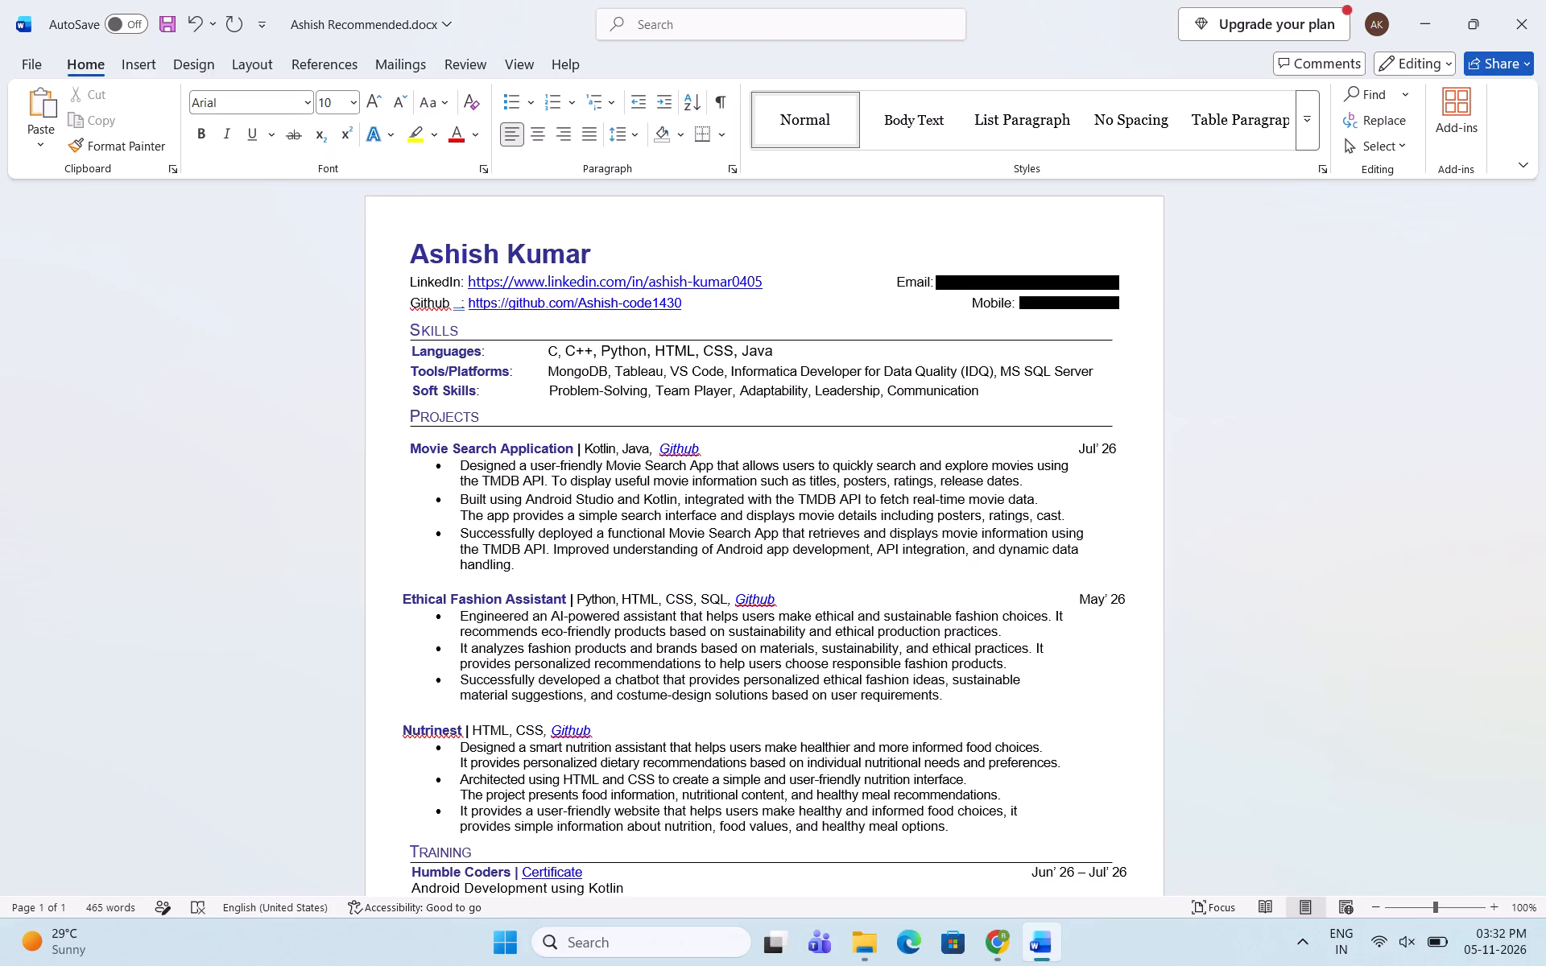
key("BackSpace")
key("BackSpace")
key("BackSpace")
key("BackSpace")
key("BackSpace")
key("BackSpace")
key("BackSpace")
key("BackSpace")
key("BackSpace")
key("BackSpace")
Enter the date Oct'24 after the spacing on the Nutrinest project's heading line.
key("o")
type("ct")
key("BackSpace")
key("BackSpace")
key("BackSpace")
key("shift+o")
type("ct")
key("apostrophe")
key("2")
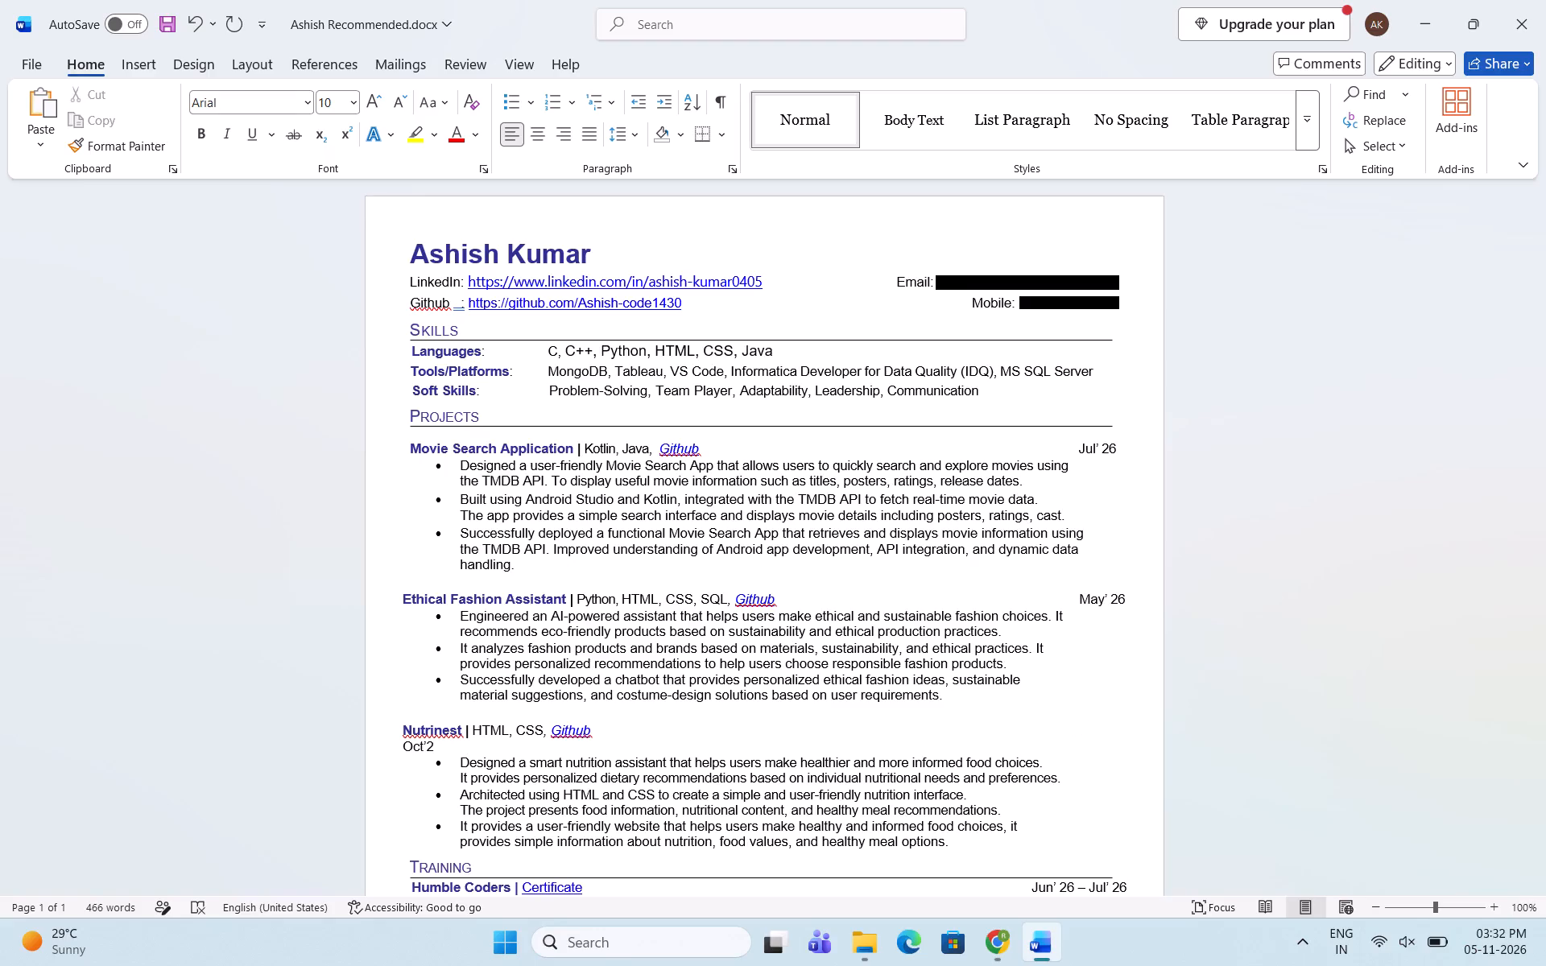
key("4")
Trim the spaces before Oct'24 so the date sits on the same line as the Nutrinest heading.
key("Left")
key("Left")
key("Left")
key("Left")
key("Left")
key("Left")
key("BackSpace")
key("BackSpace")
key("BackSpace")
key("BackSpace")
key("BackSpace")
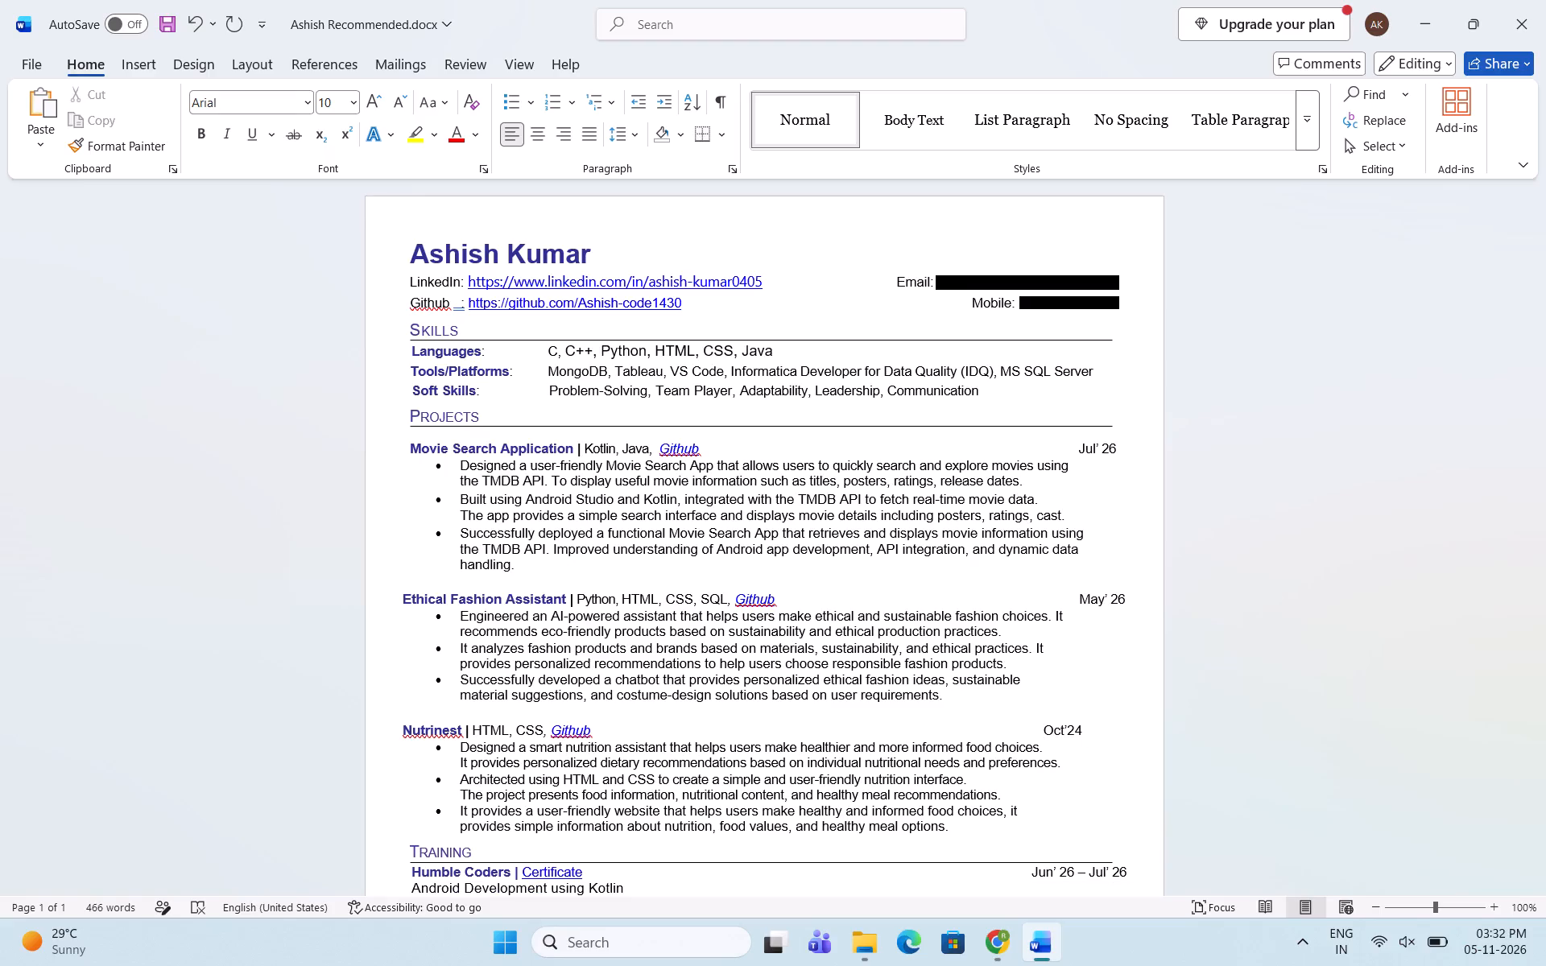
key("space")
key("space")
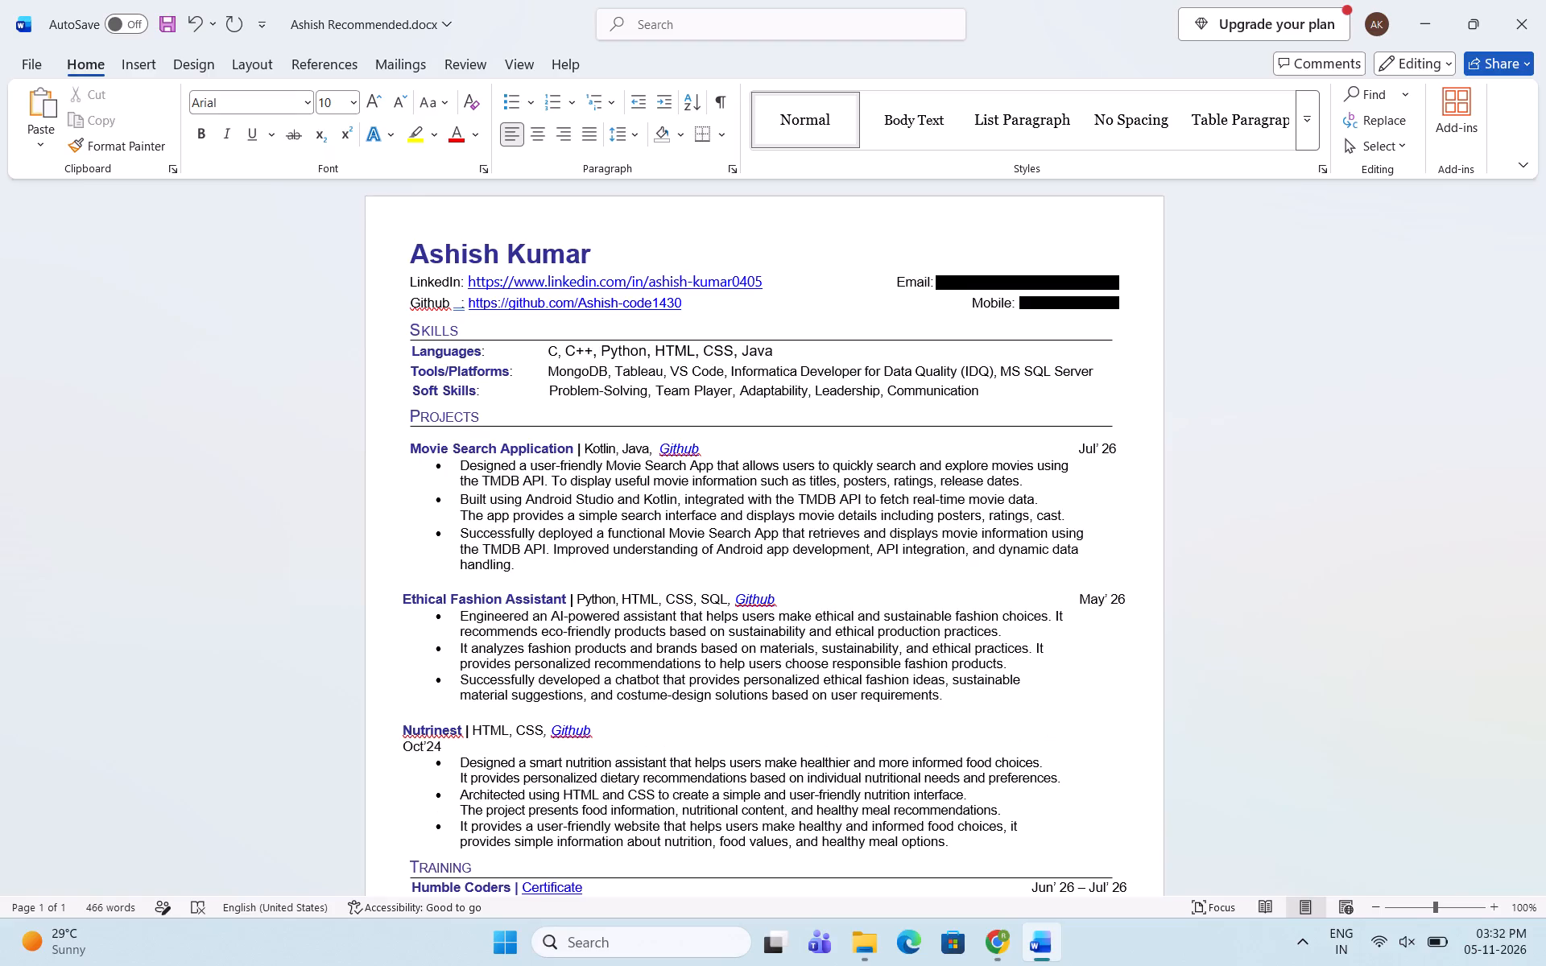
key("BackSpace")
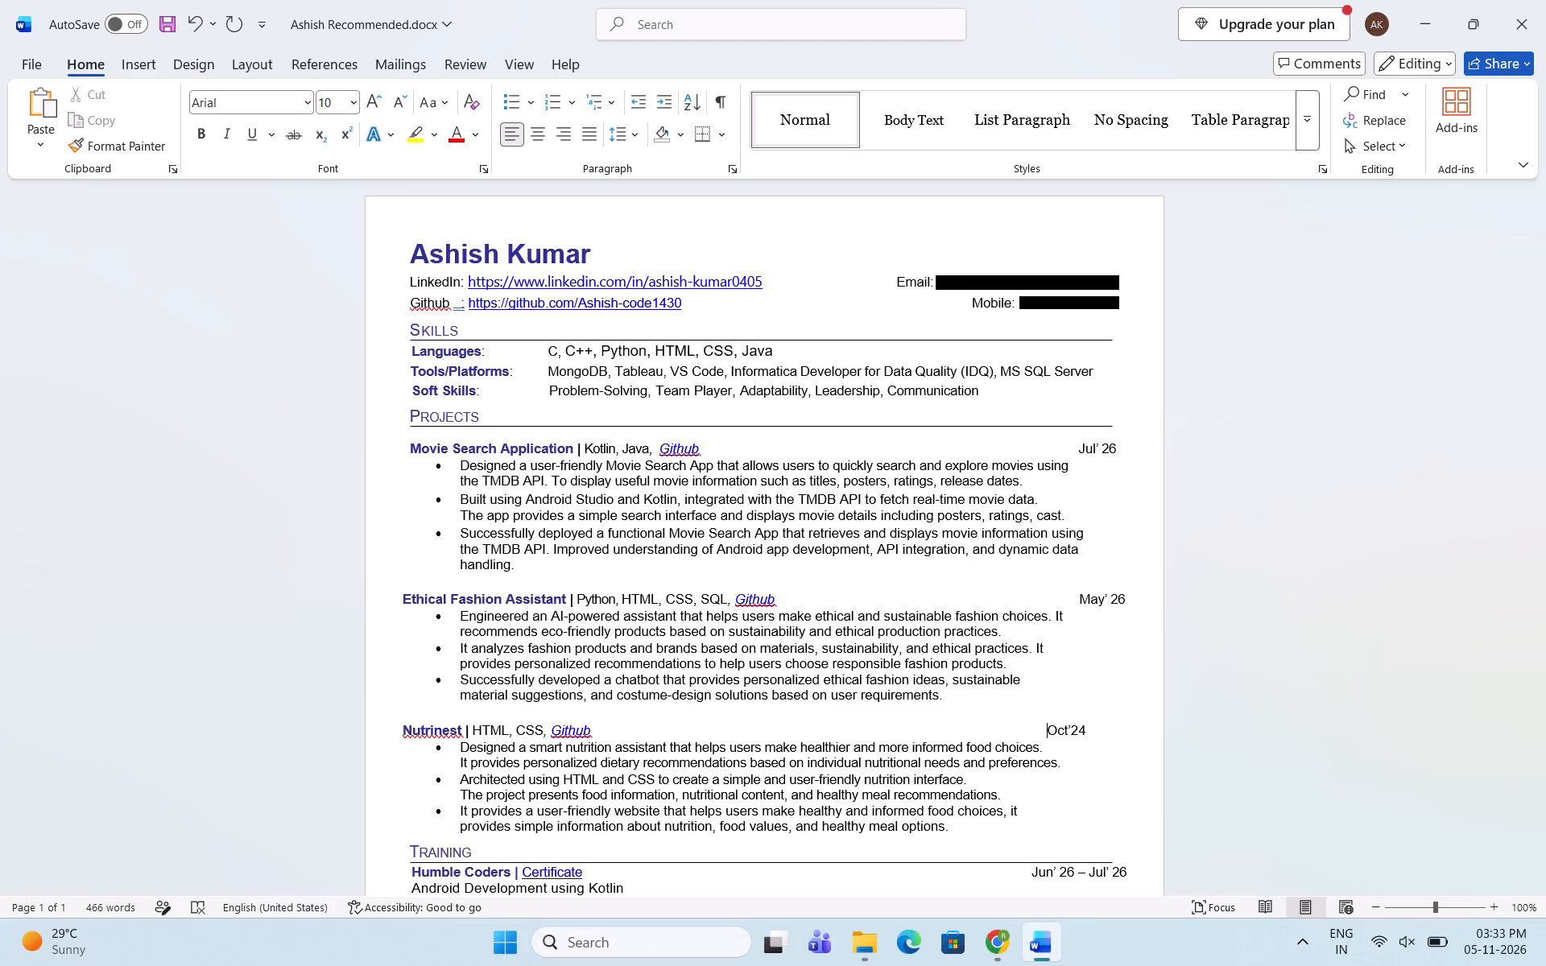
Copy the Ethical Fashion Assistant heading line, including its May' 26 date.
left_click(927, 731)
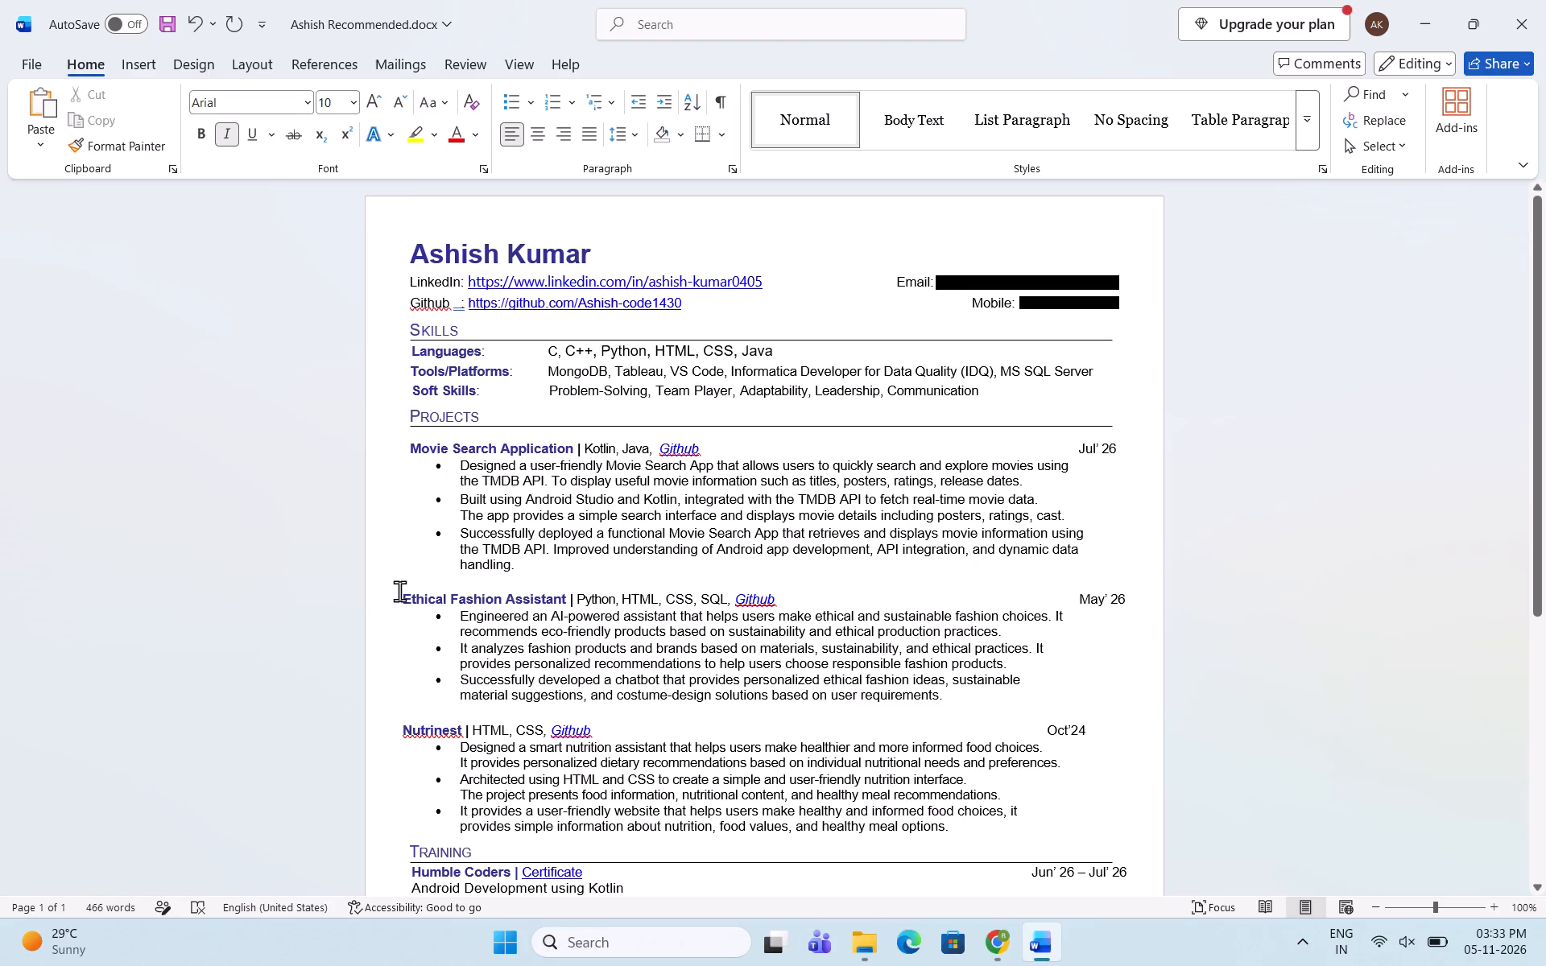
left_click_drag(397, 596, 676, 579)
left_click_drag(676, 579, 1073, 604)
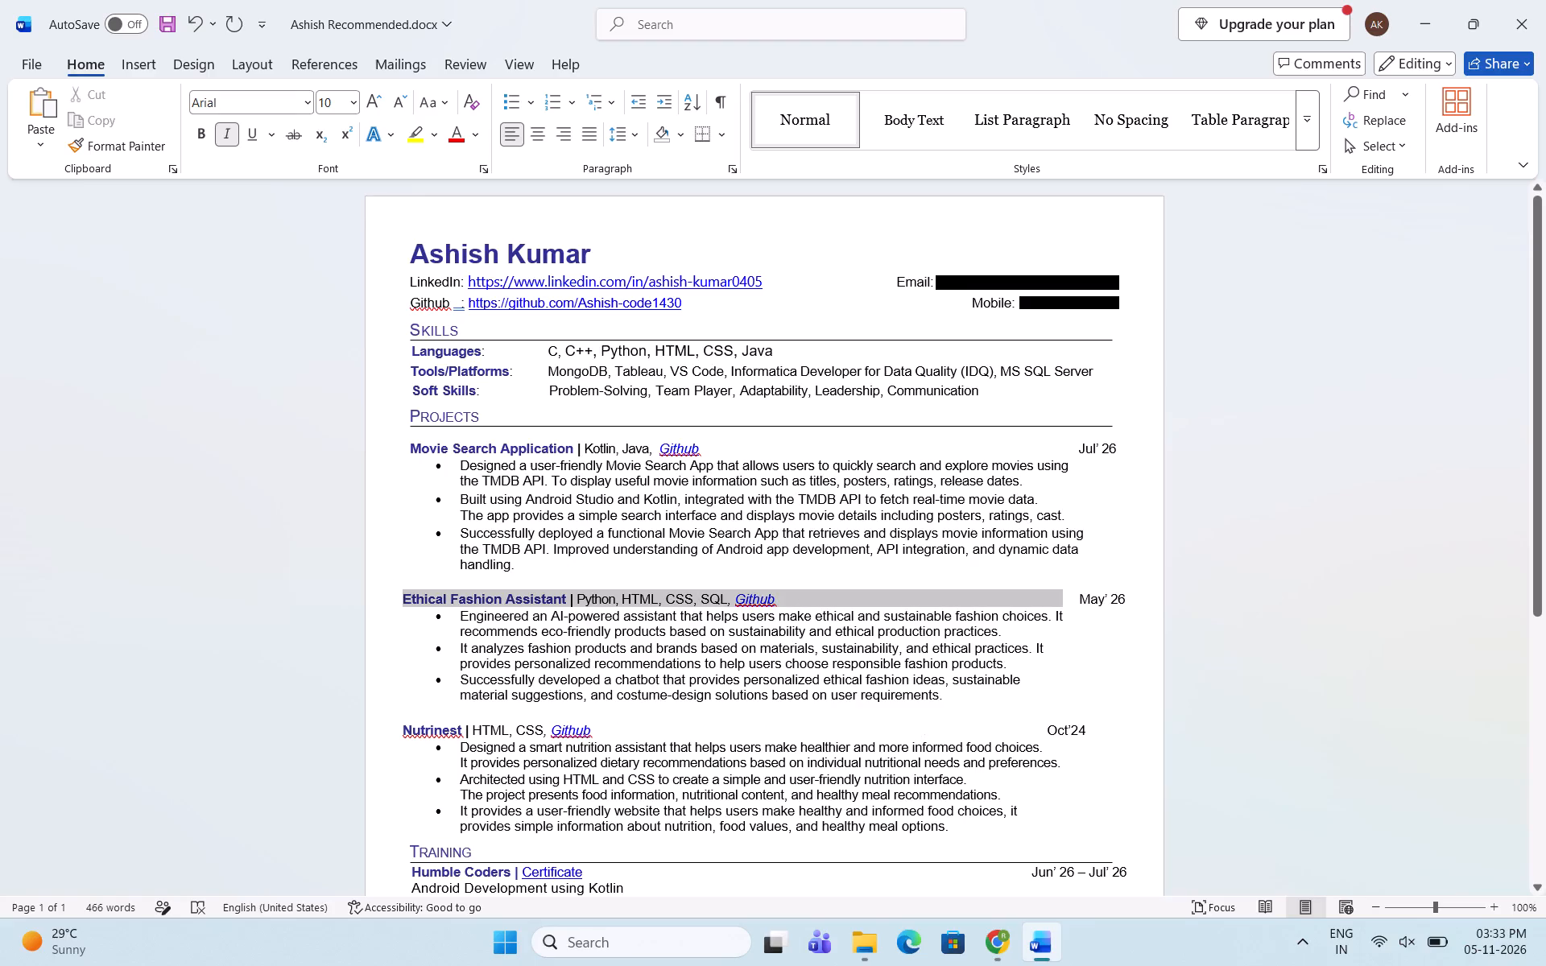
left_click_drag(1073, 604, 1163, 604)
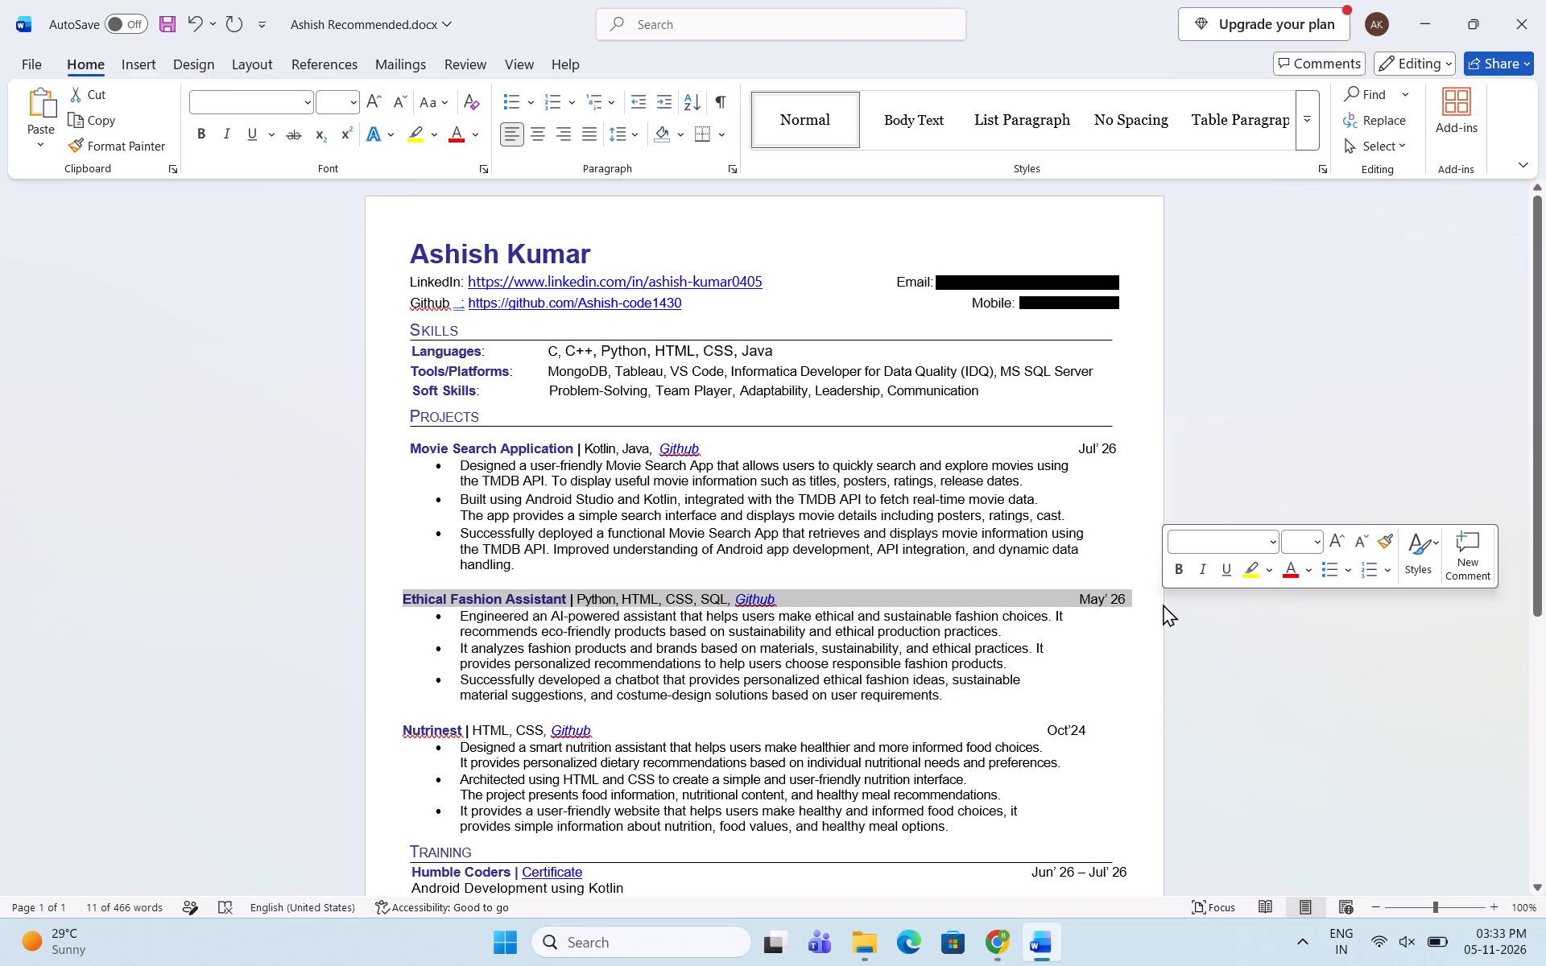
key("ctrl+c")
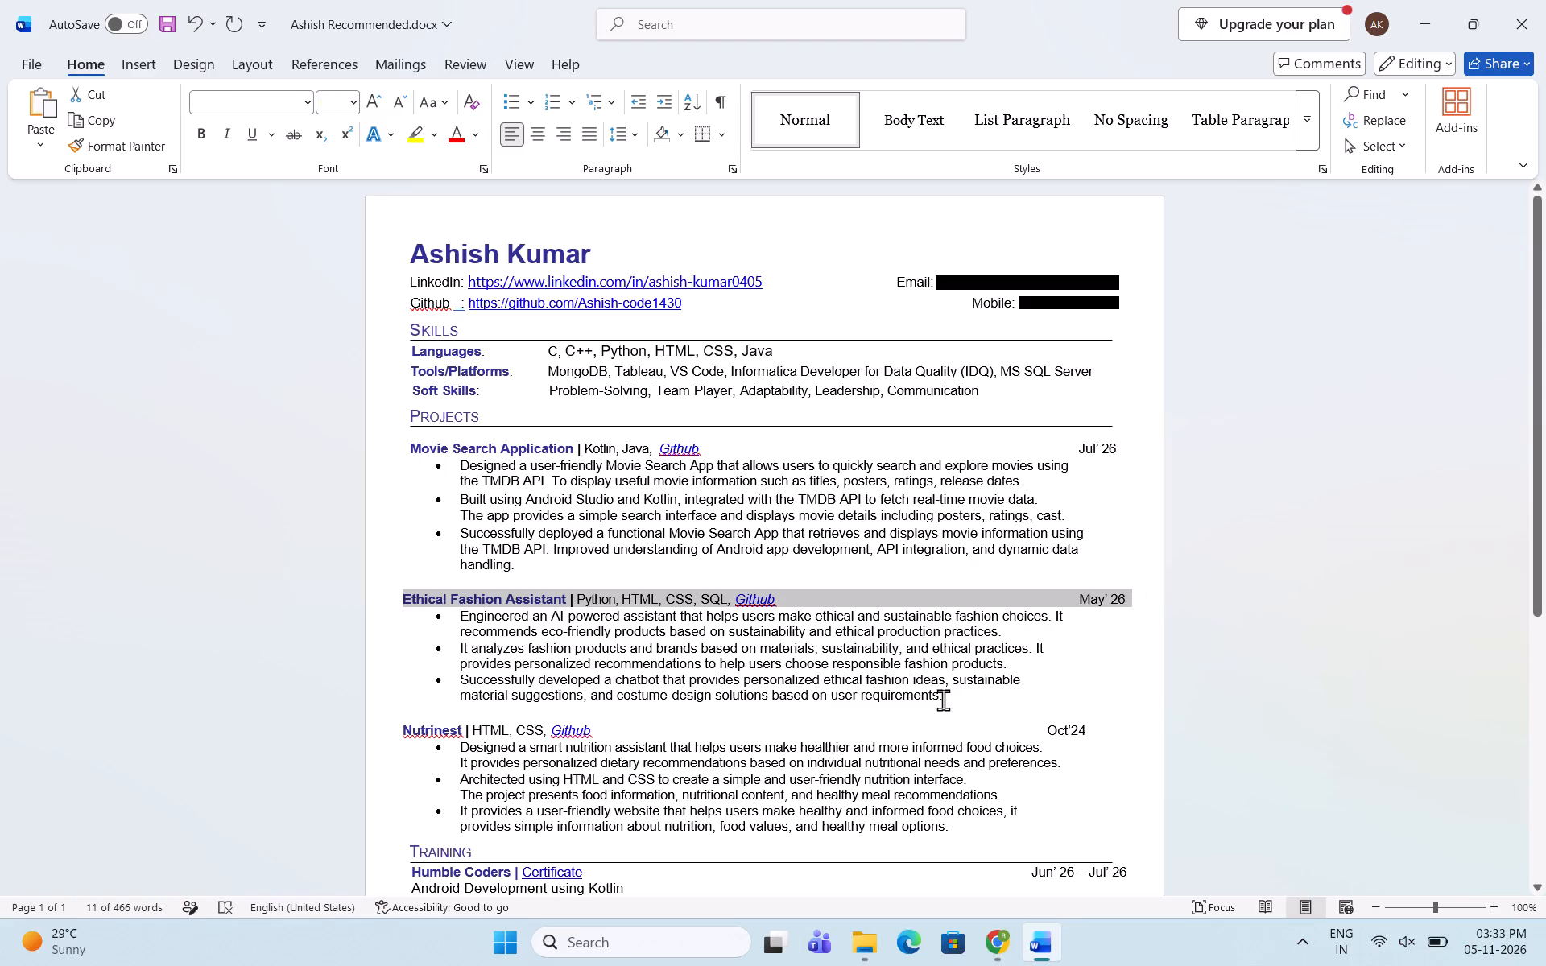
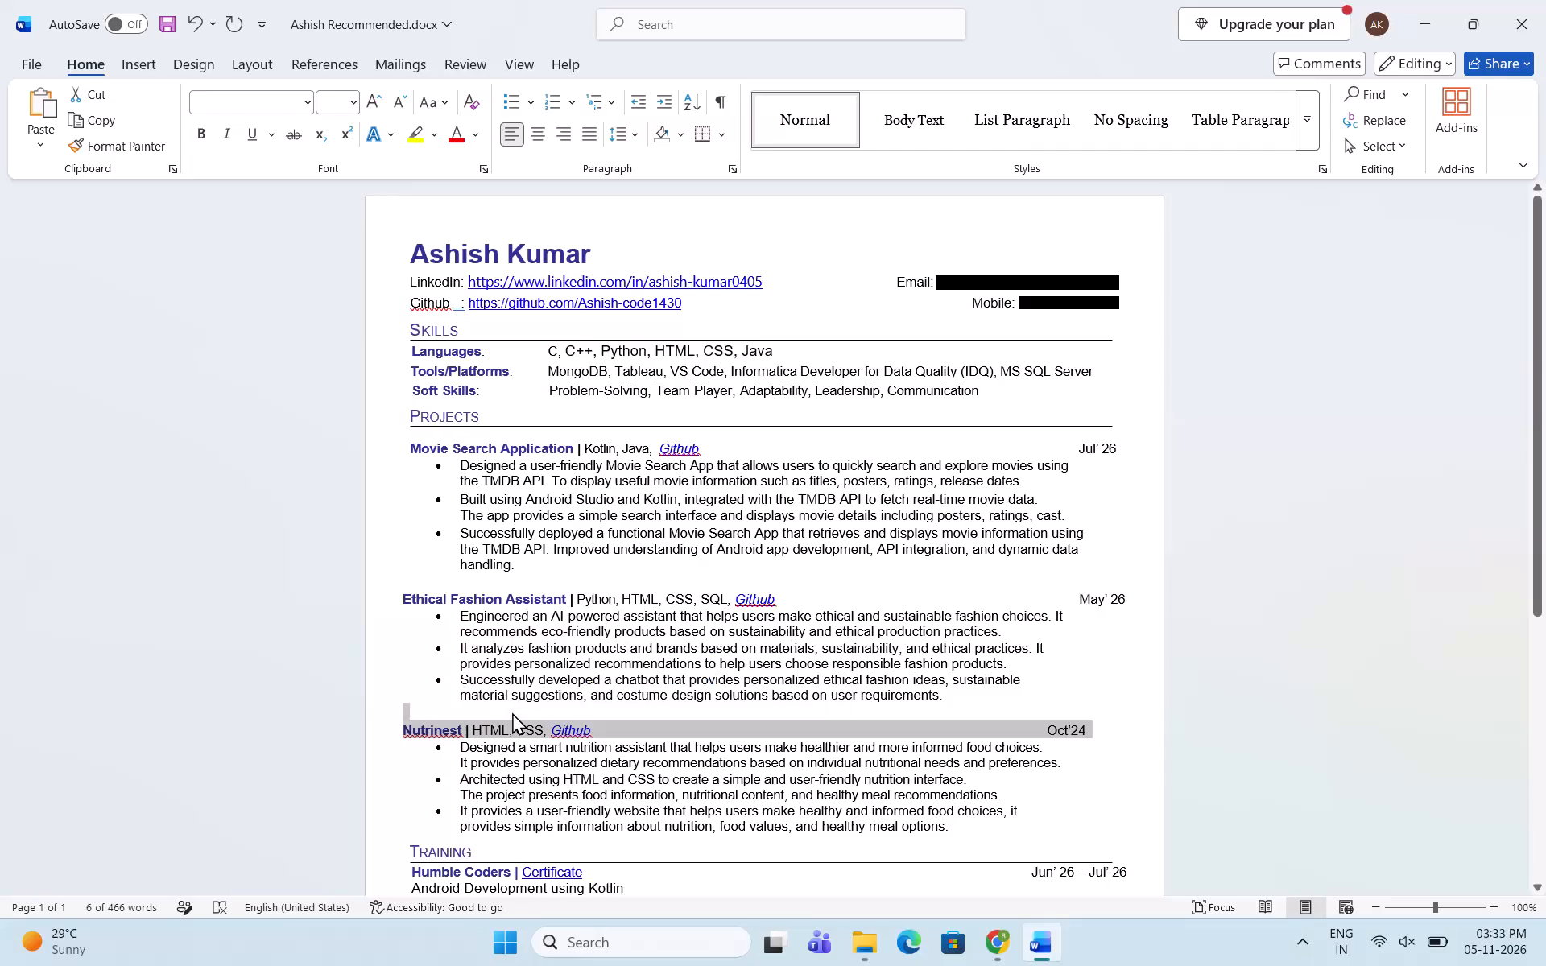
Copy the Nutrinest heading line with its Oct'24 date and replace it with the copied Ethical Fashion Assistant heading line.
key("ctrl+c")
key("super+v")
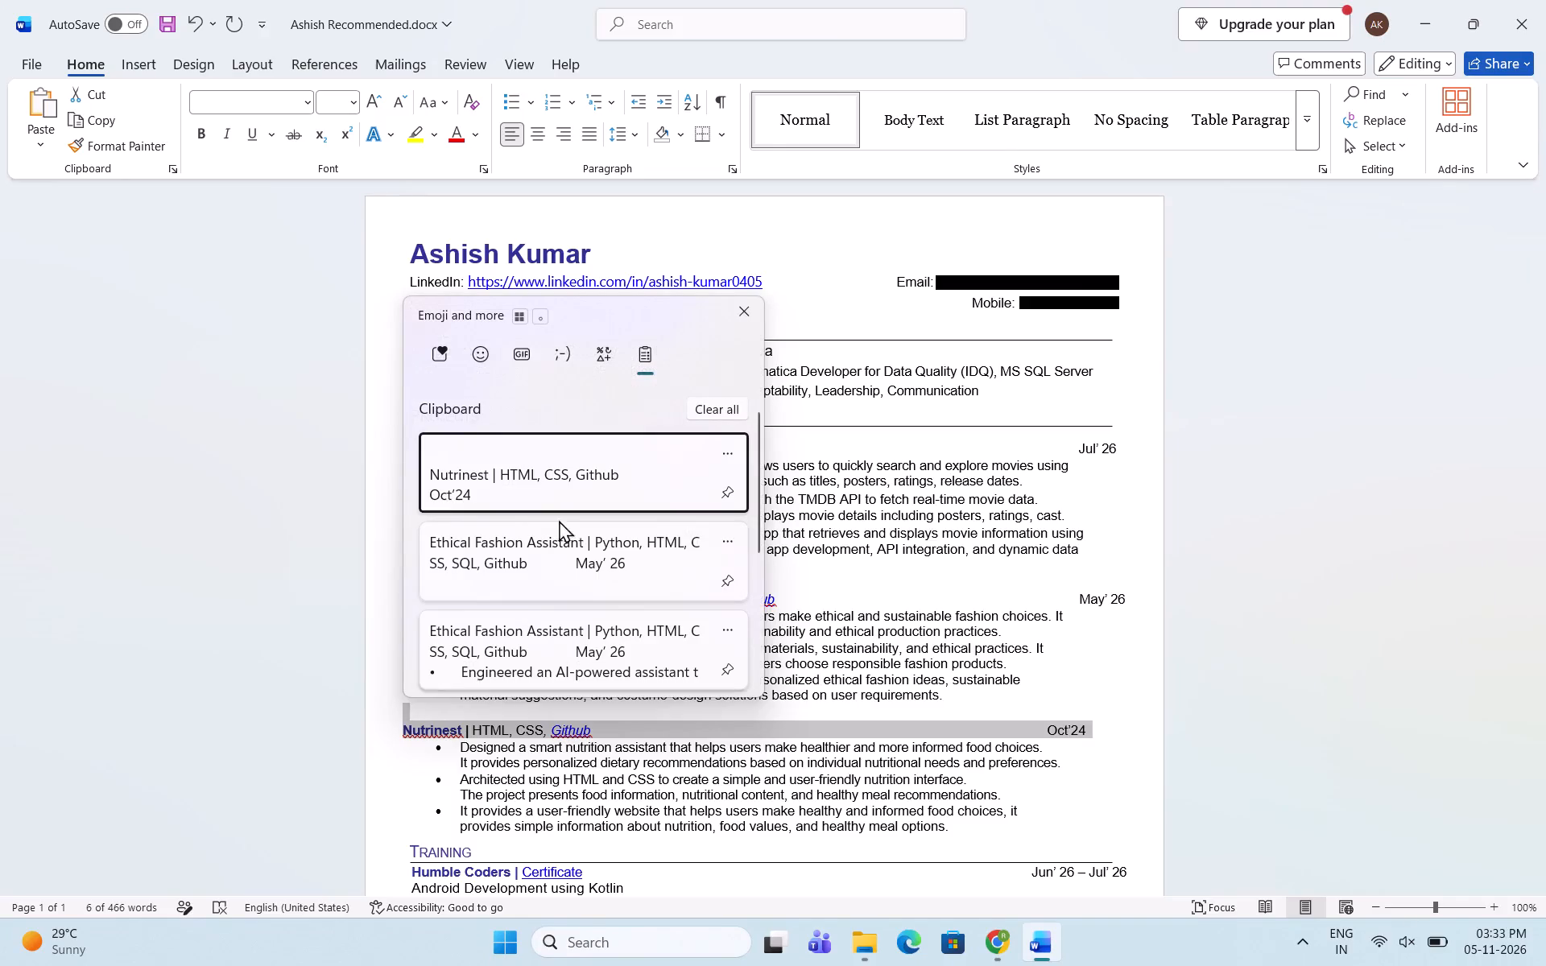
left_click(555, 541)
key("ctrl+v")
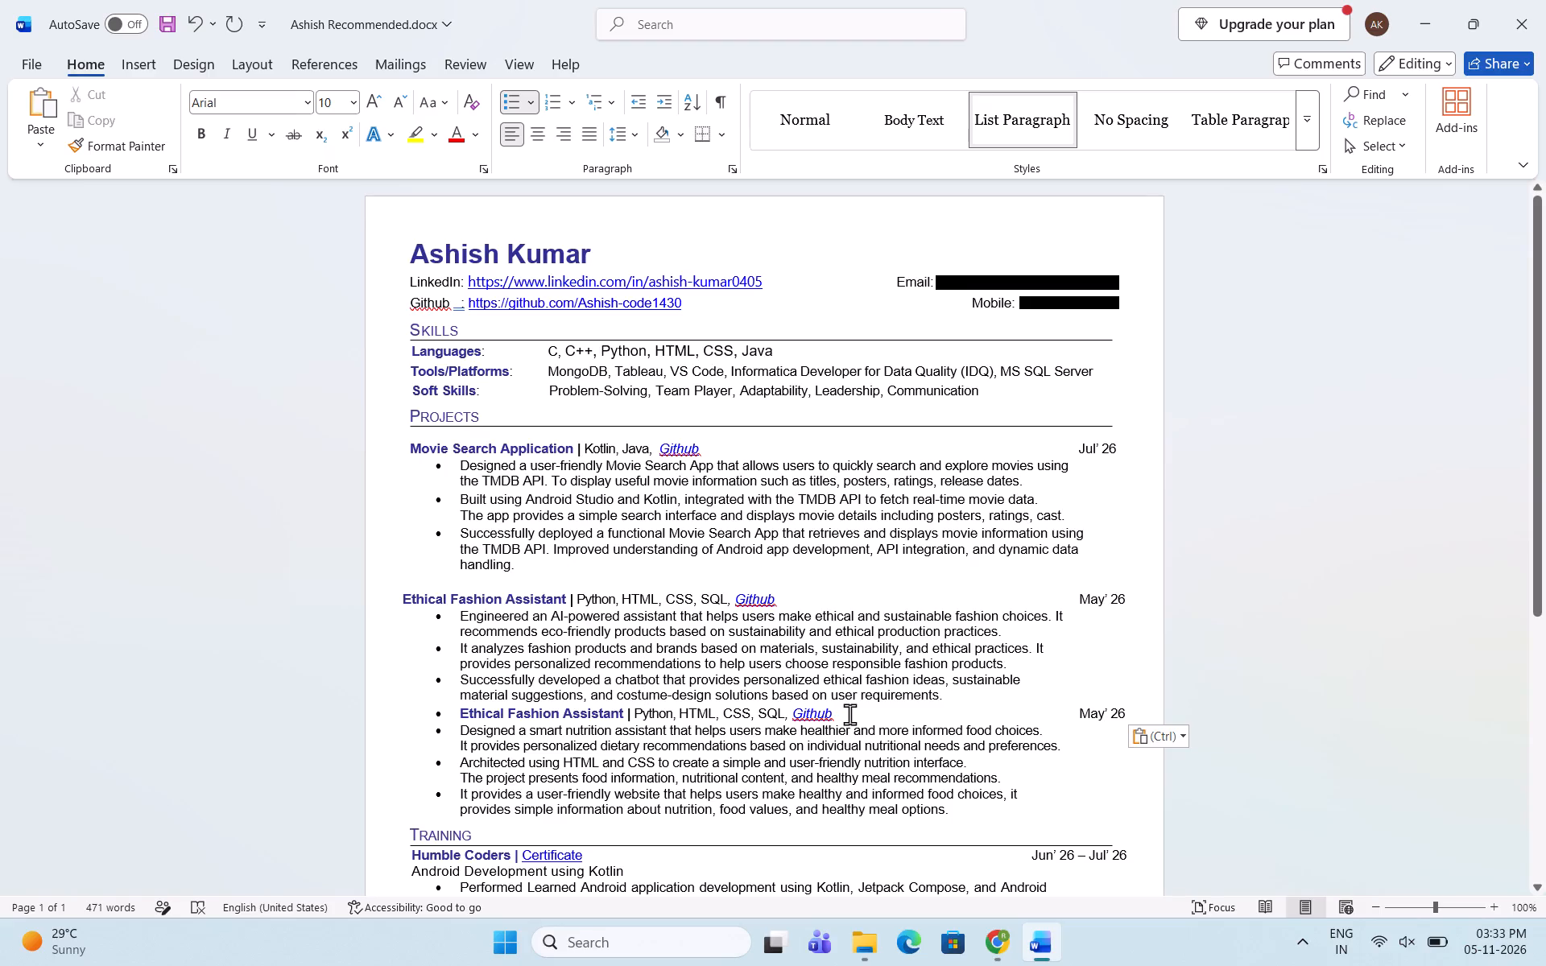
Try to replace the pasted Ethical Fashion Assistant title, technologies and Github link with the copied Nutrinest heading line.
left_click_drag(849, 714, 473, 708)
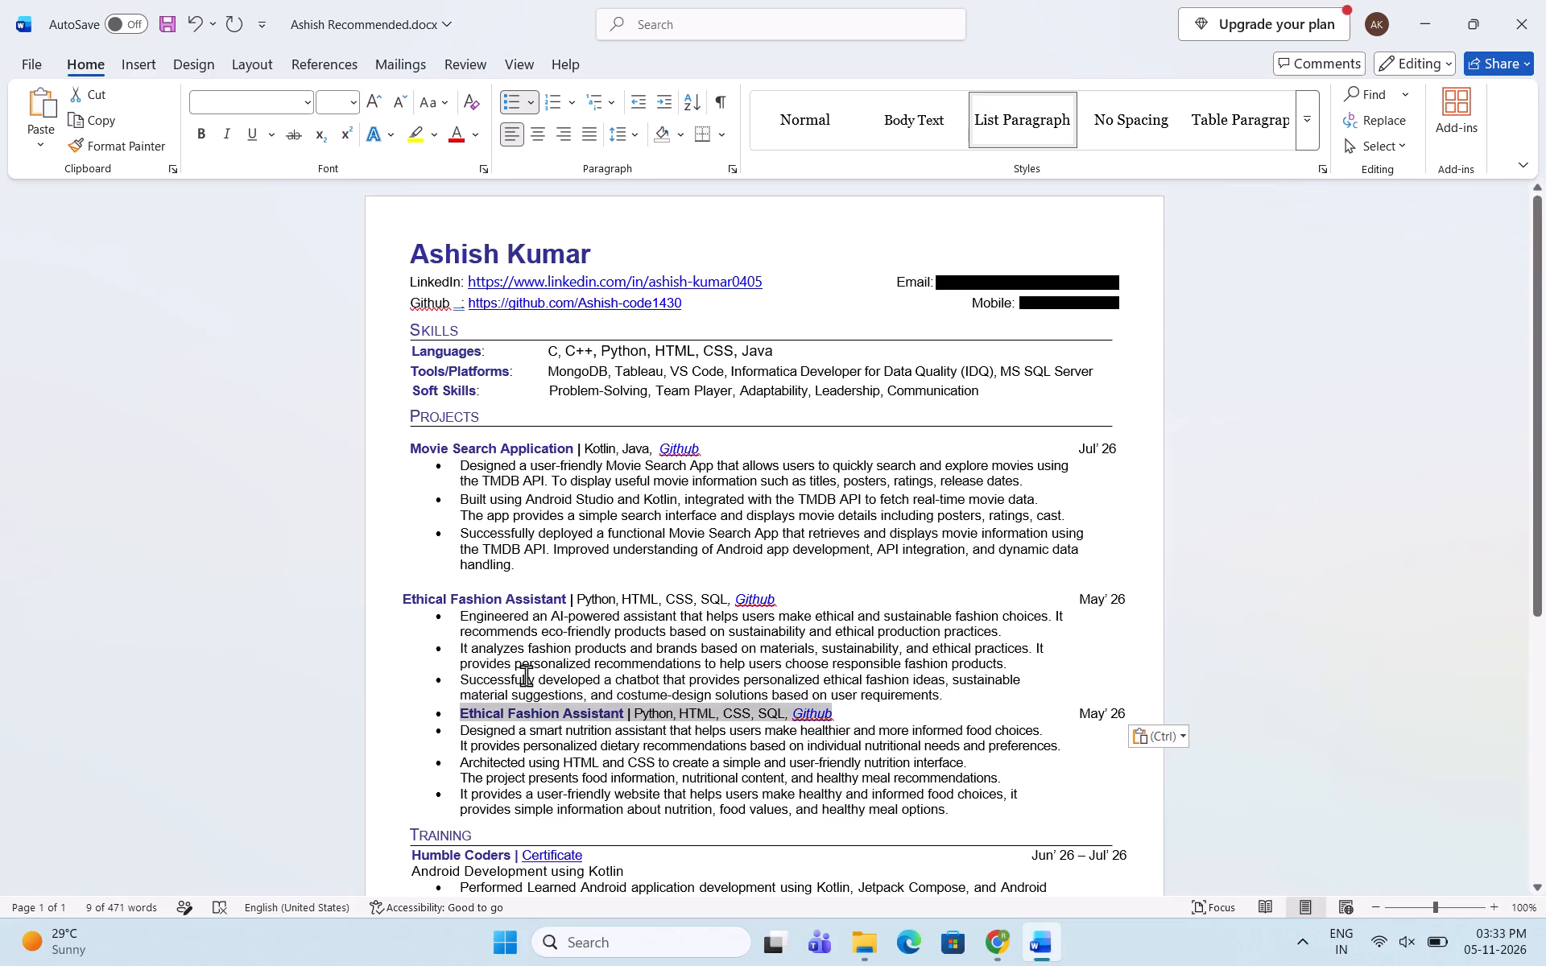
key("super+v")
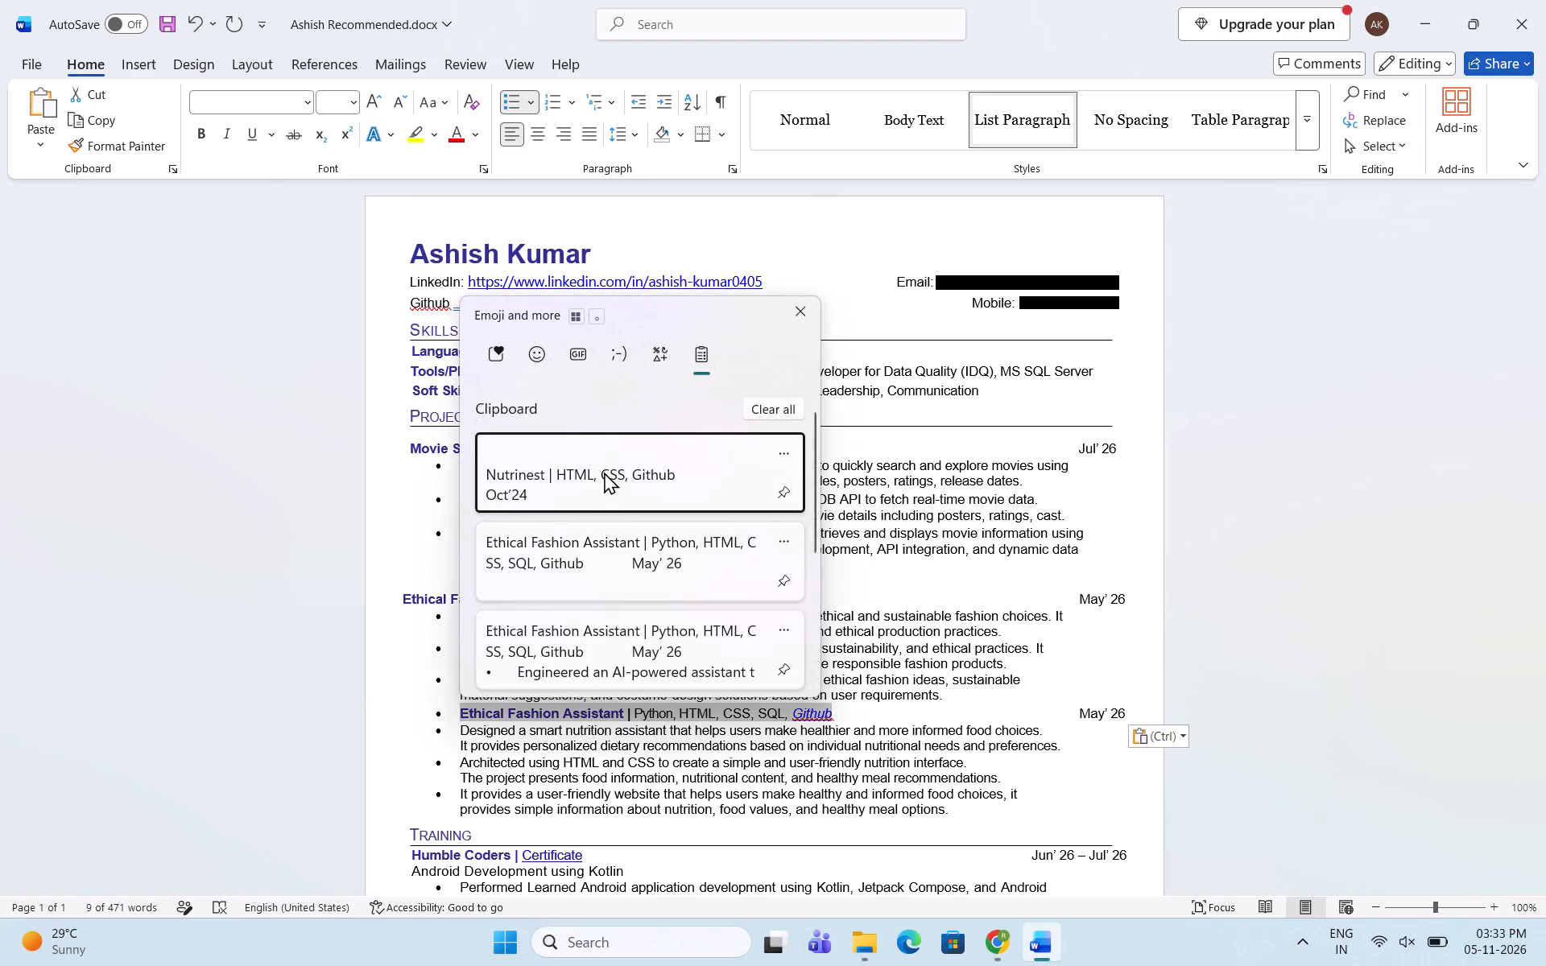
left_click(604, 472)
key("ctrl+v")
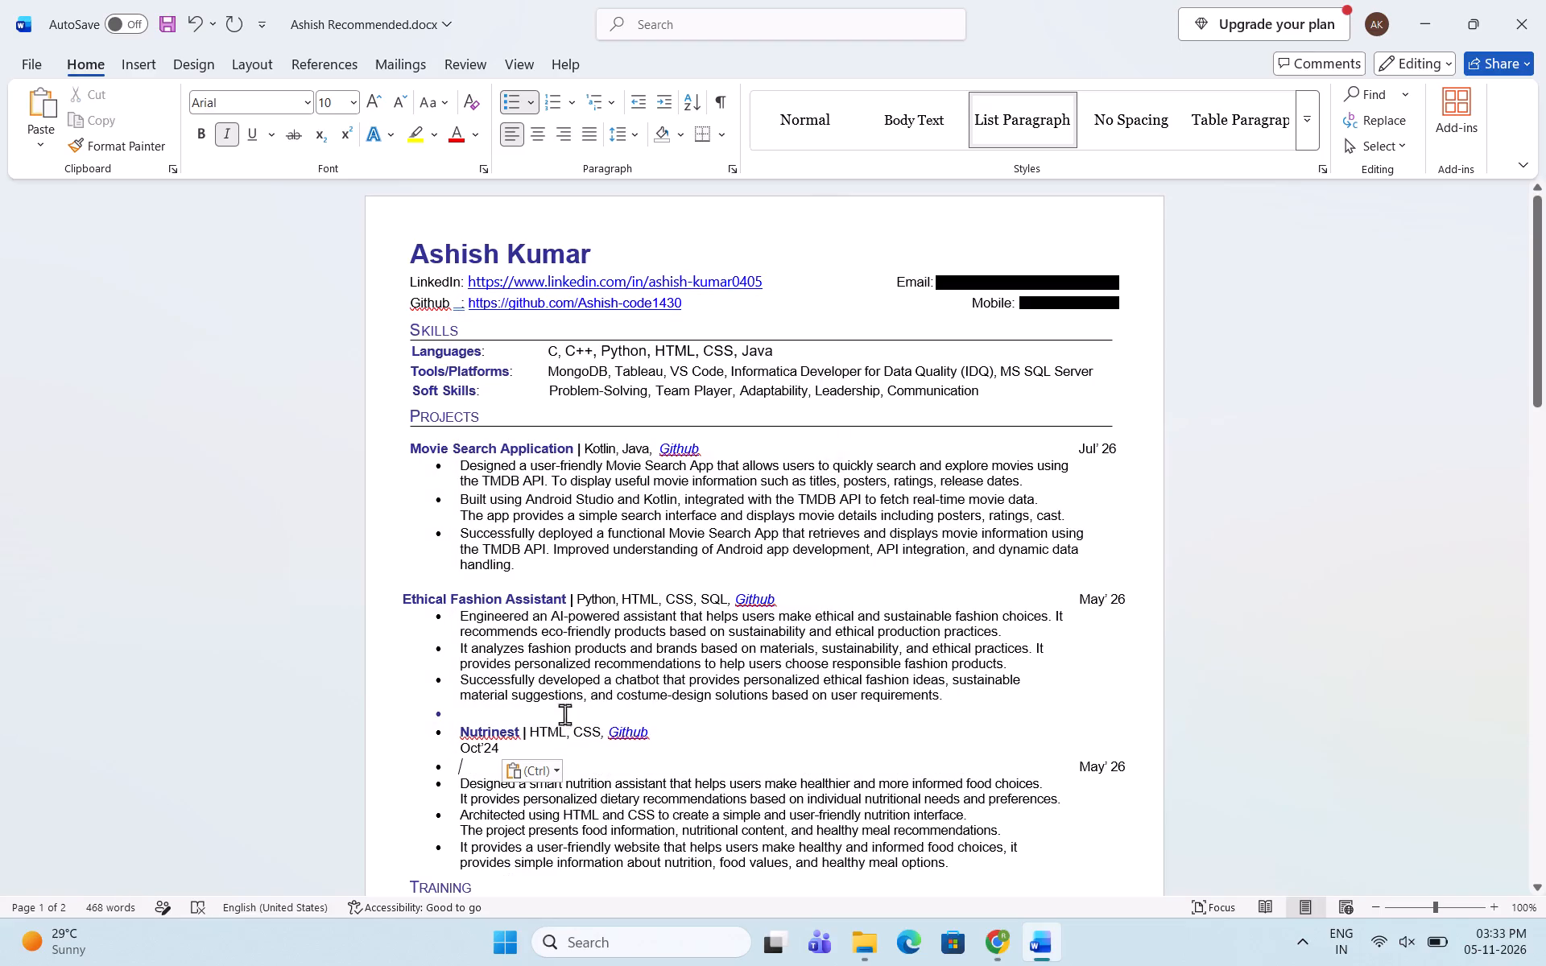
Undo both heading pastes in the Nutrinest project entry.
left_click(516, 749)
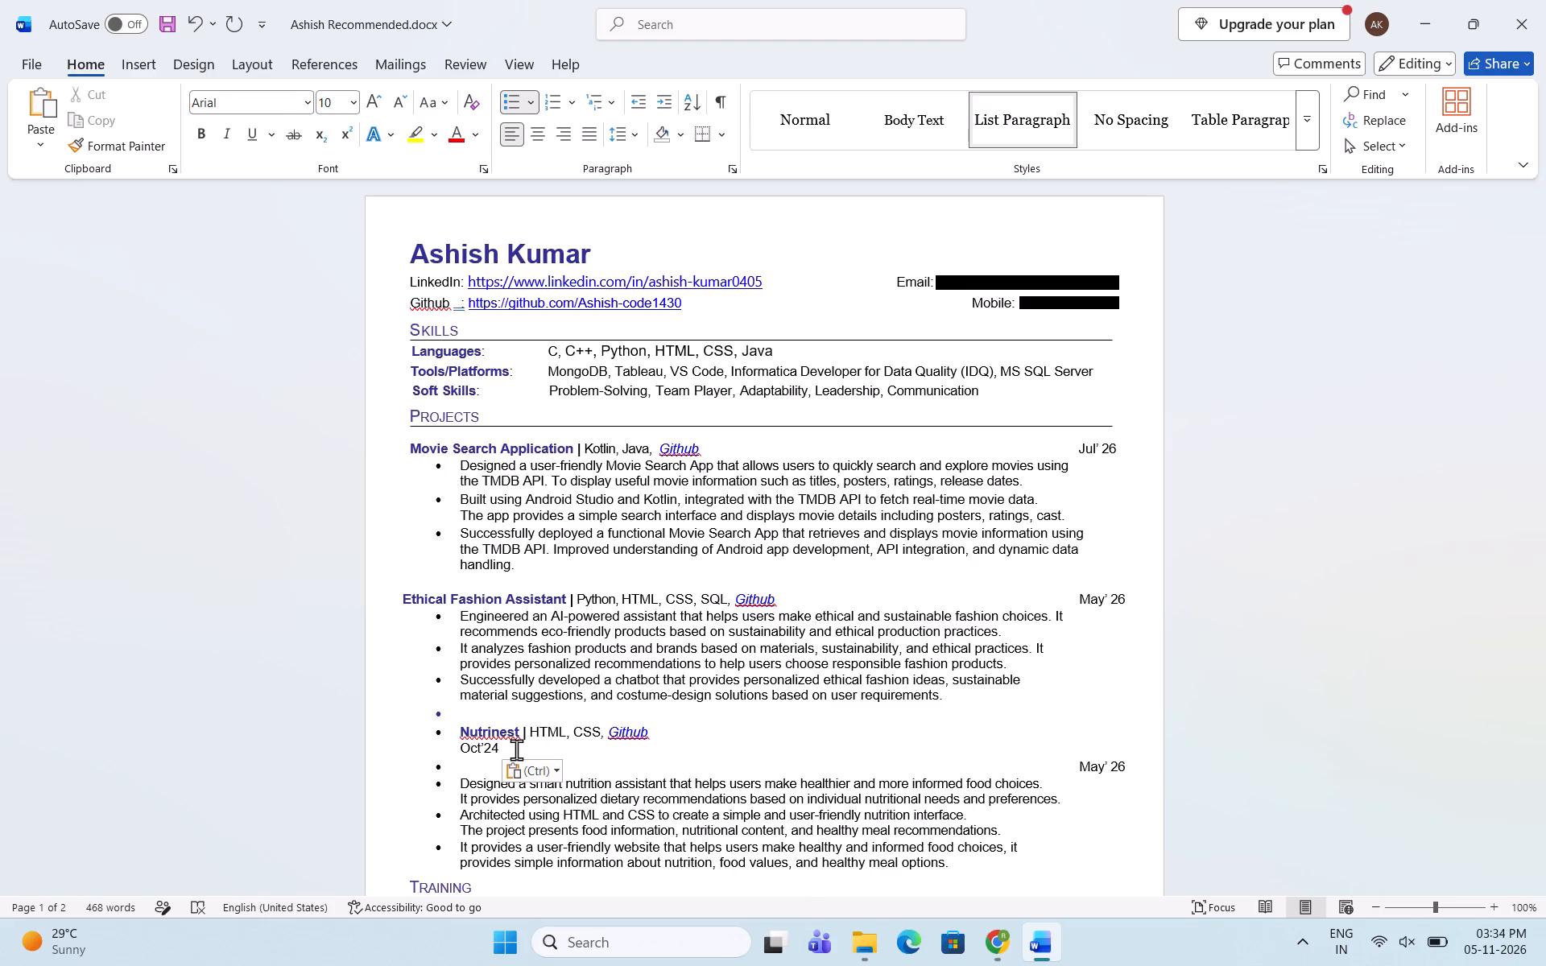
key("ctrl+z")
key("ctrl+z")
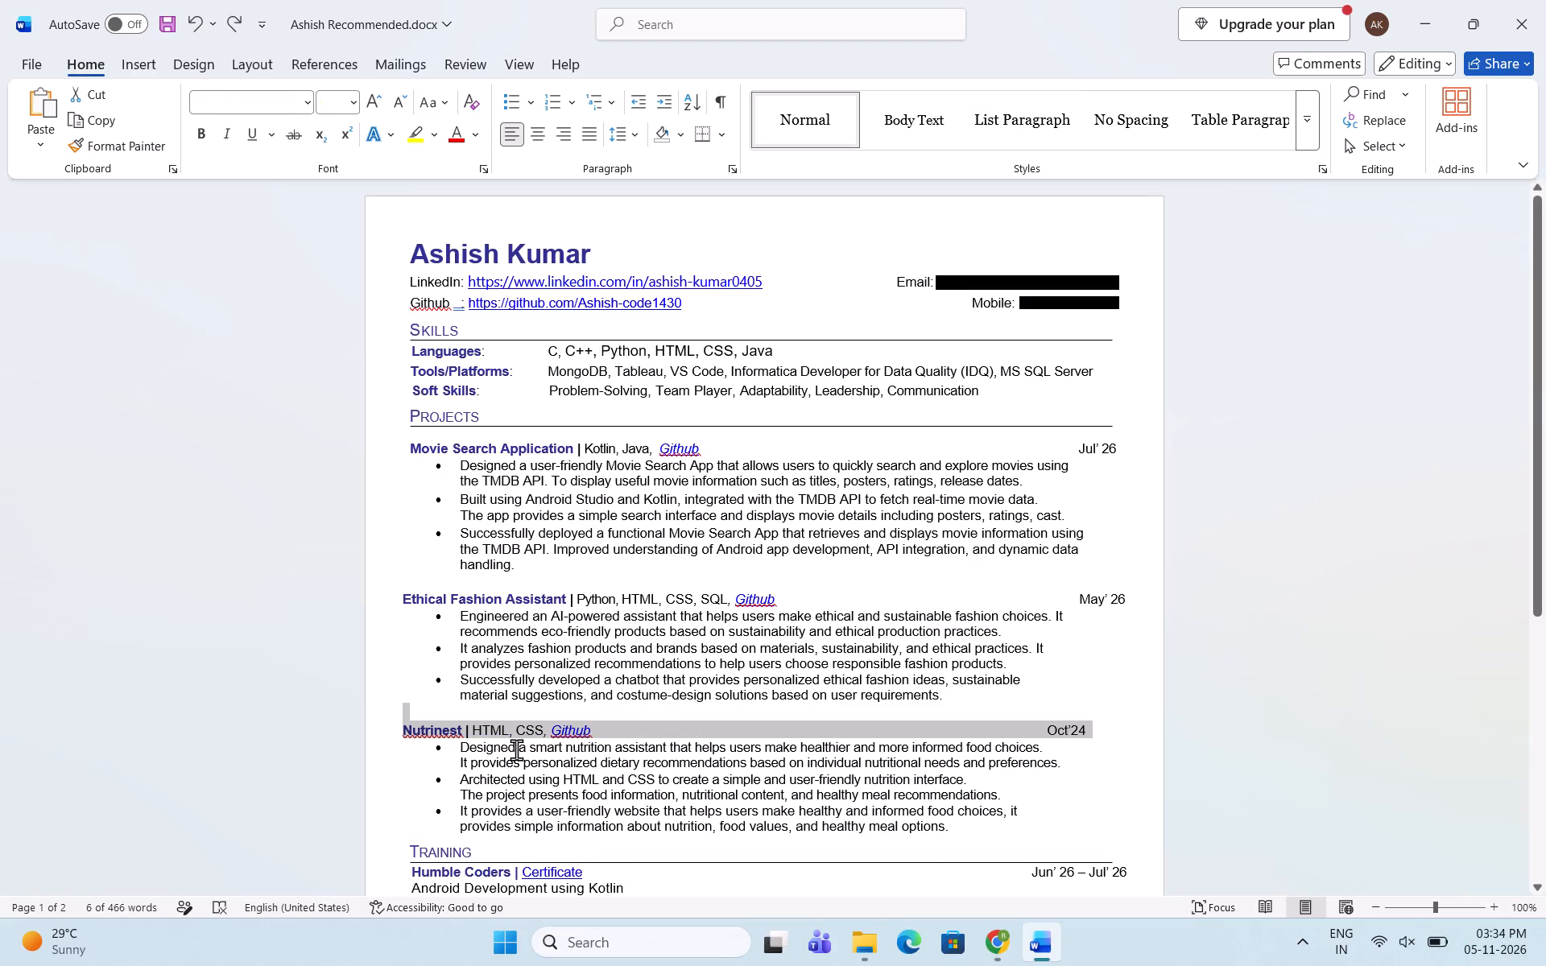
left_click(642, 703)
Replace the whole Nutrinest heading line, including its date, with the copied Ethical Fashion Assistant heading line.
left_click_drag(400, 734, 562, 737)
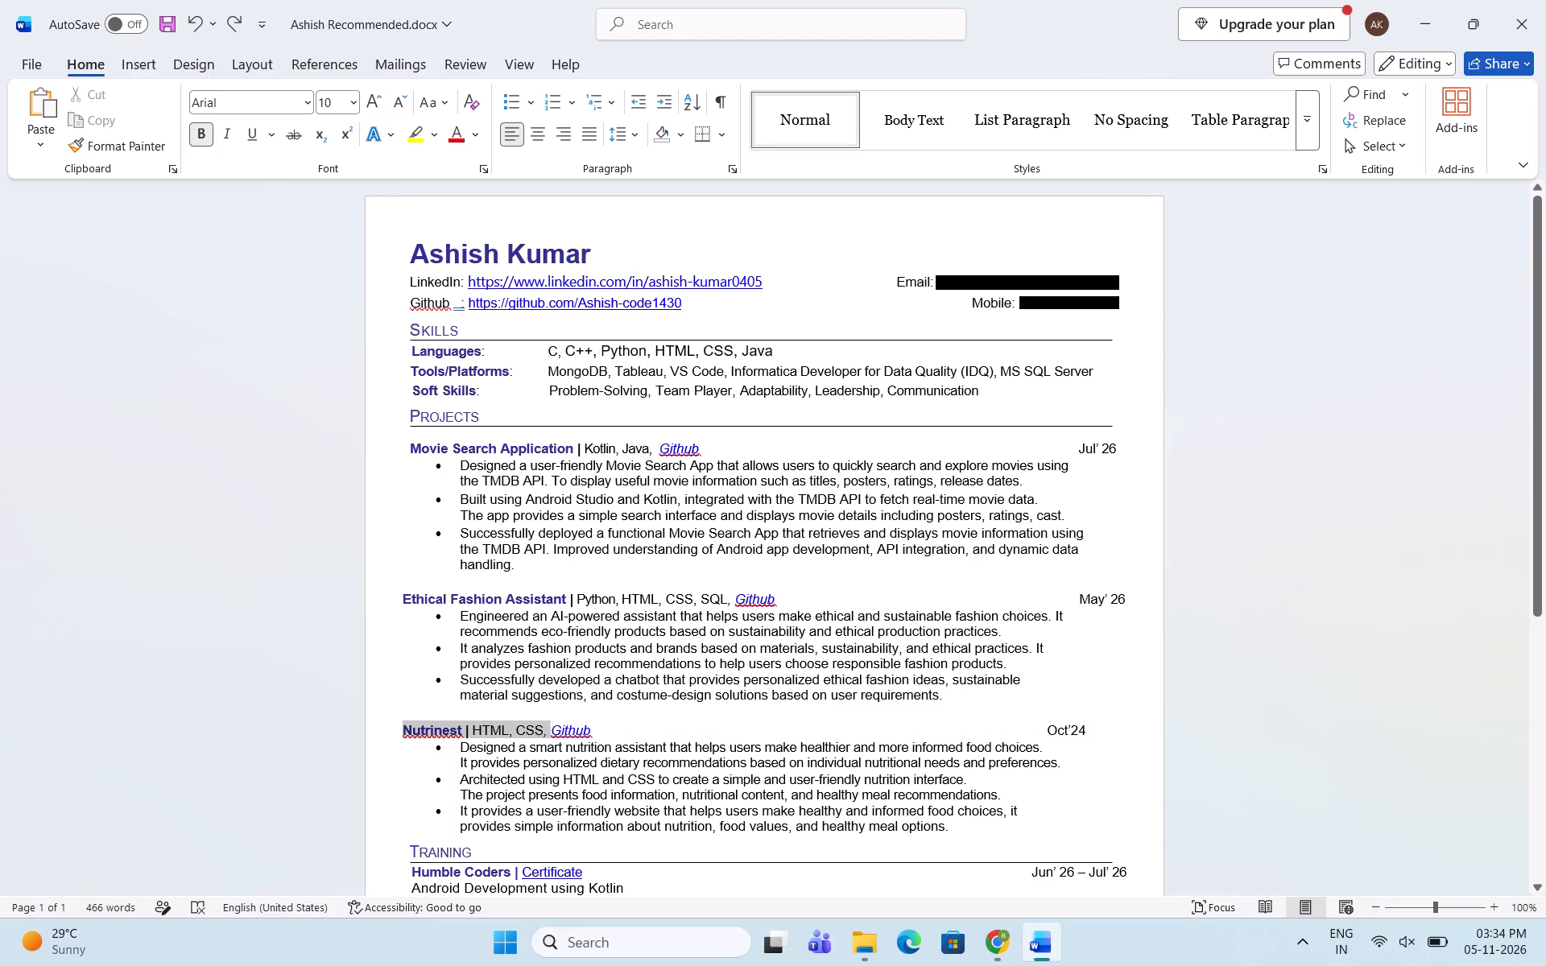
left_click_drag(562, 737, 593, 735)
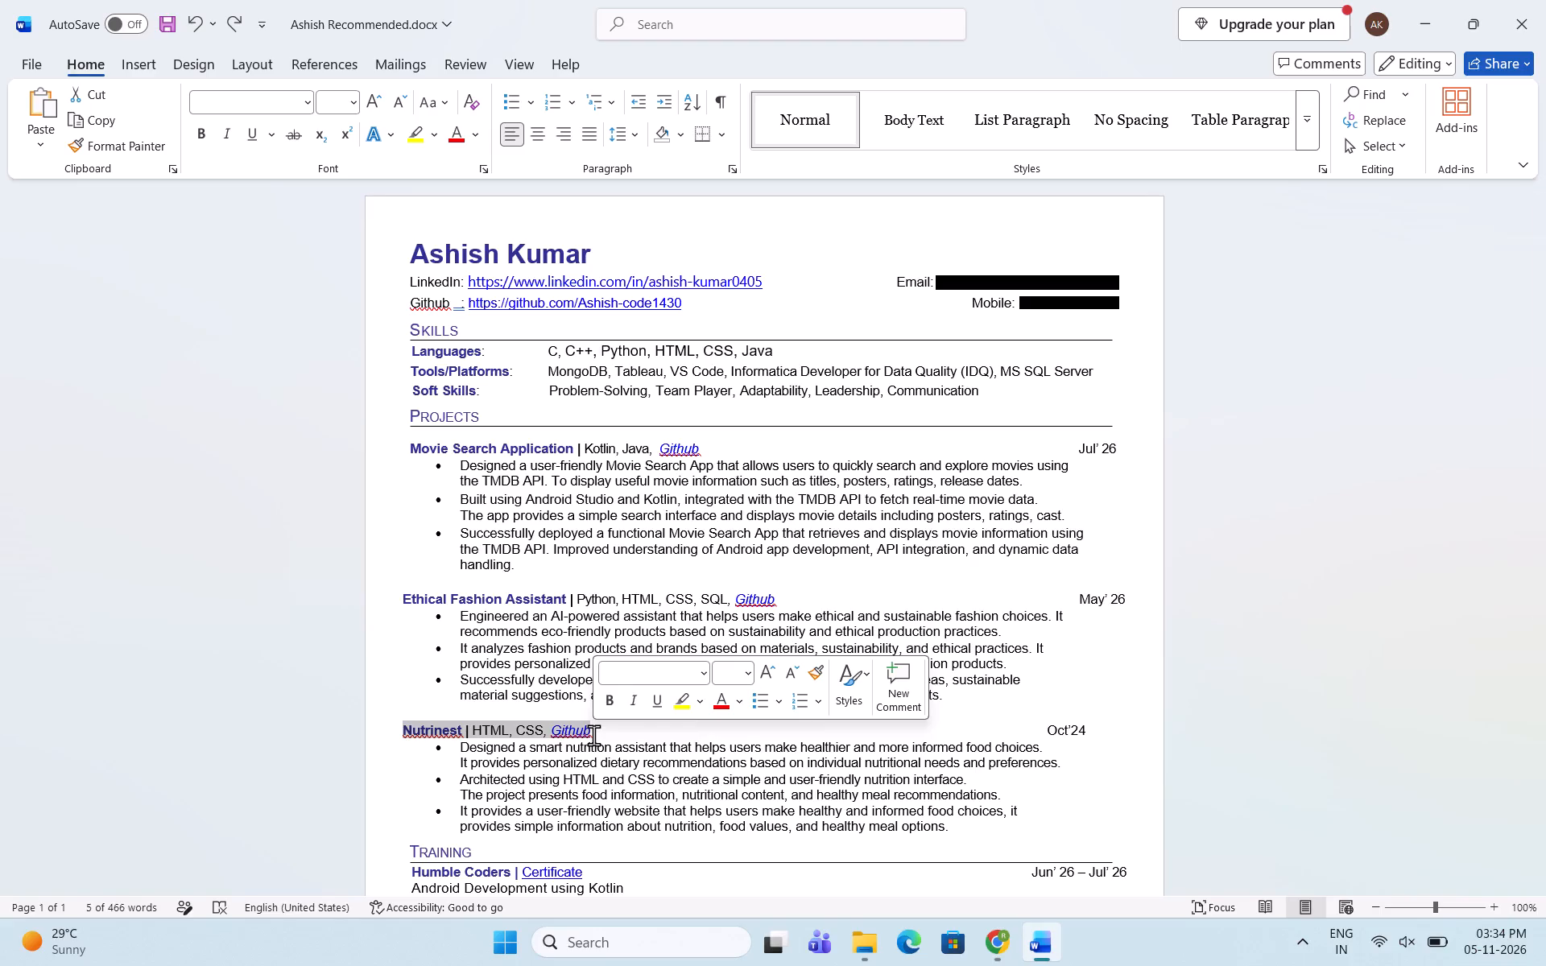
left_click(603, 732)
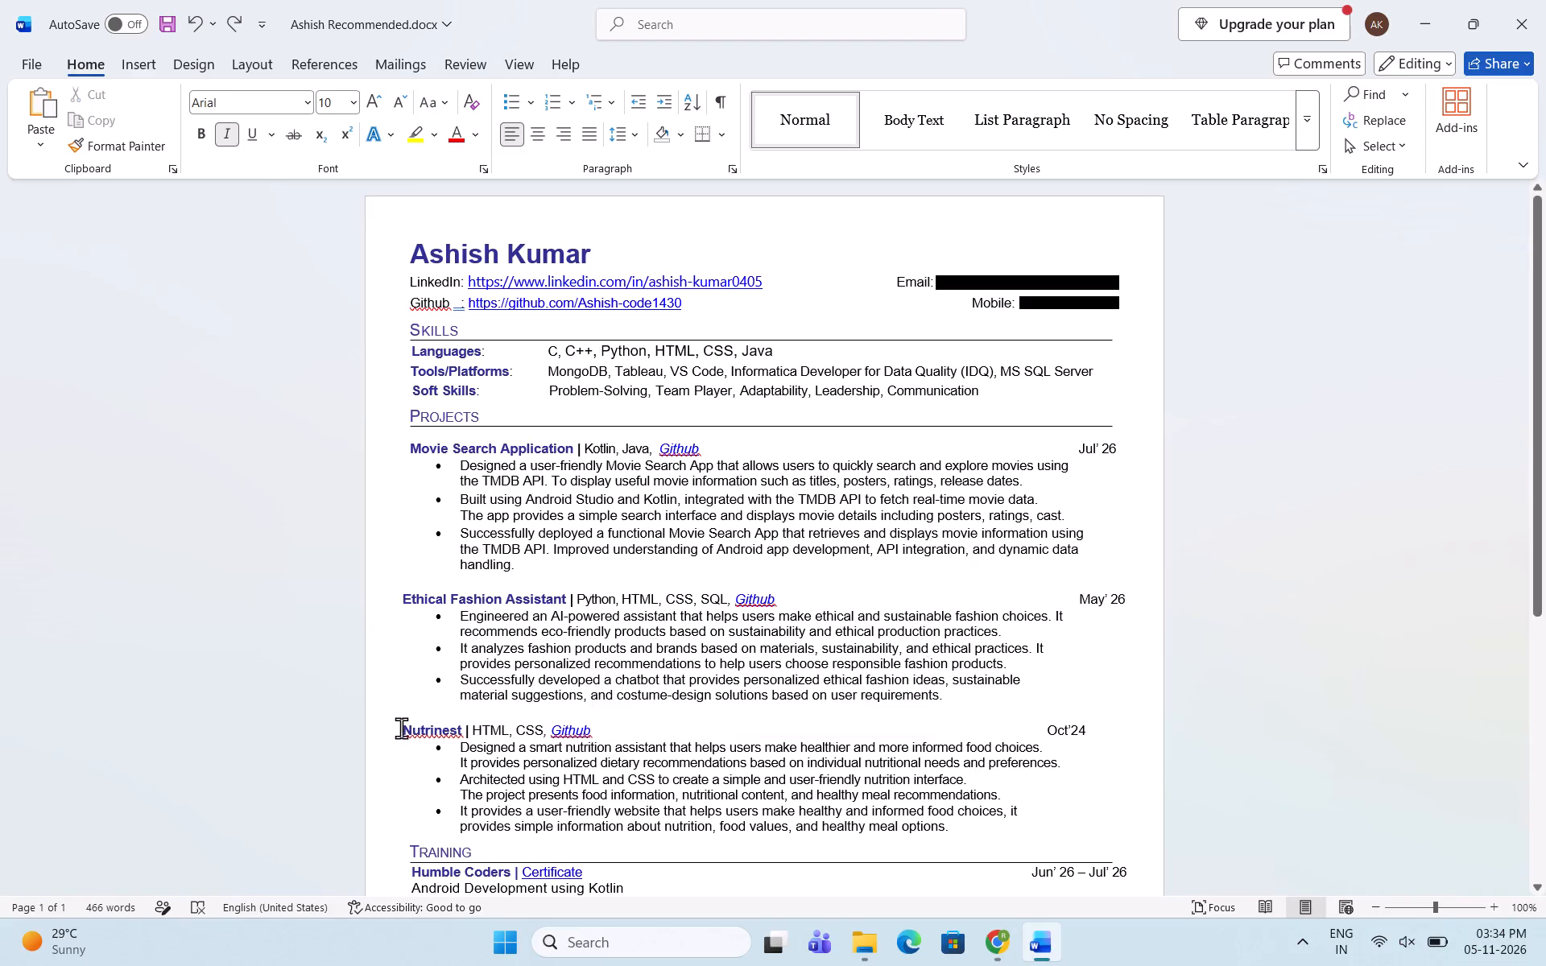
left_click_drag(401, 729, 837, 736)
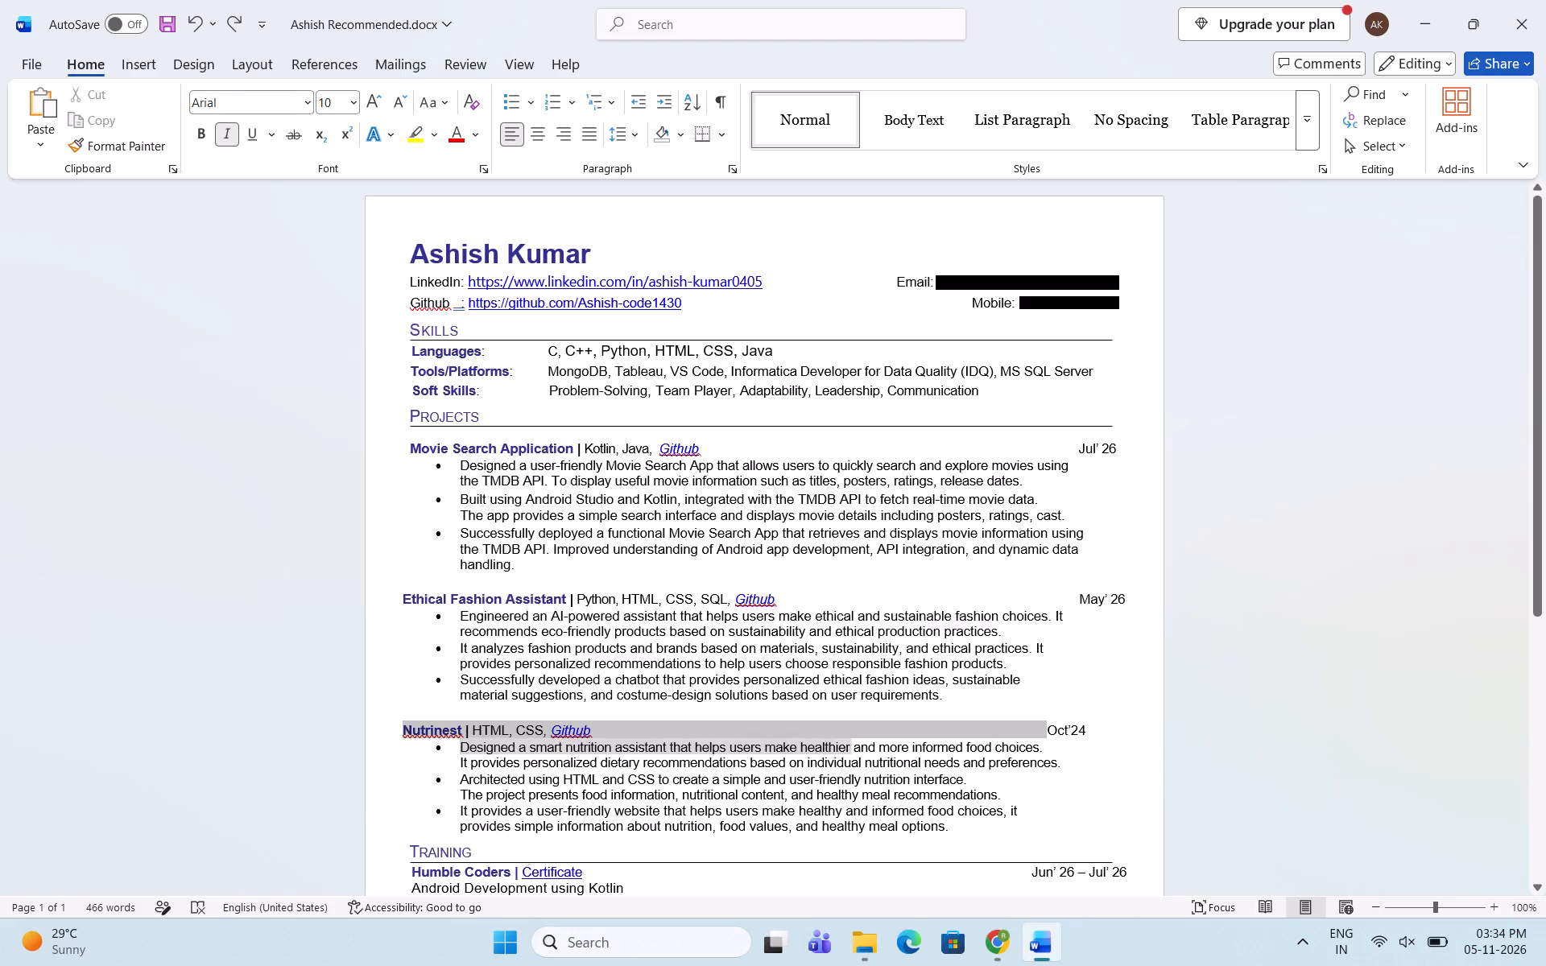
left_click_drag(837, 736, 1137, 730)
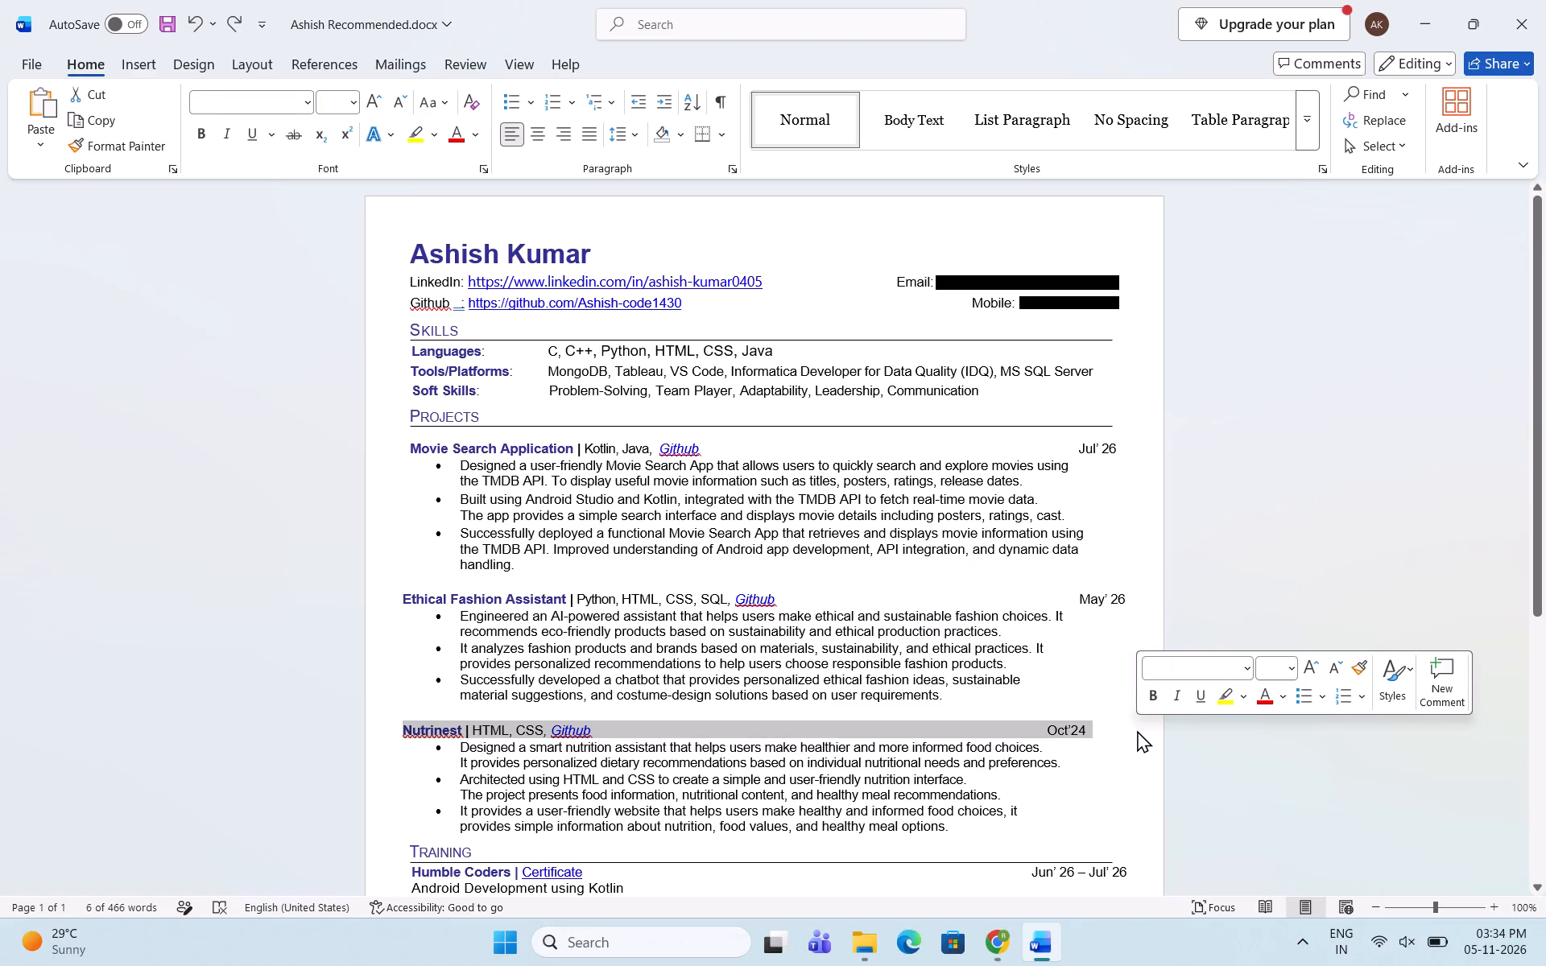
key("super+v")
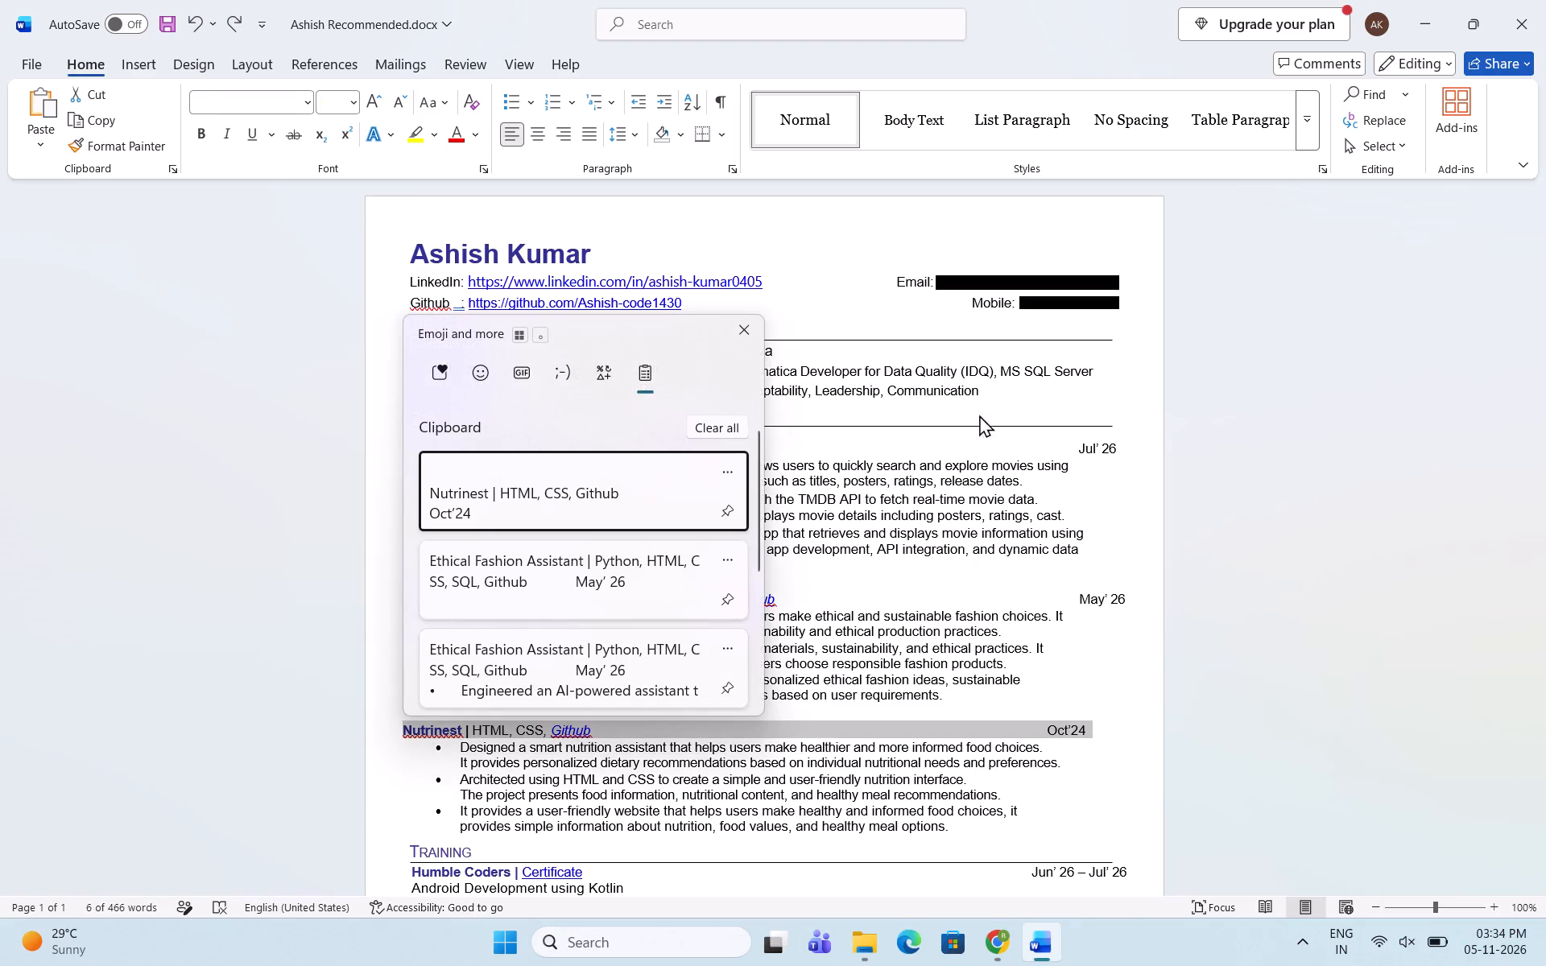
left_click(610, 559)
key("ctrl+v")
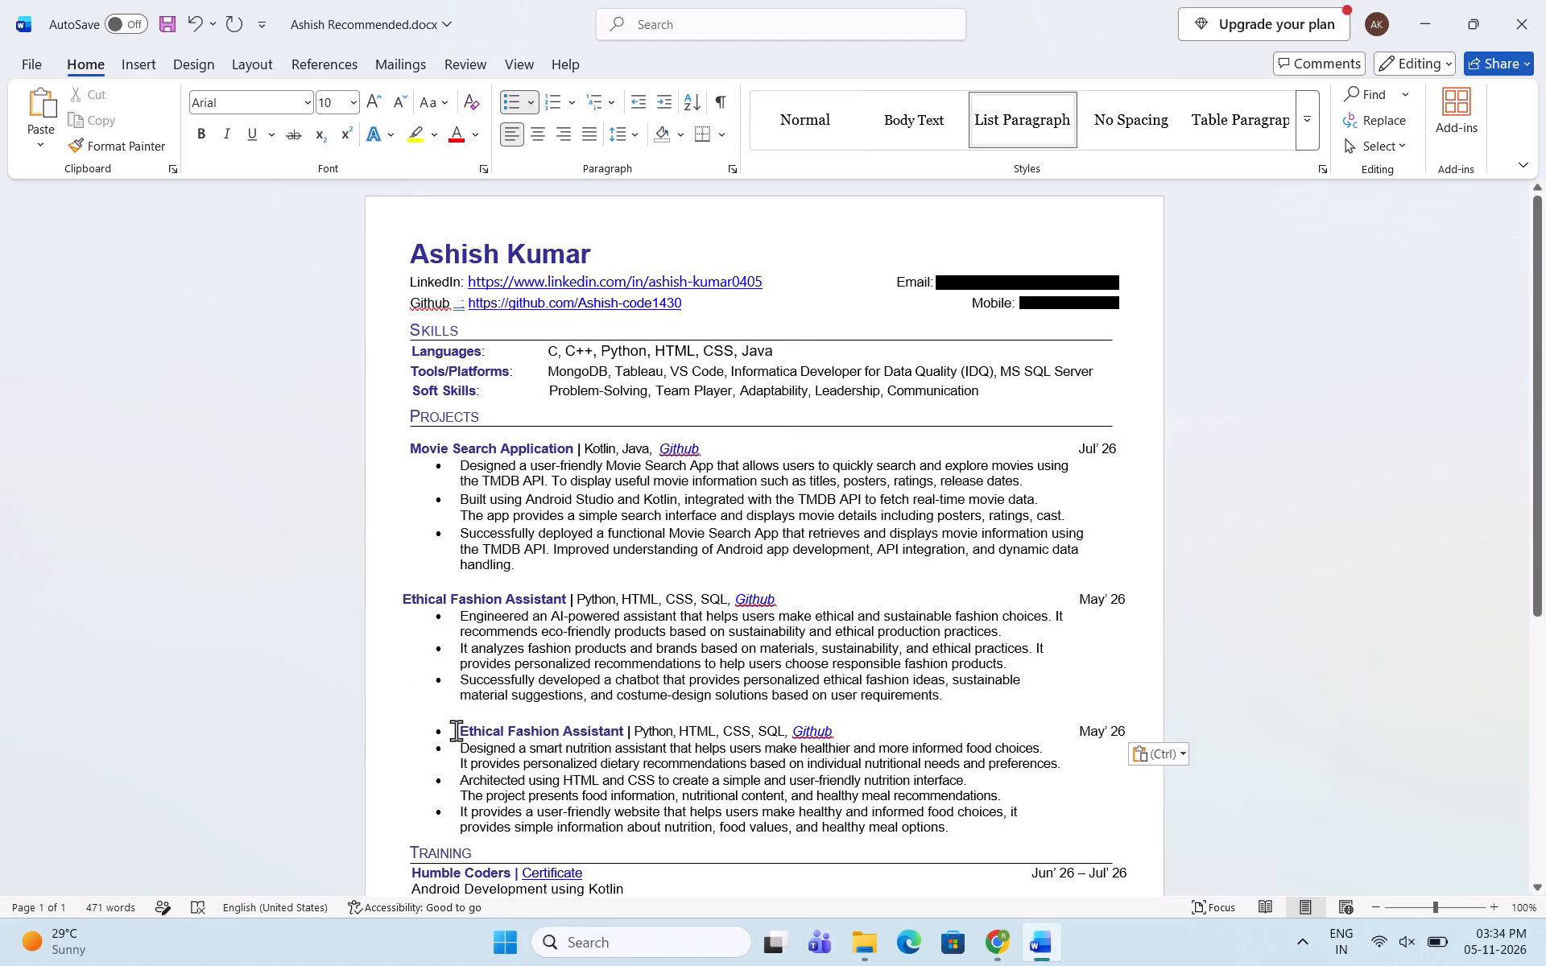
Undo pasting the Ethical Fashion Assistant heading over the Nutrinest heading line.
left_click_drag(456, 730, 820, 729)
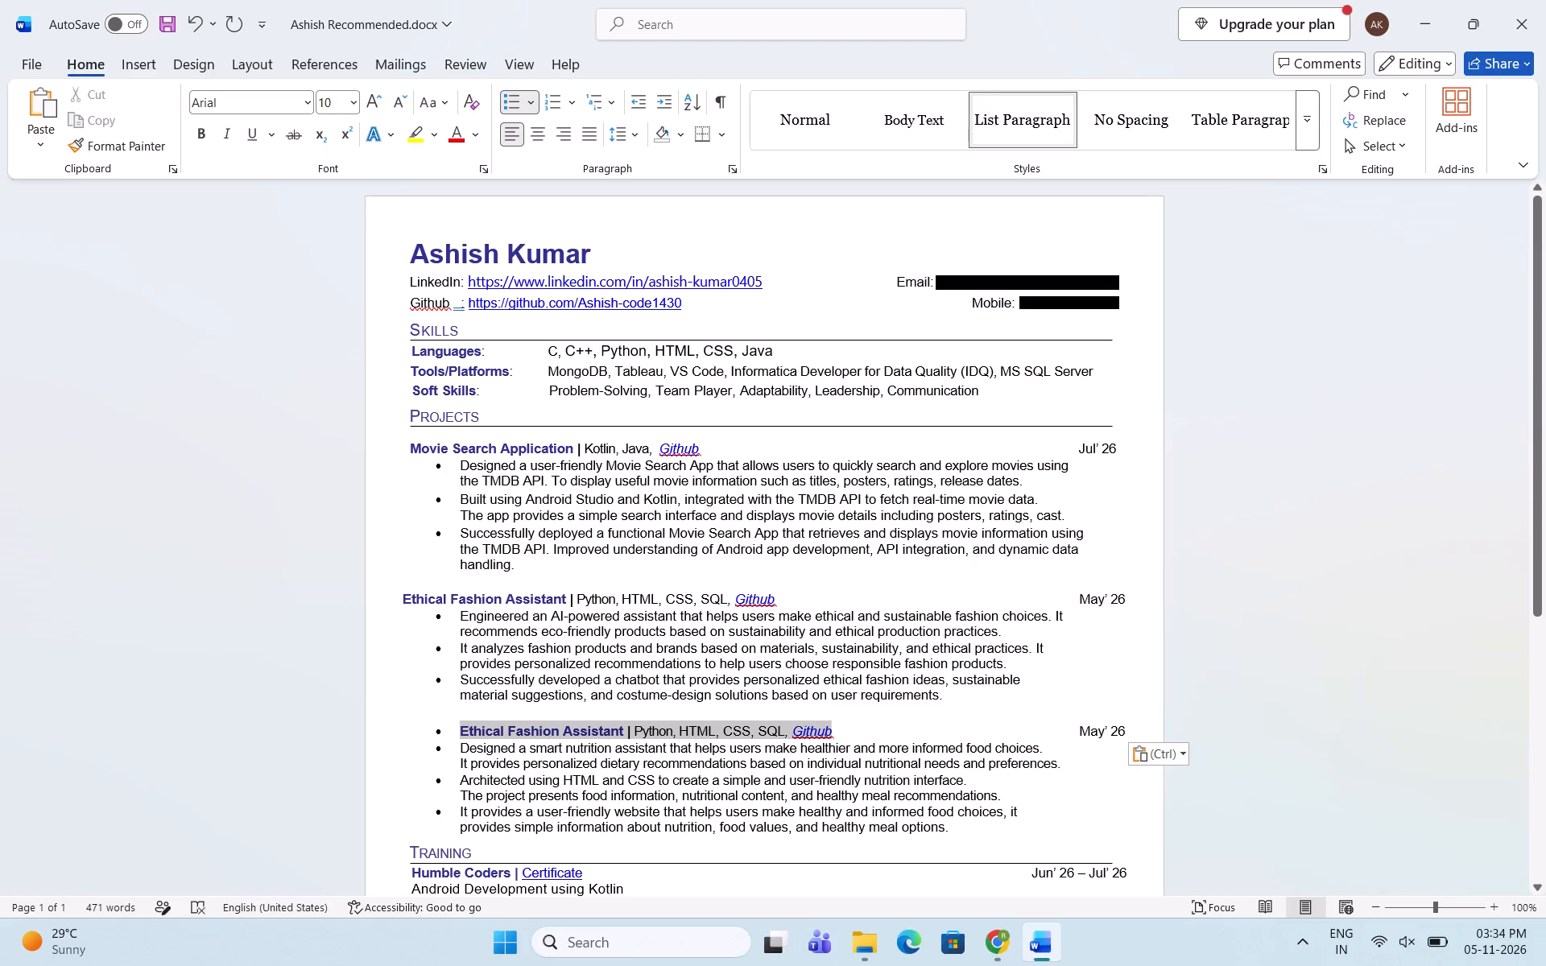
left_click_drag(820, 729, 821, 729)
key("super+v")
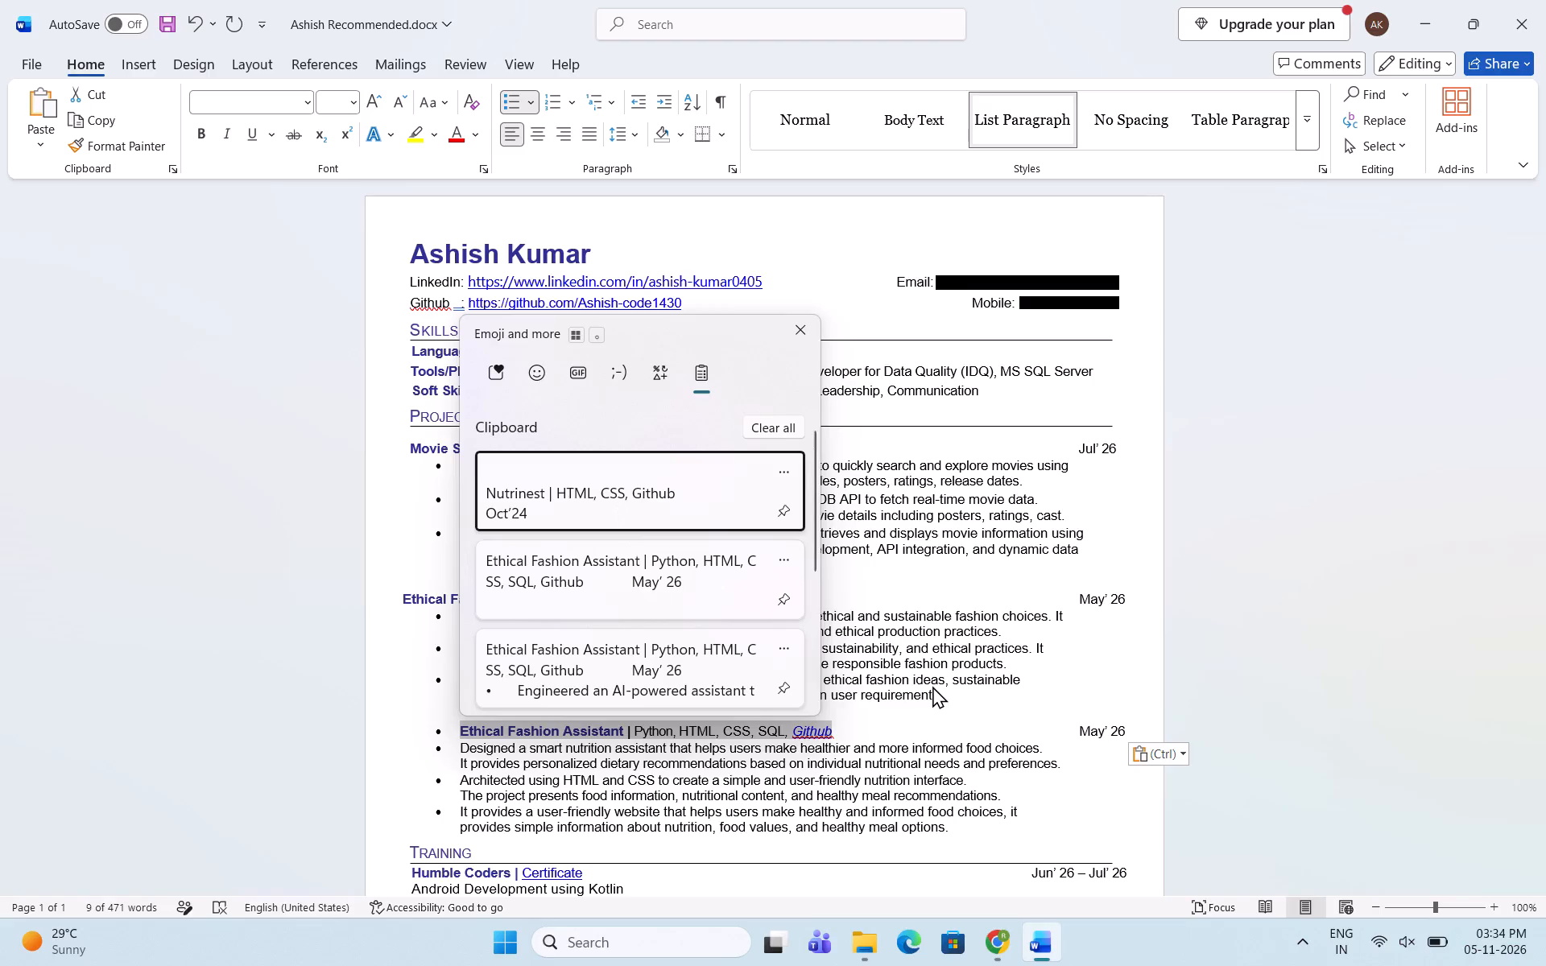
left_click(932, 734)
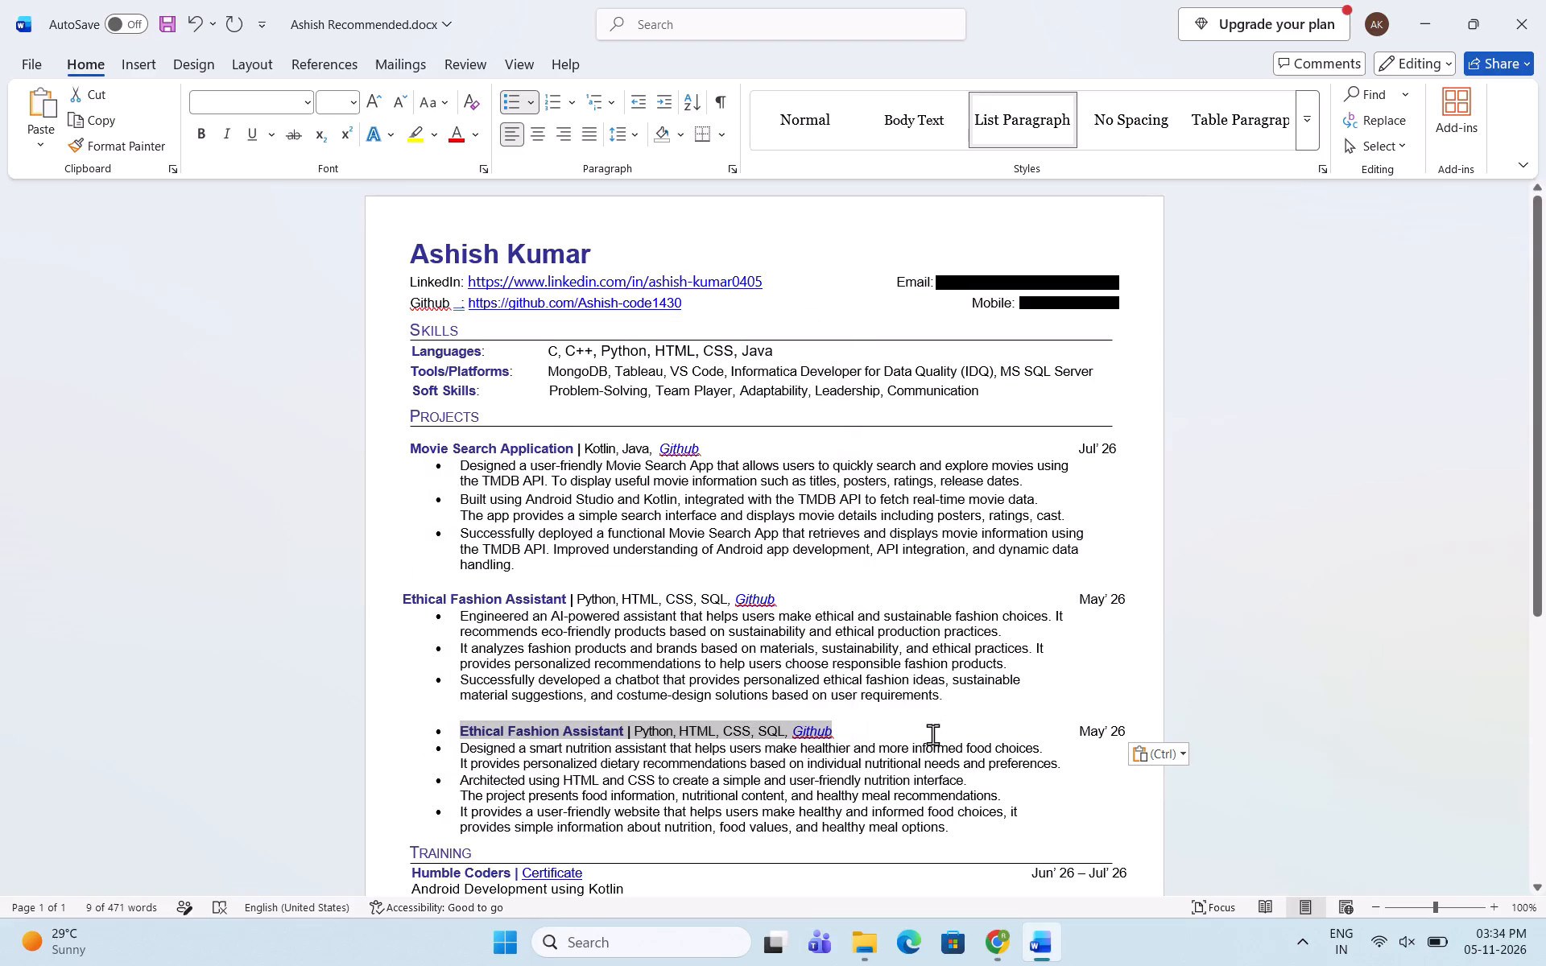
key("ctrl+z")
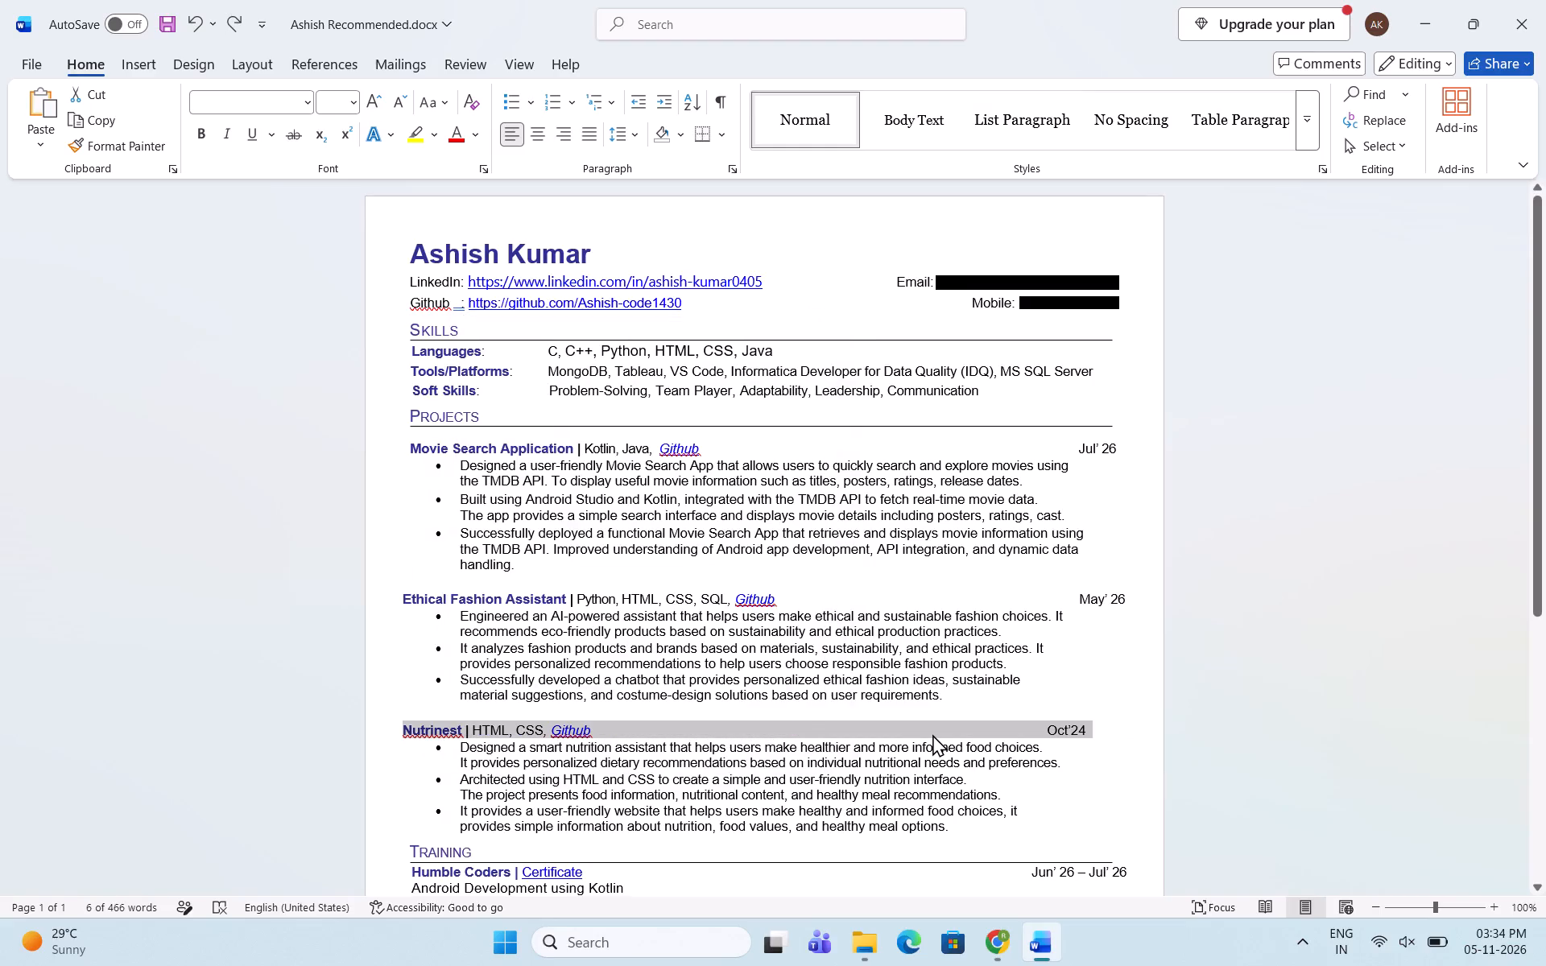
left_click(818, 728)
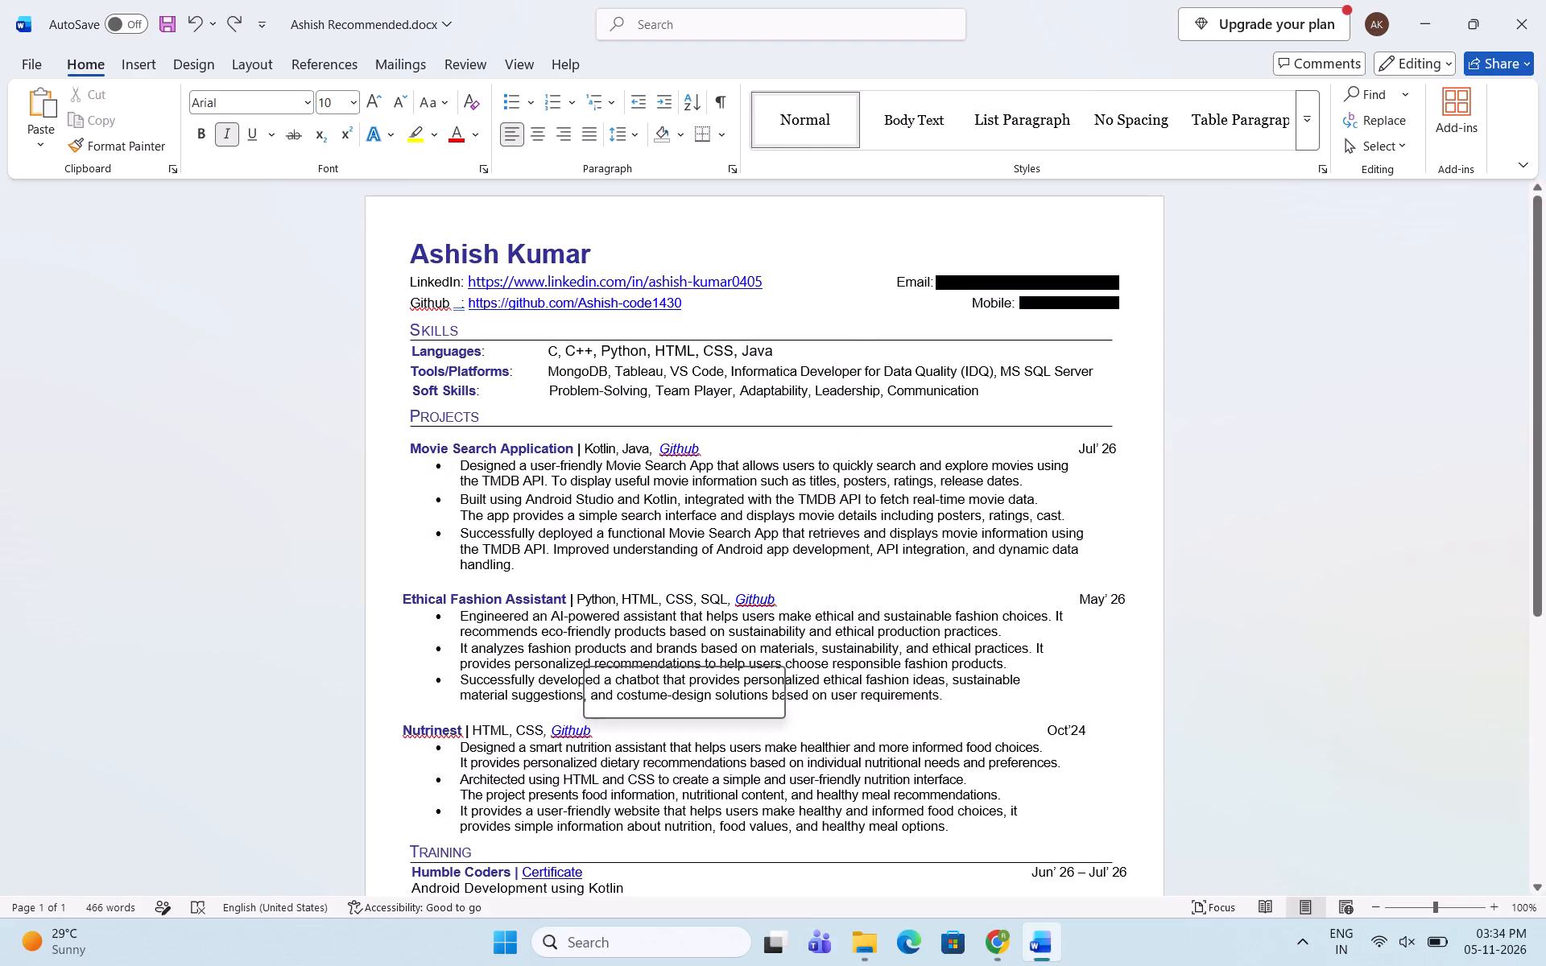
Copy the Nutrinest heading text "Nutrinest | HTML, CSS, Github" without its date.
left_click_drag(601, 729, 403, 731)
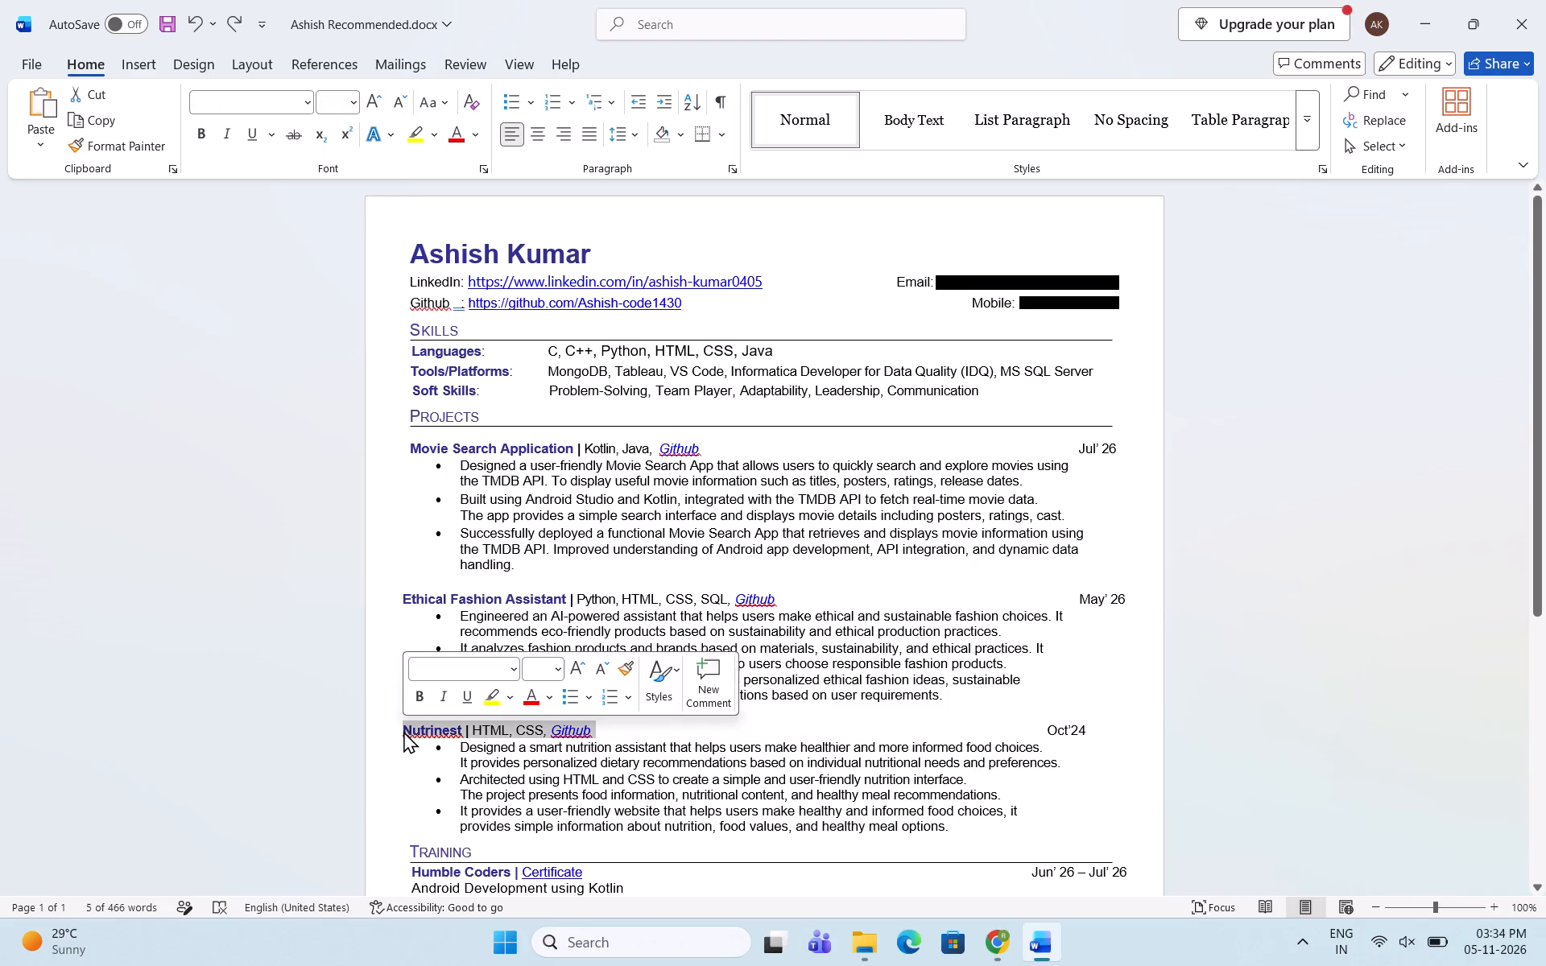
key("ctrl+c")
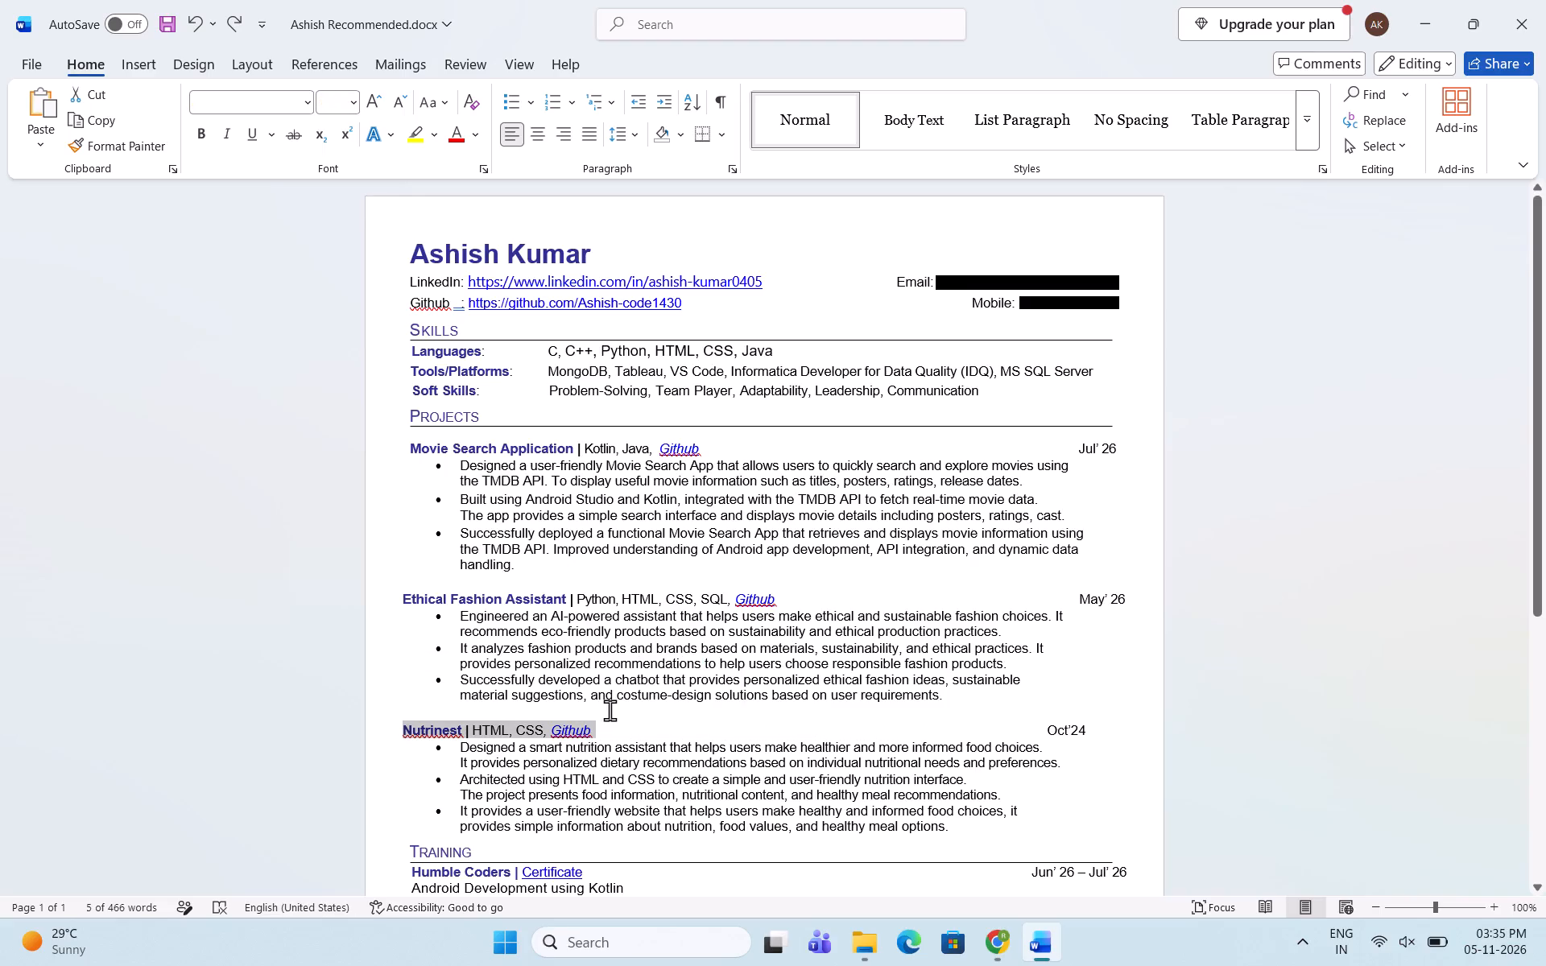
left_click_drag(402, 597, 777, 594)
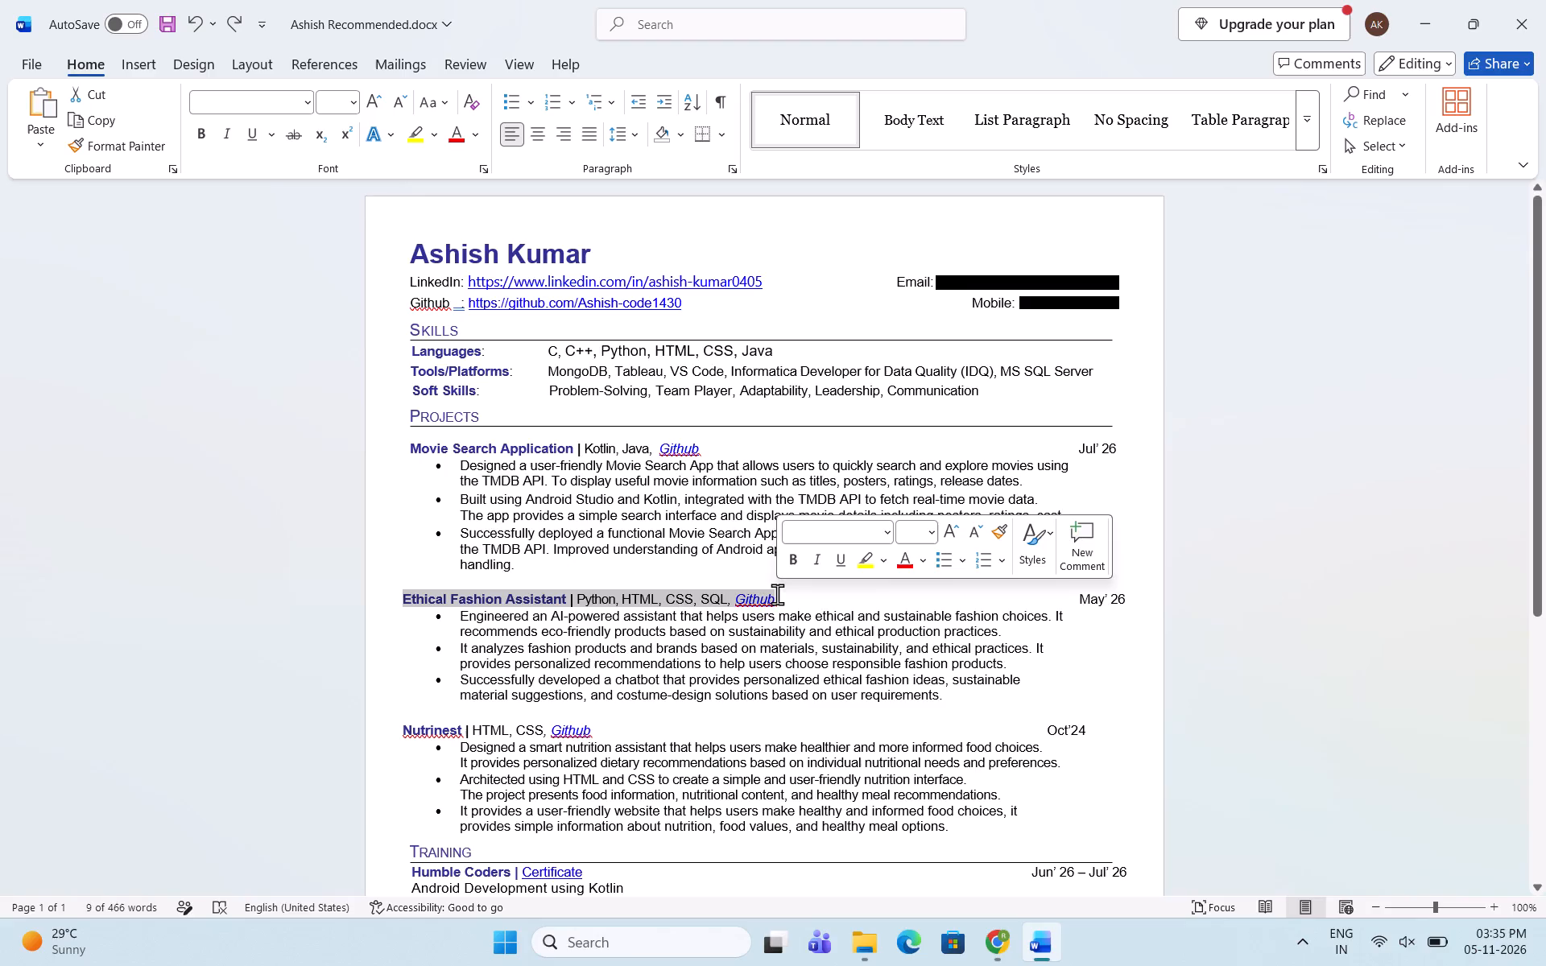
left_click(673, 718)
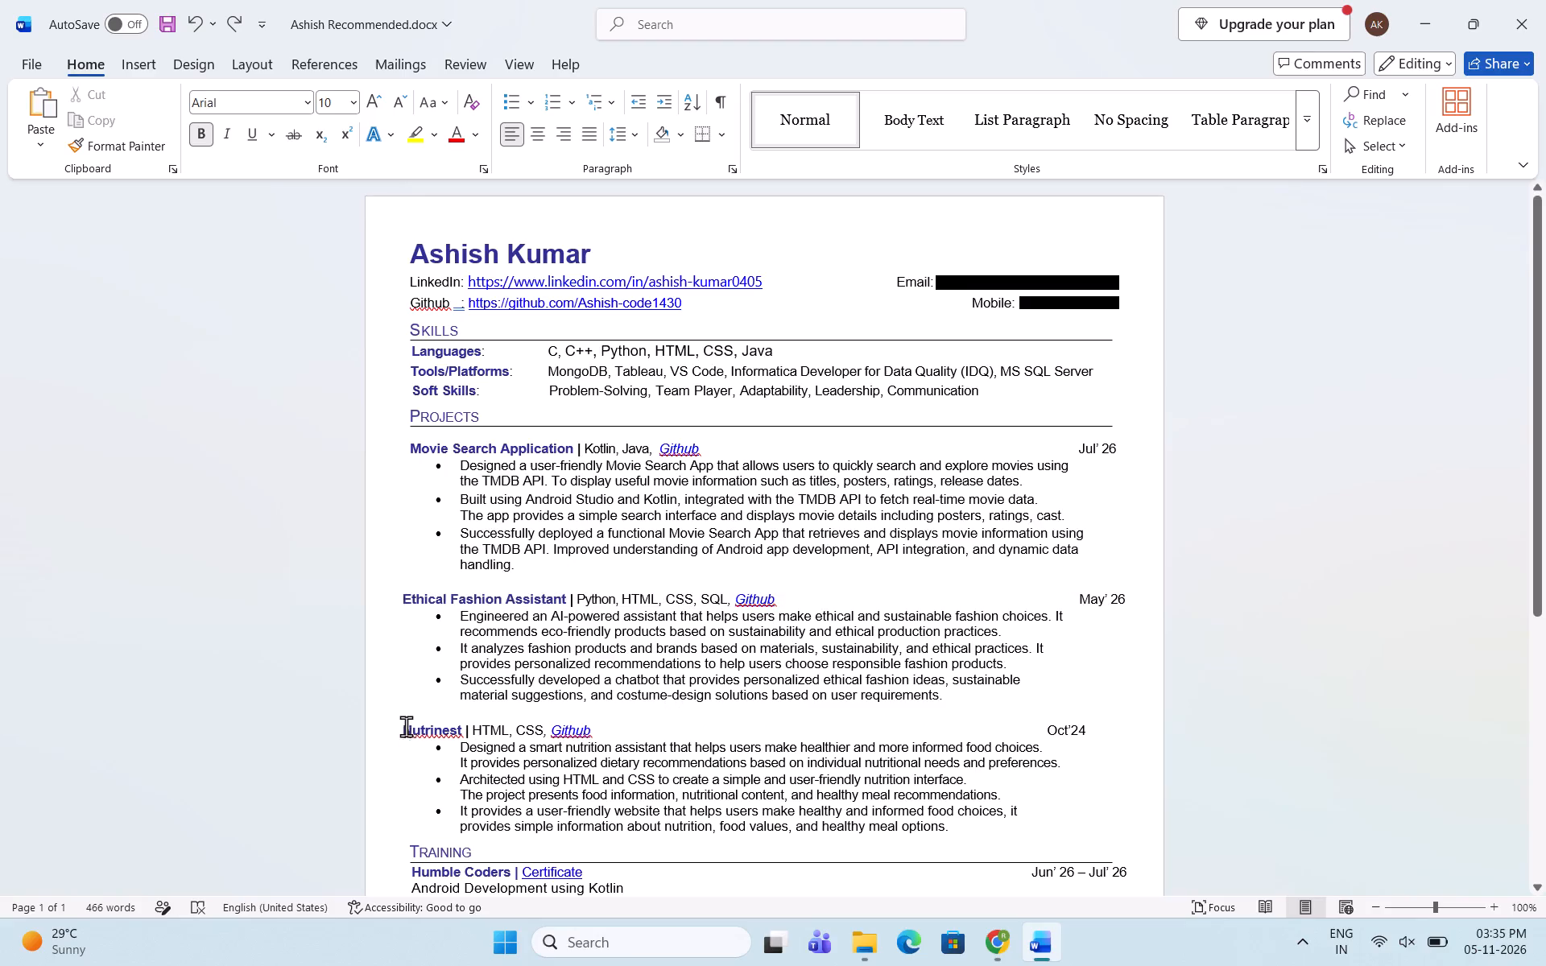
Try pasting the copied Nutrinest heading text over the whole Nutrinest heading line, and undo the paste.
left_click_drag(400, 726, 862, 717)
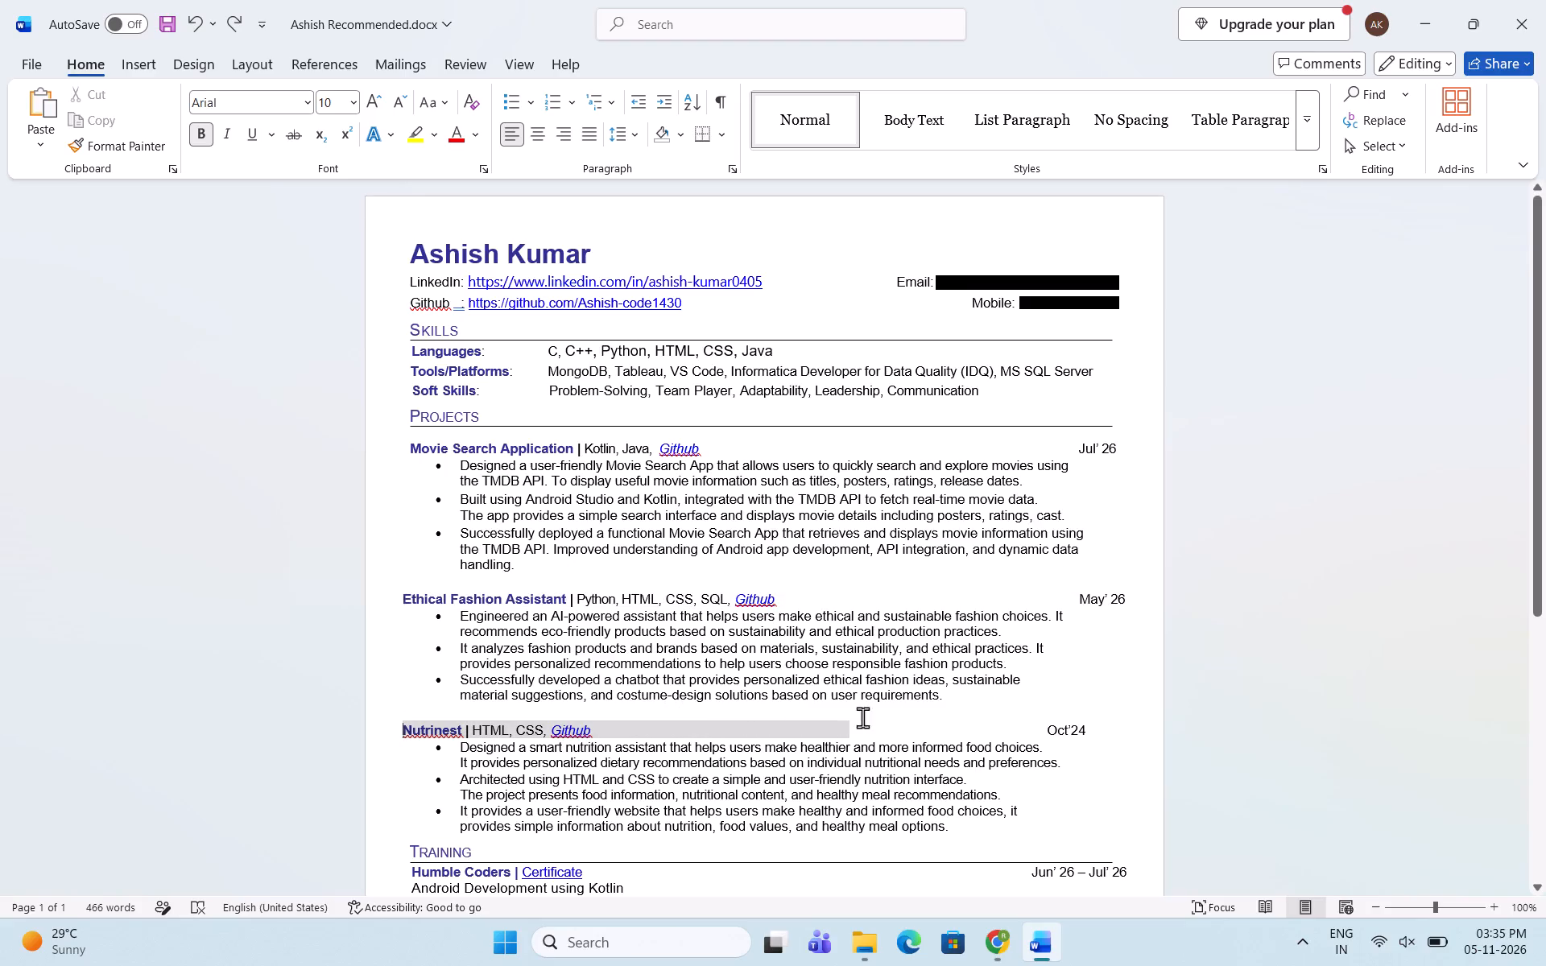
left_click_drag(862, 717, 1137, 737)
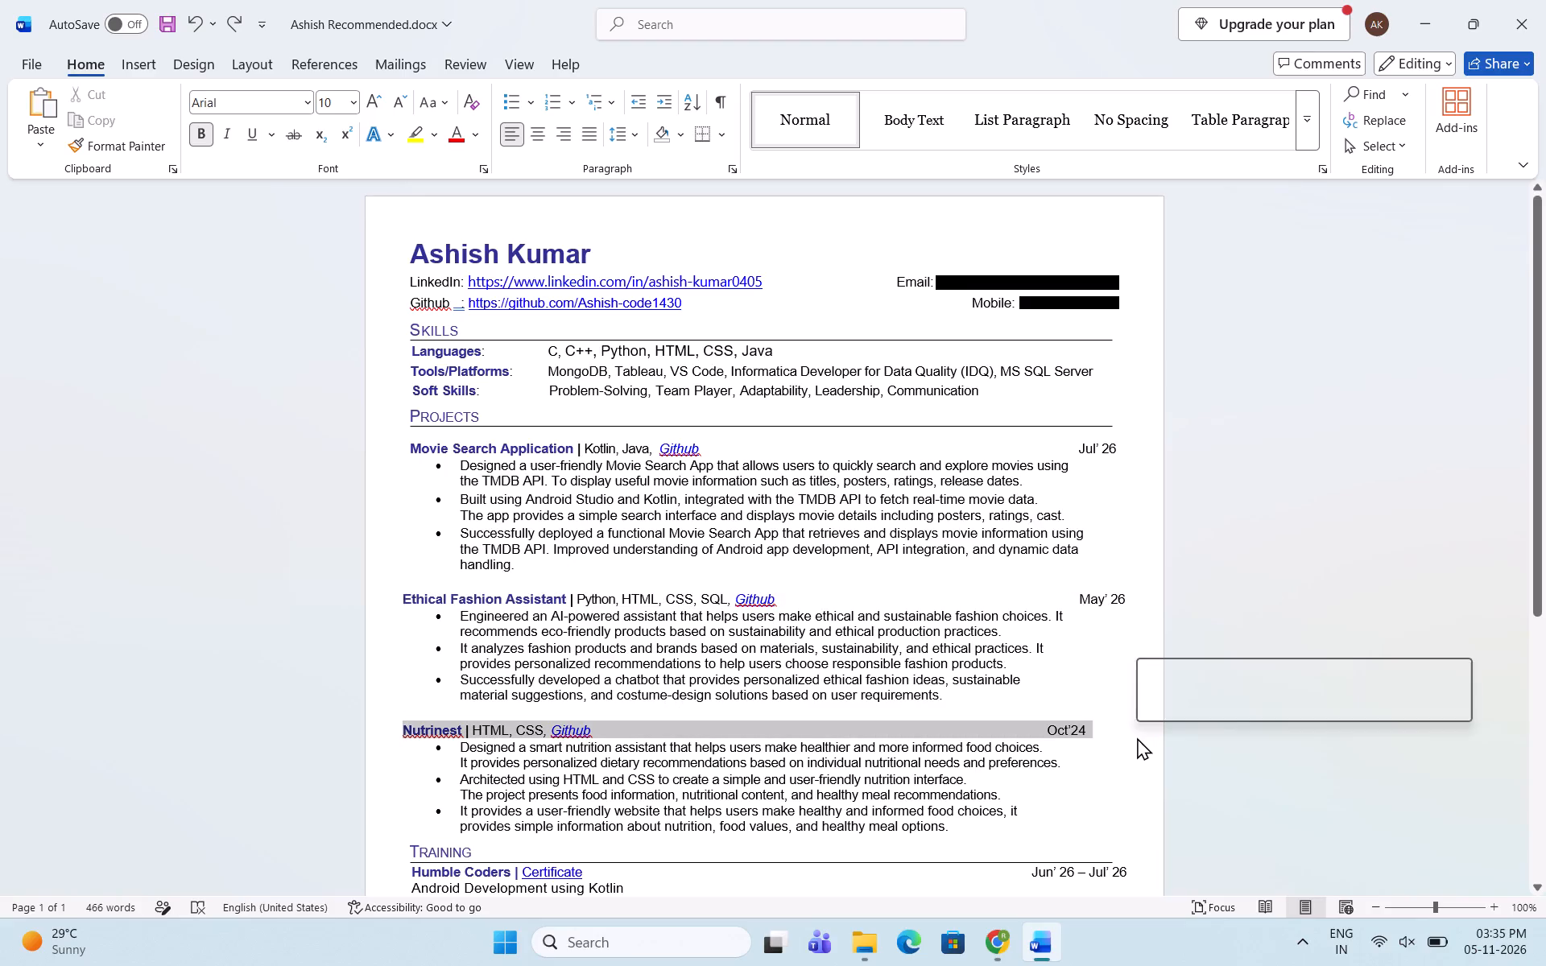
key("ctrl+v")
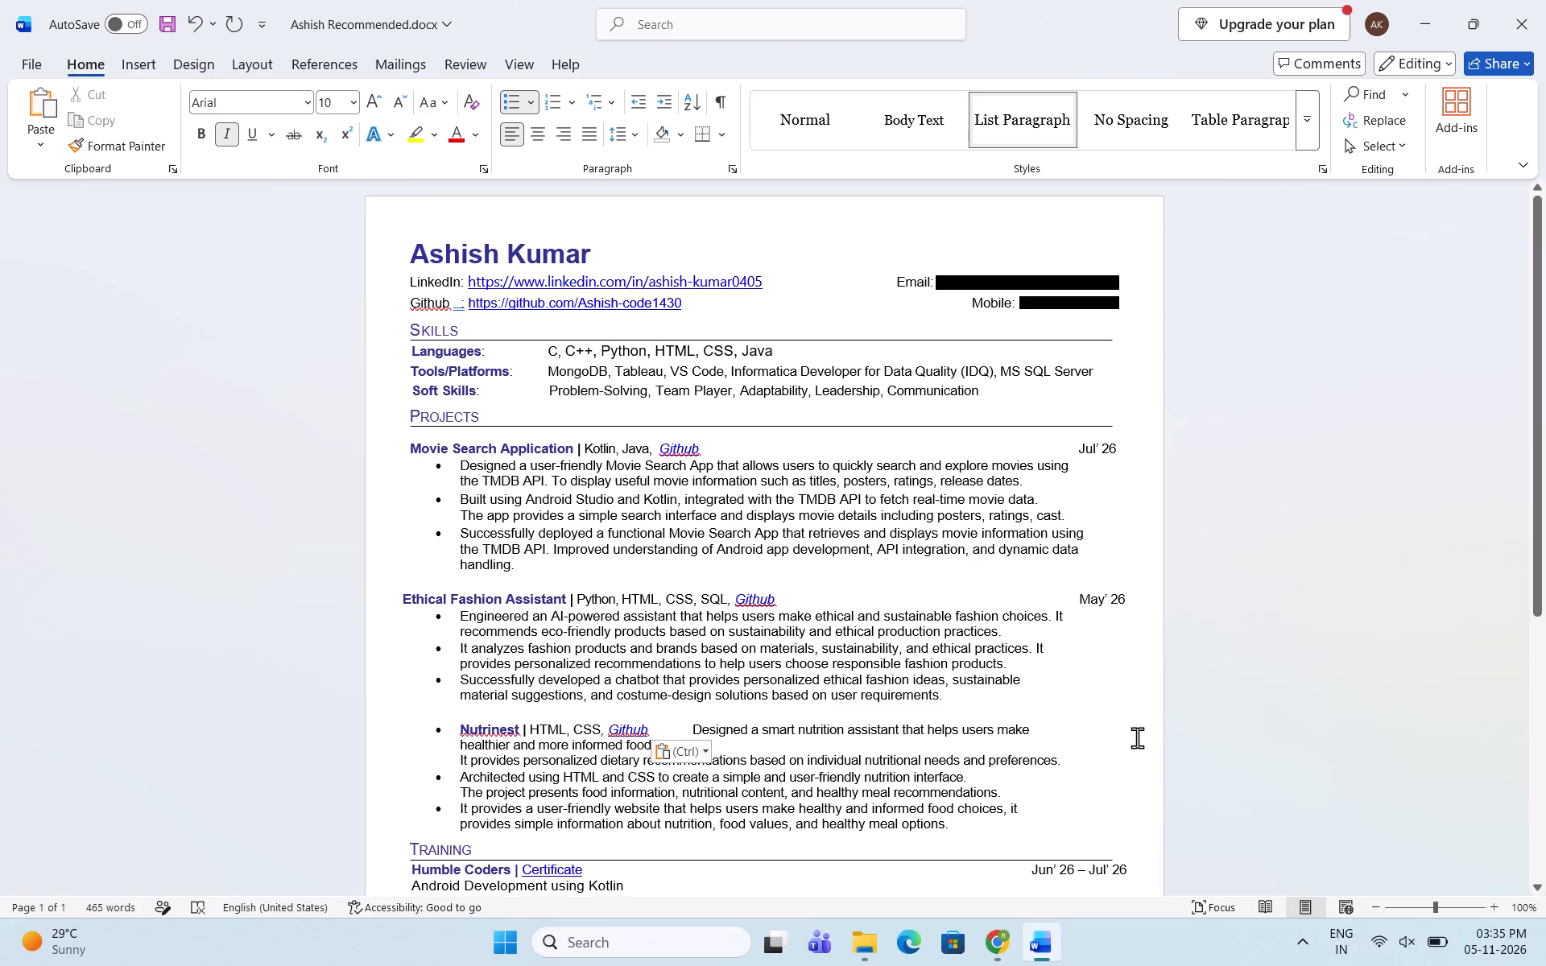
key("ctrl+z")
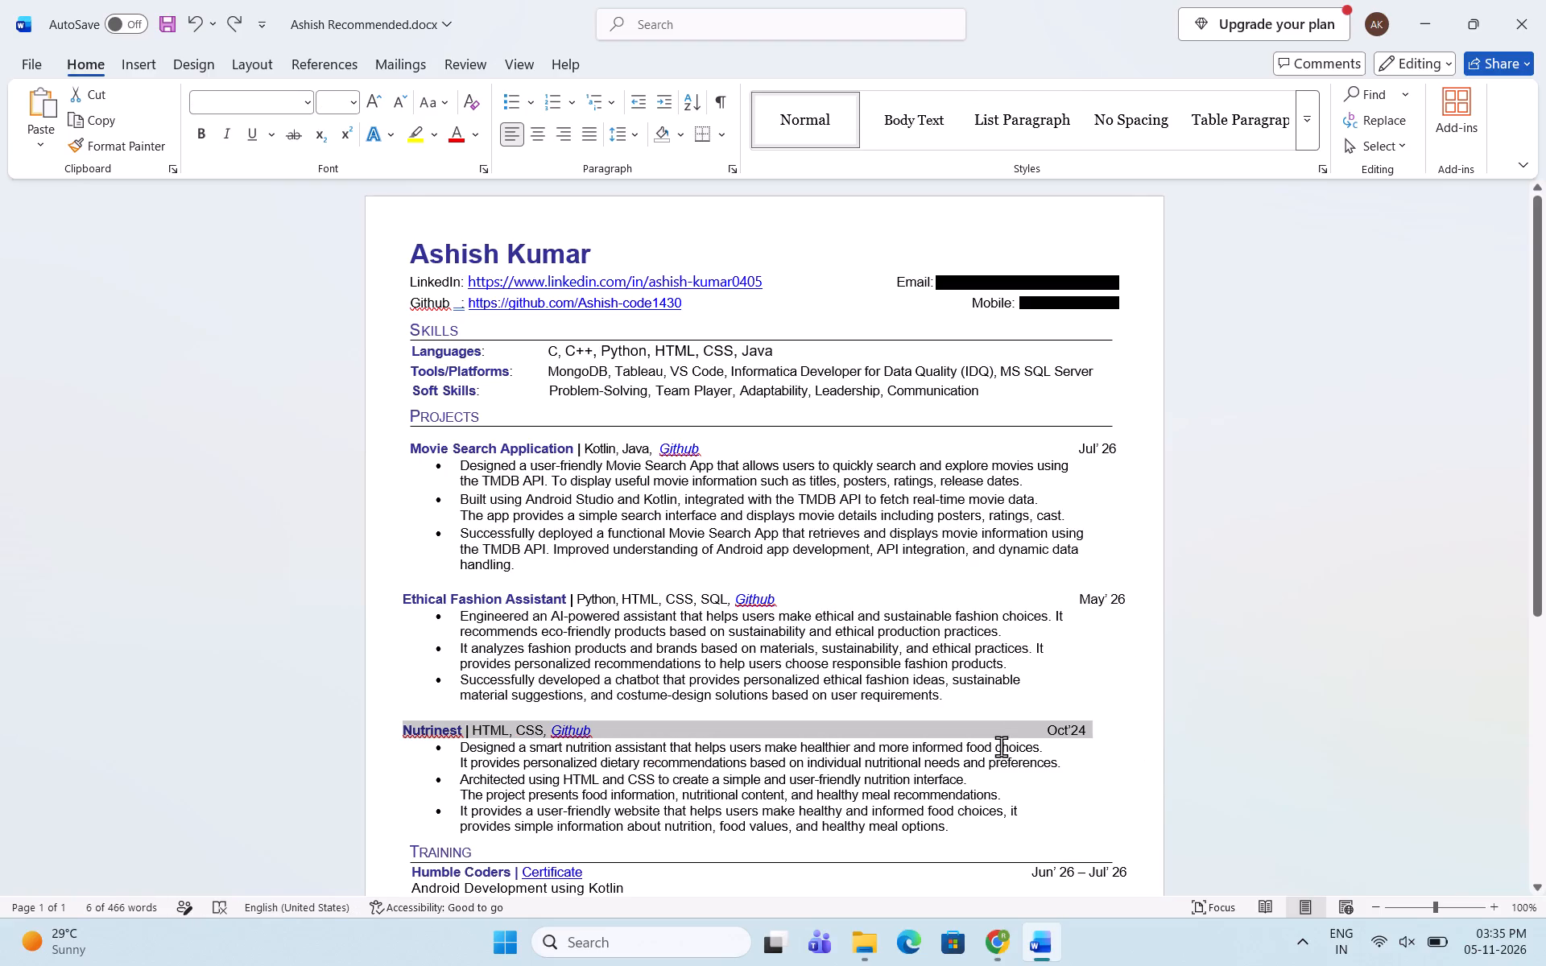
Replace the Nutrinest heading line with the previously copied Ethical Fashion Assistant heading line, including its May' 26 date.
key("super+v")
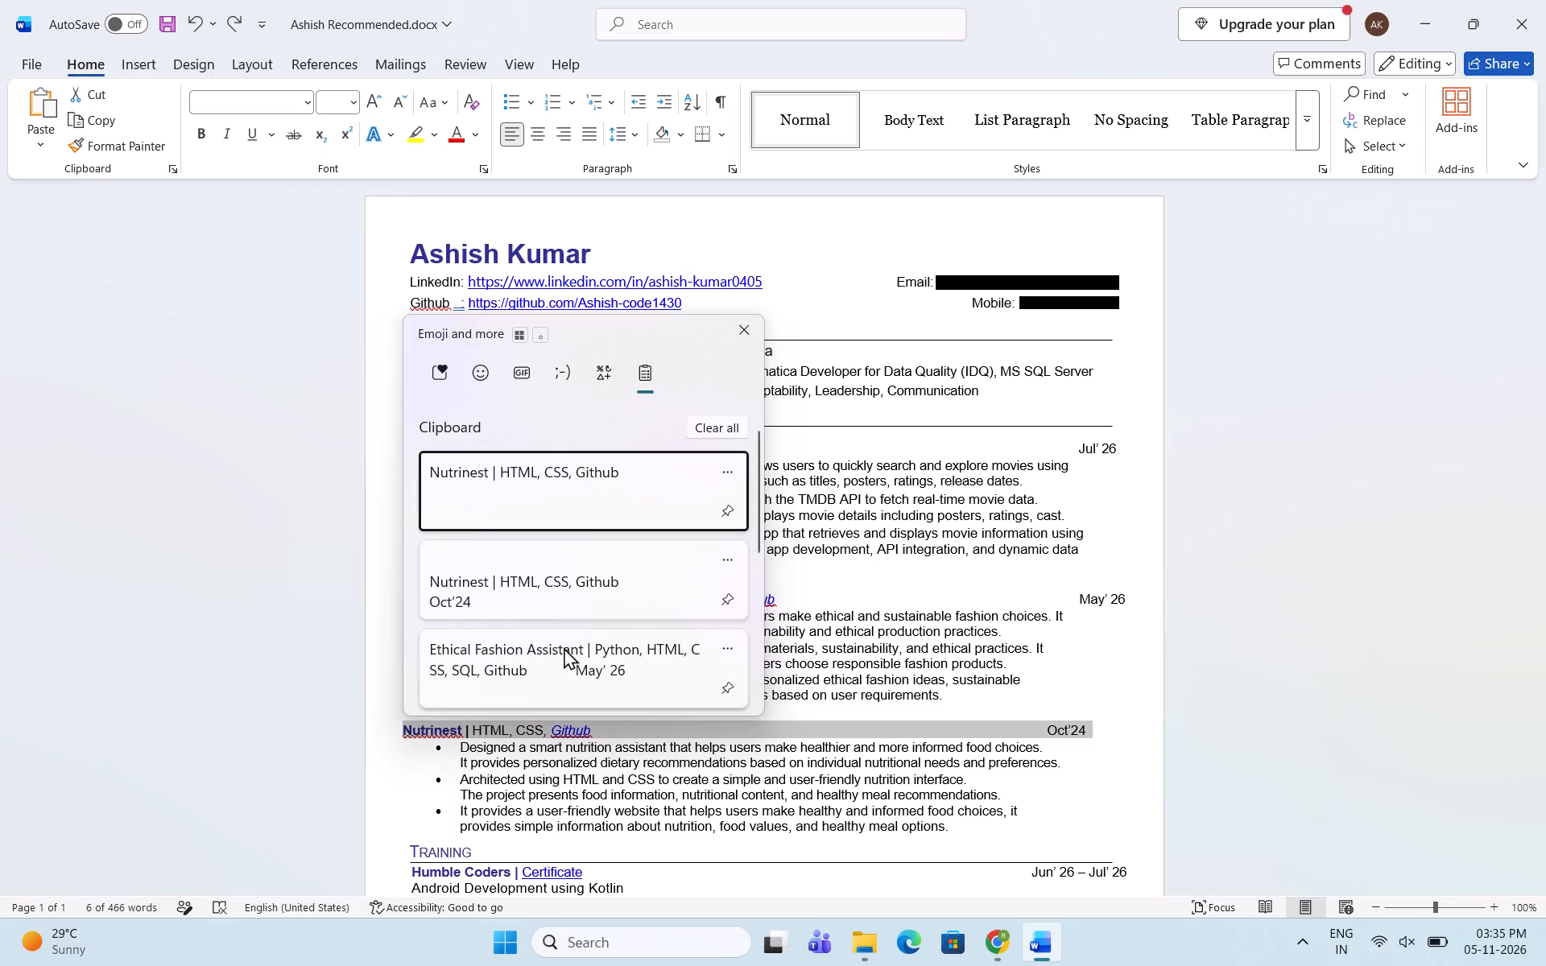
left_click(561, 656)
key("ctrl+v")
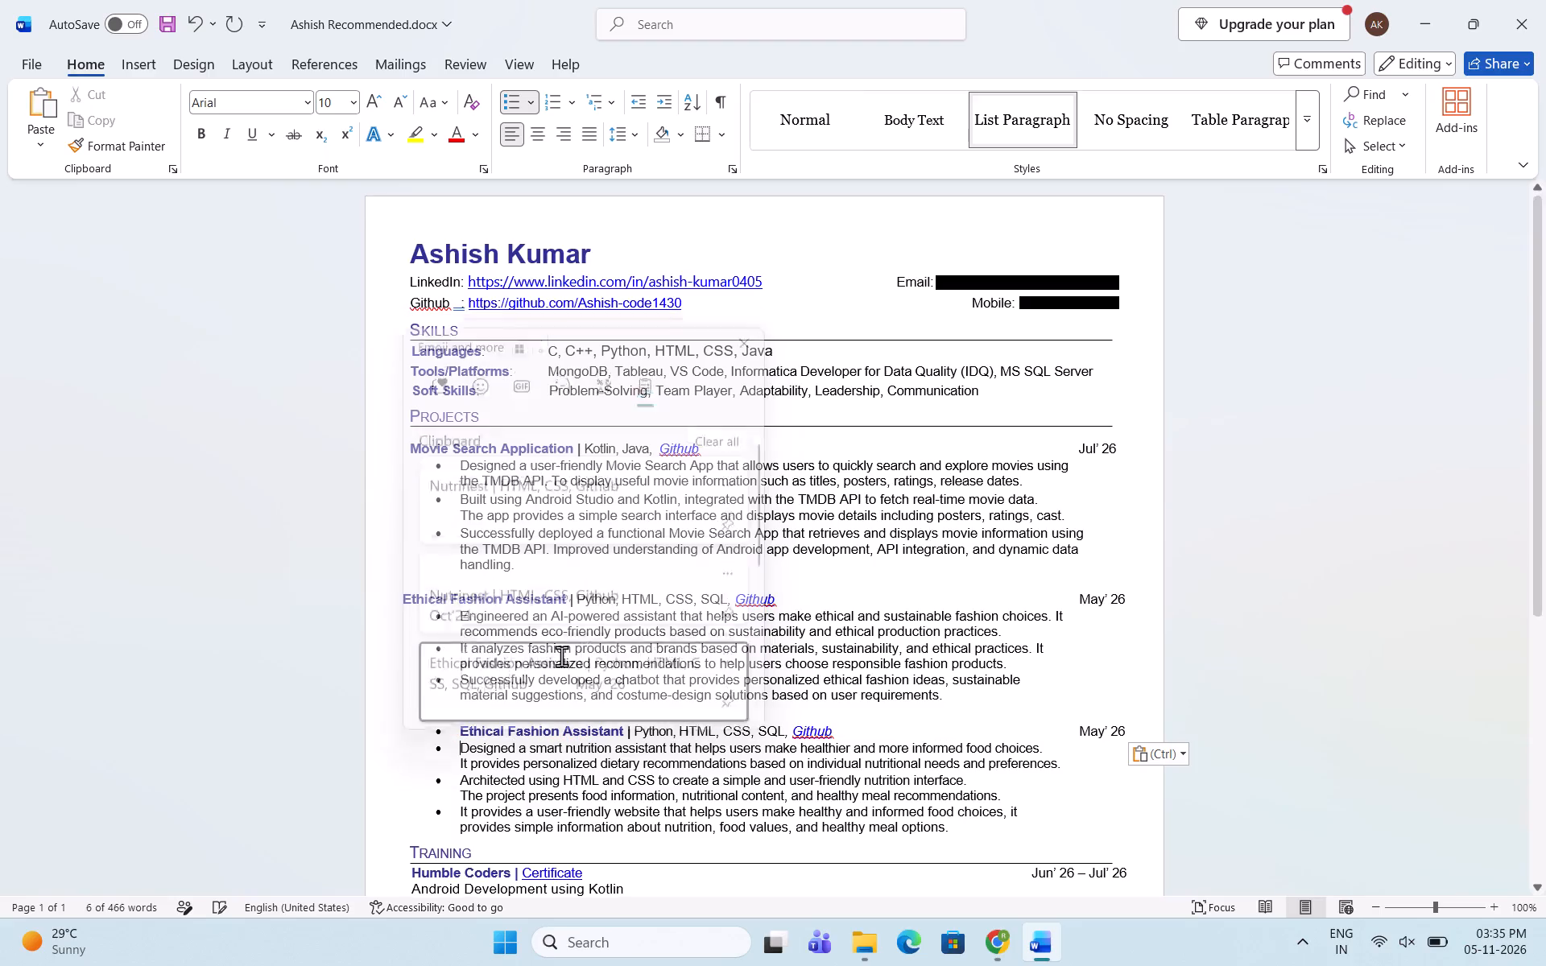
Replace the pasted line's Ethical Fashion Assistant title, technologies and link with the copied "Nutrinest | HTML, CSS, Github", keeping the date.
left_click_drag(460, 733, 821, 732)
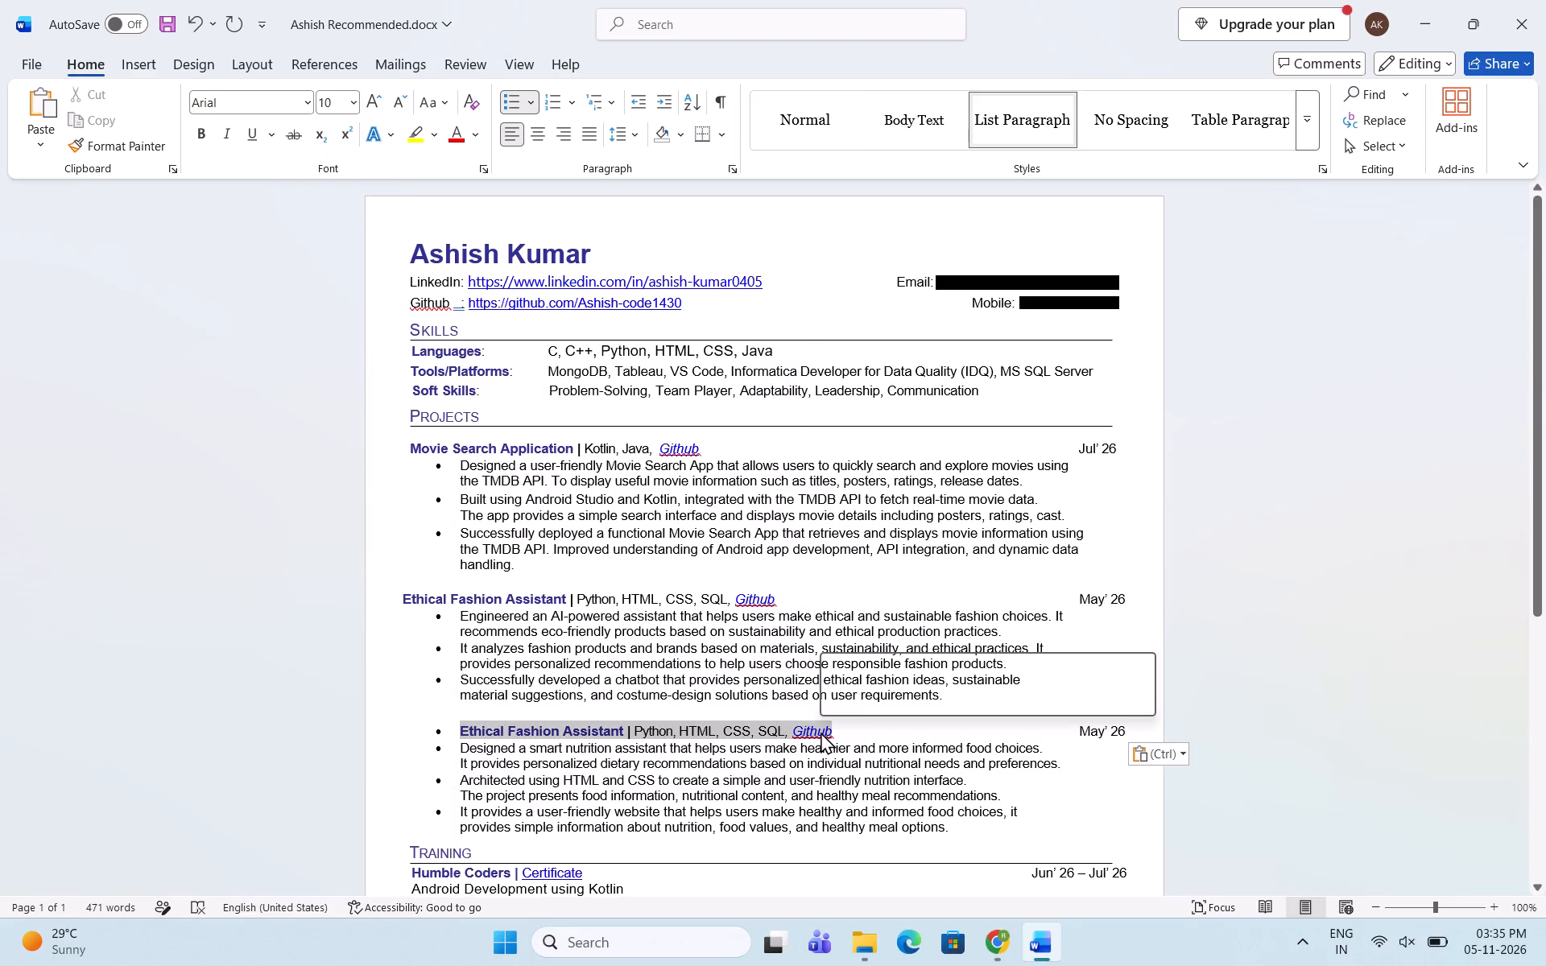
key("super+v")
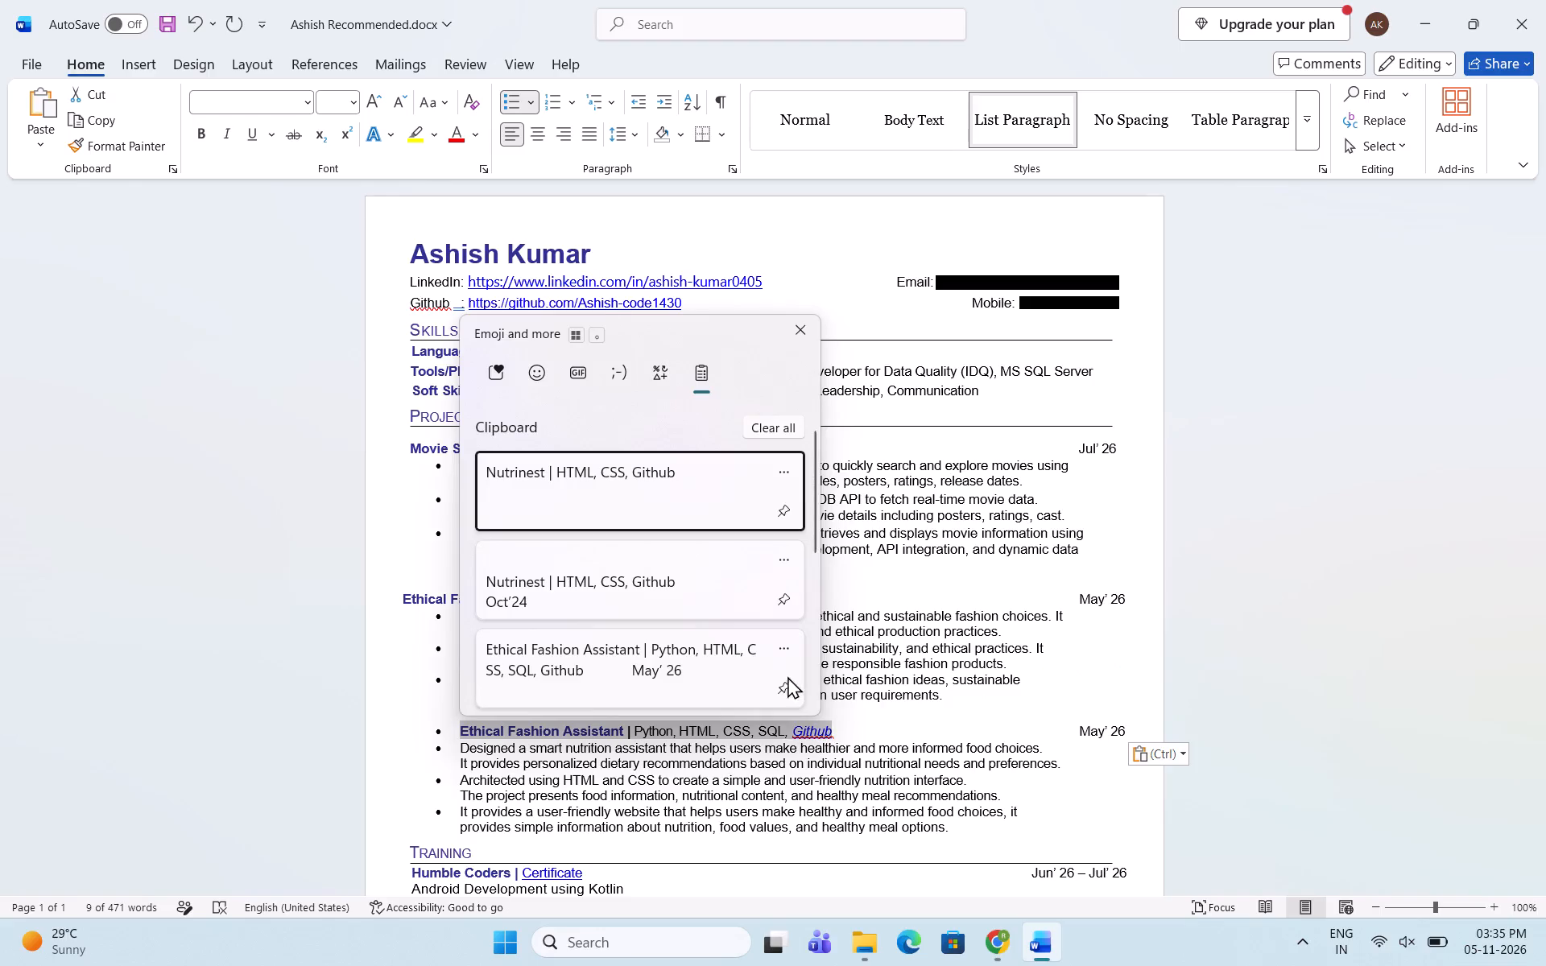
left_click(589, 477)
key("ctrl+v")
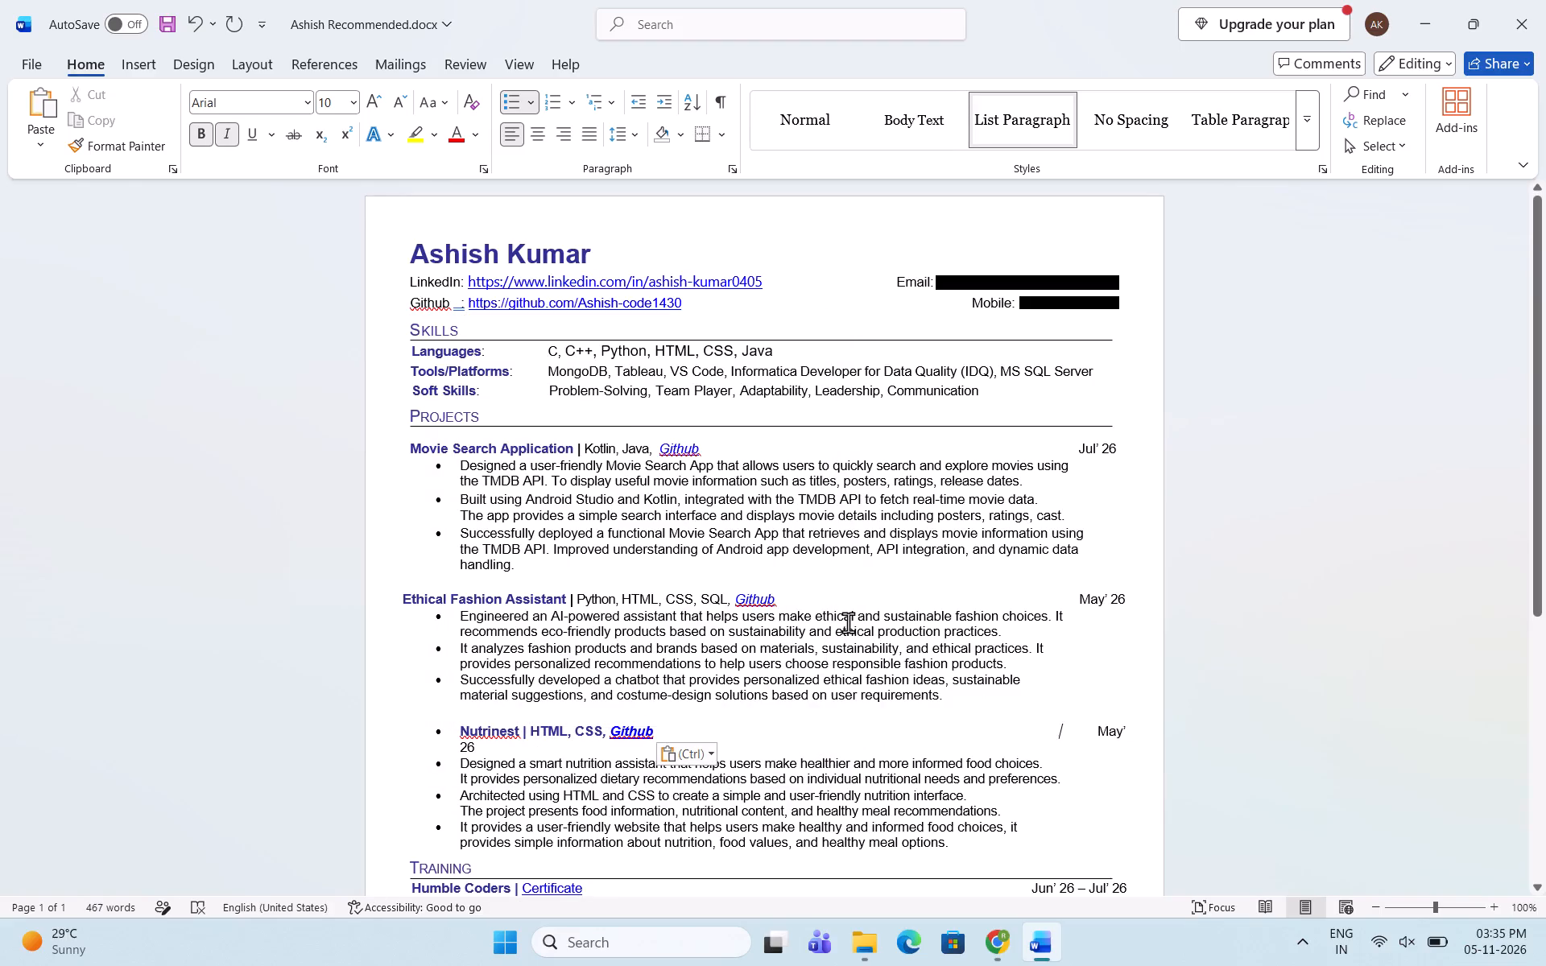
Delete the surplus spacing in the Nutrinest heading so the May'26 date fits at the end of the heading line.
left_click(463, 750)
key("BackSpace")
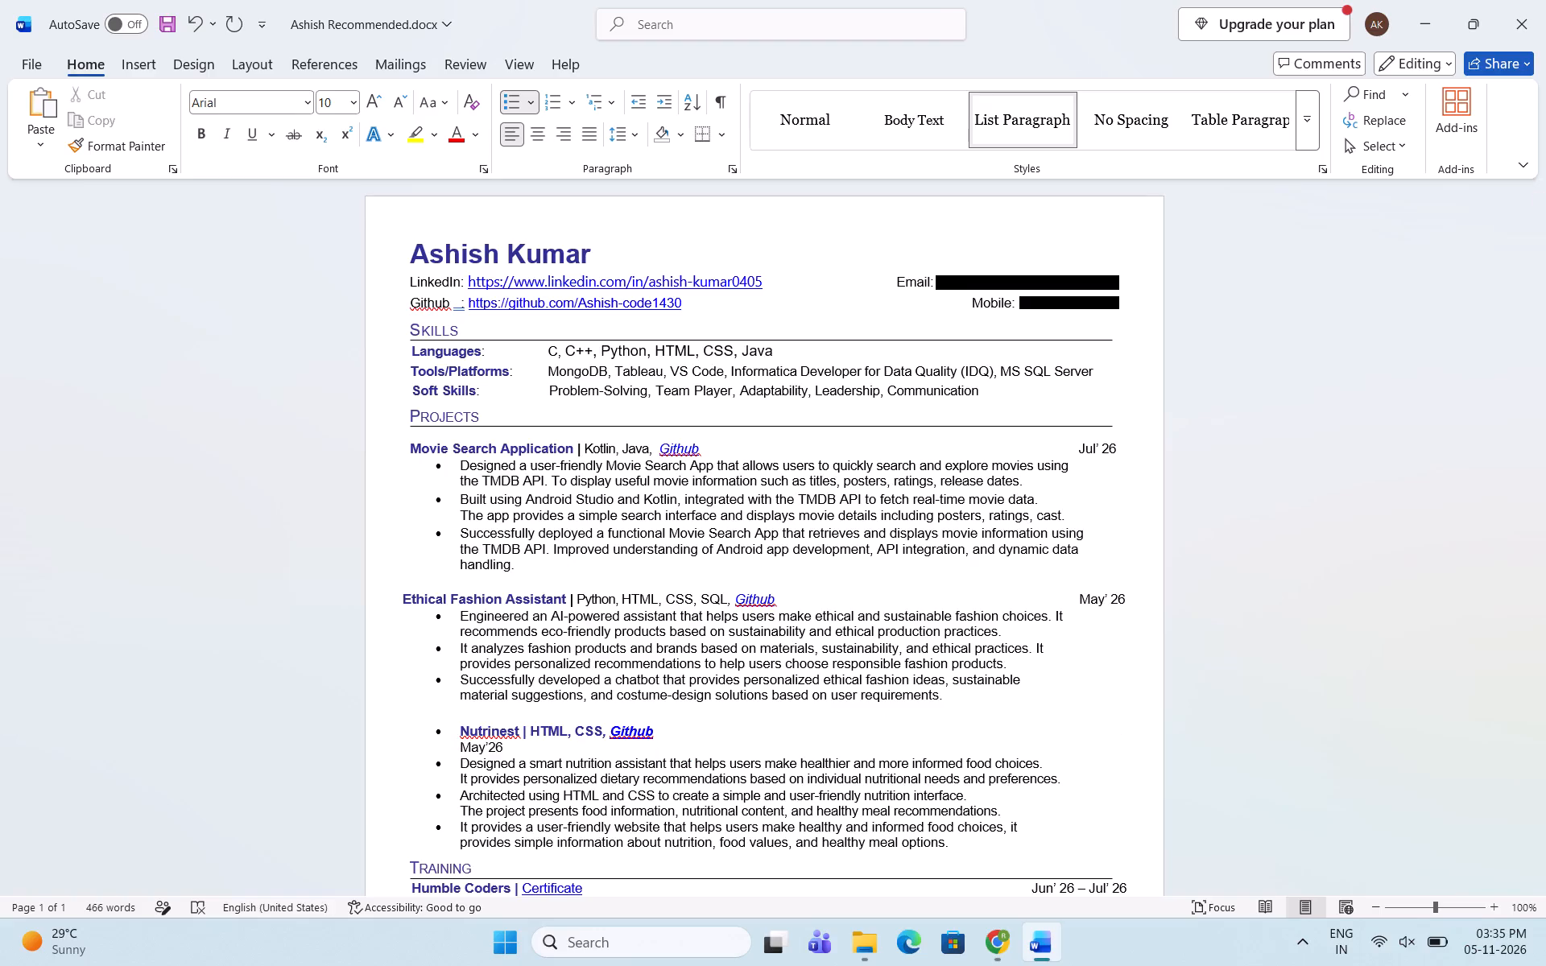
key("Left")
key("Left")
key("Left")
key("Left")
key("Left")
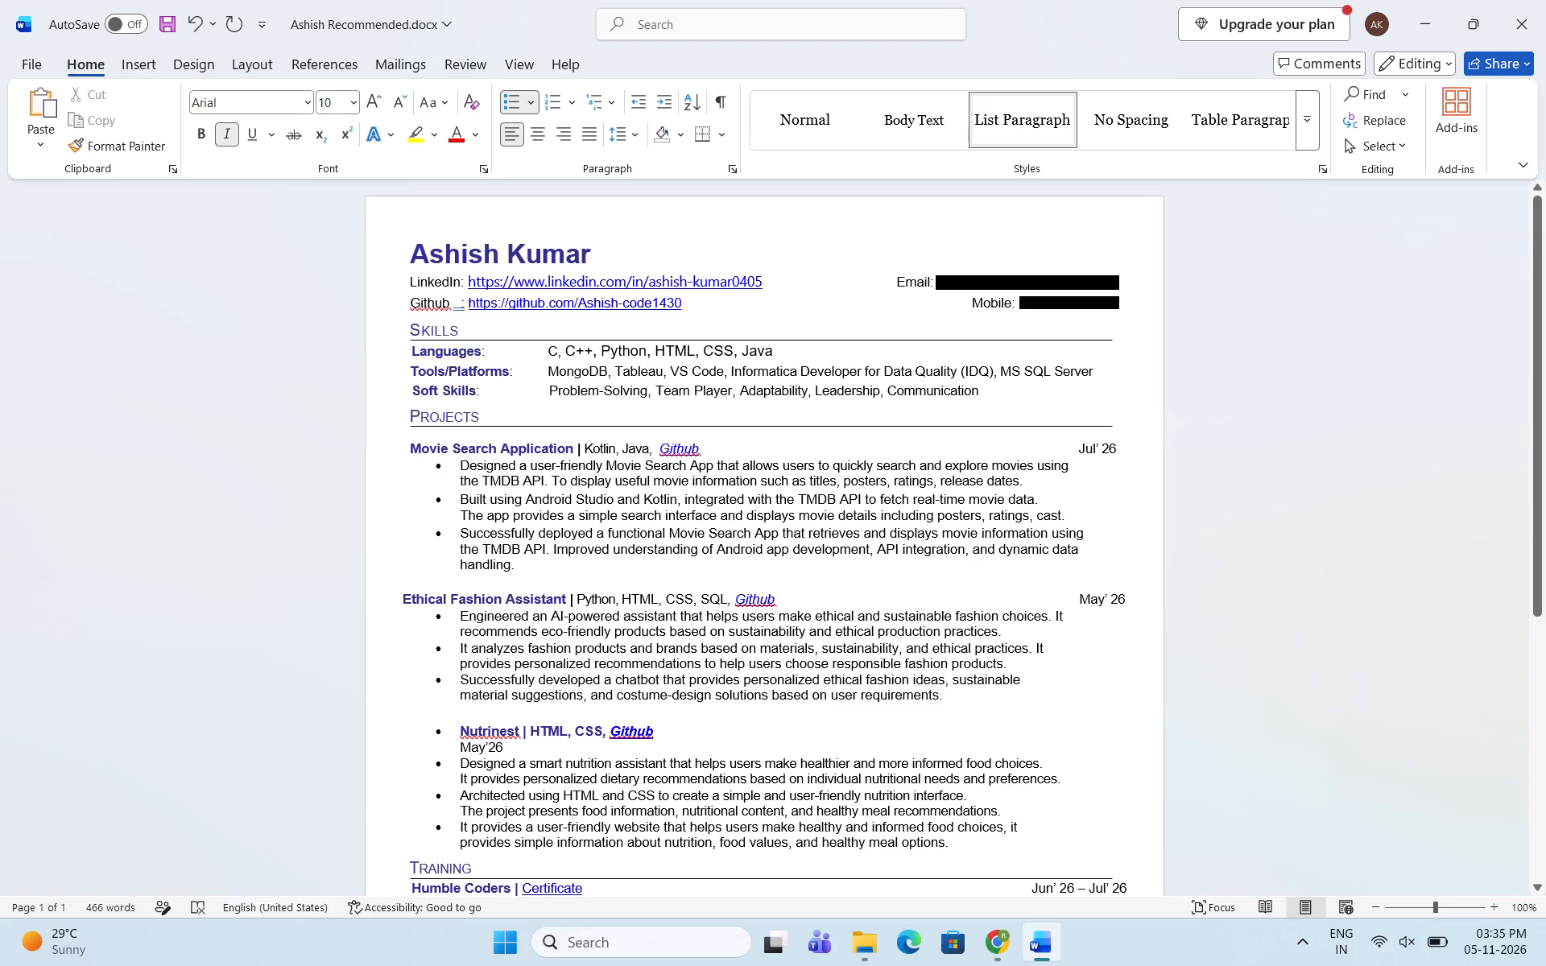
left_click(458, 748)
key("BackSpace")
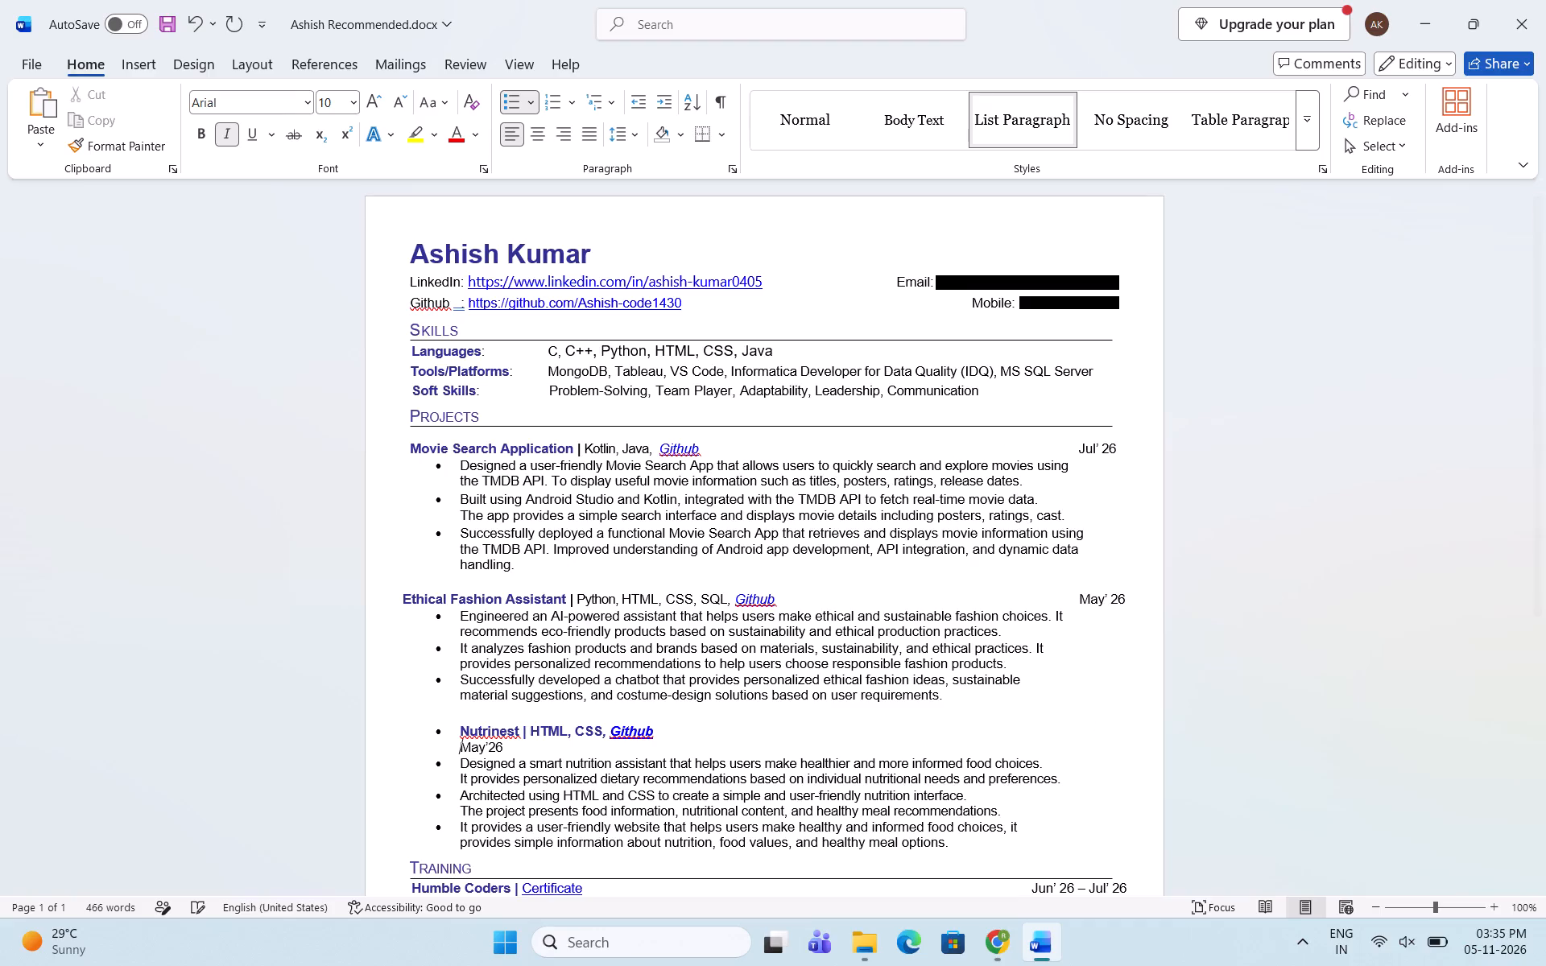
key("BackSpace")
key("BackSpace")
key("BackSpace")
key("BackSpace")
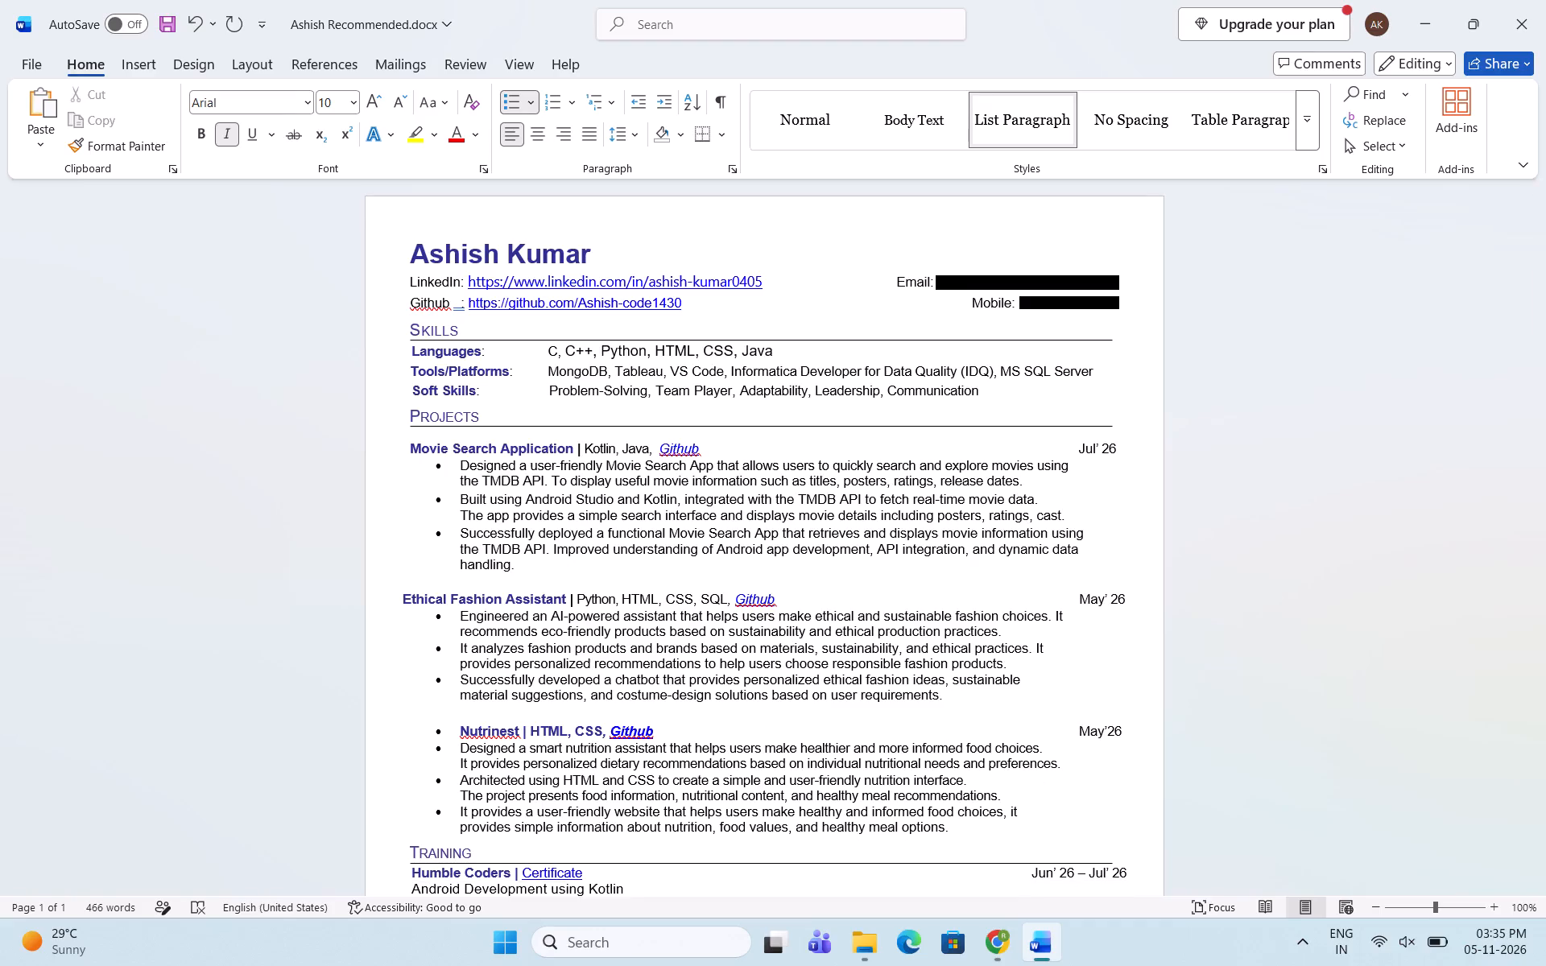
Change the Nutrinest heading's date to Aug'24.
key("Right")
key("Right")
key("Right")
key("BackSpace")
key("BackSpace")
key("BackSpace")
type("Aug")
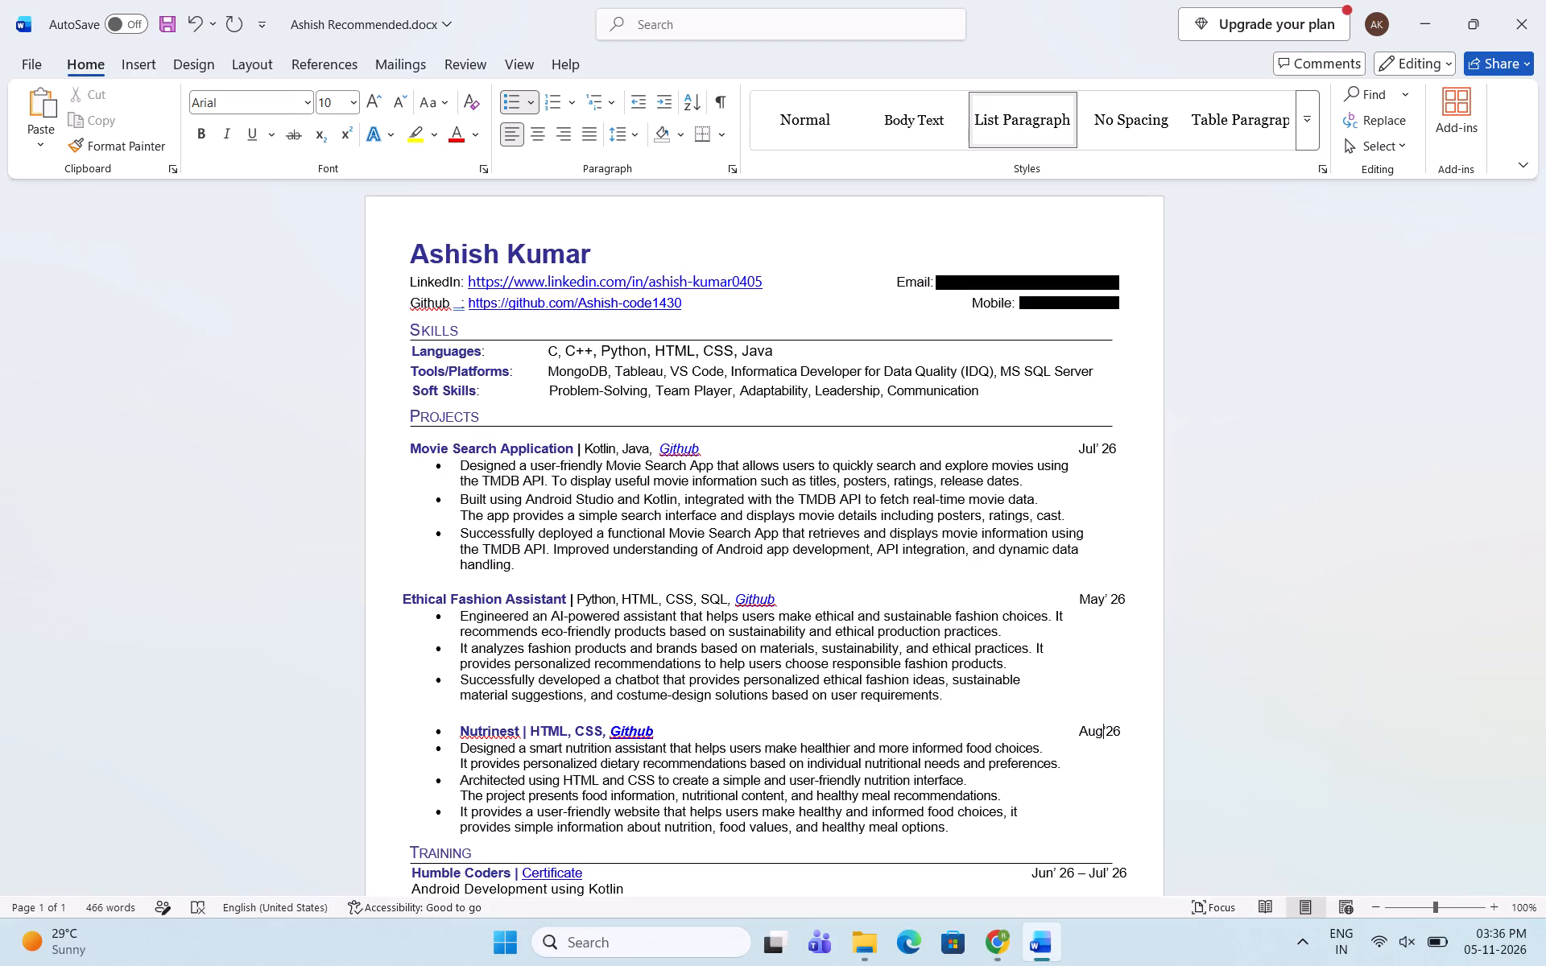
key("Right")
key("Right")
key("Right")
key("BackSpace")
key("BackSpace")
type("24")
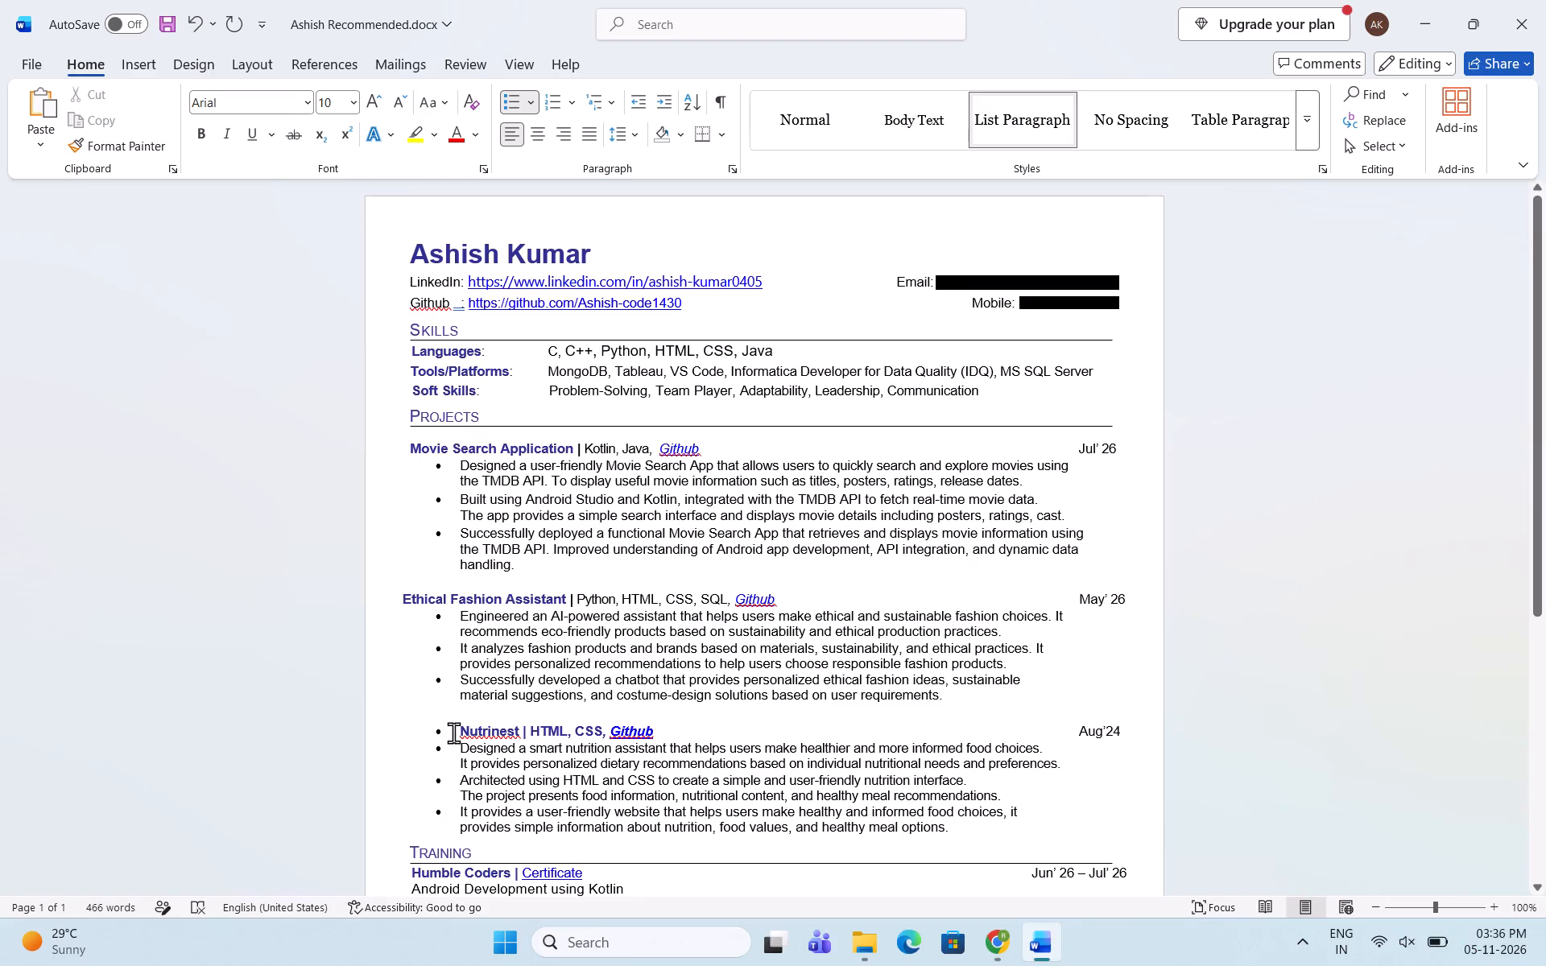
Remove the bullet and the indent from the Nutrinest heading line to align it with the Ethical Fashion Assistant heading.
left_click(453, 733)
key("BackSpace")
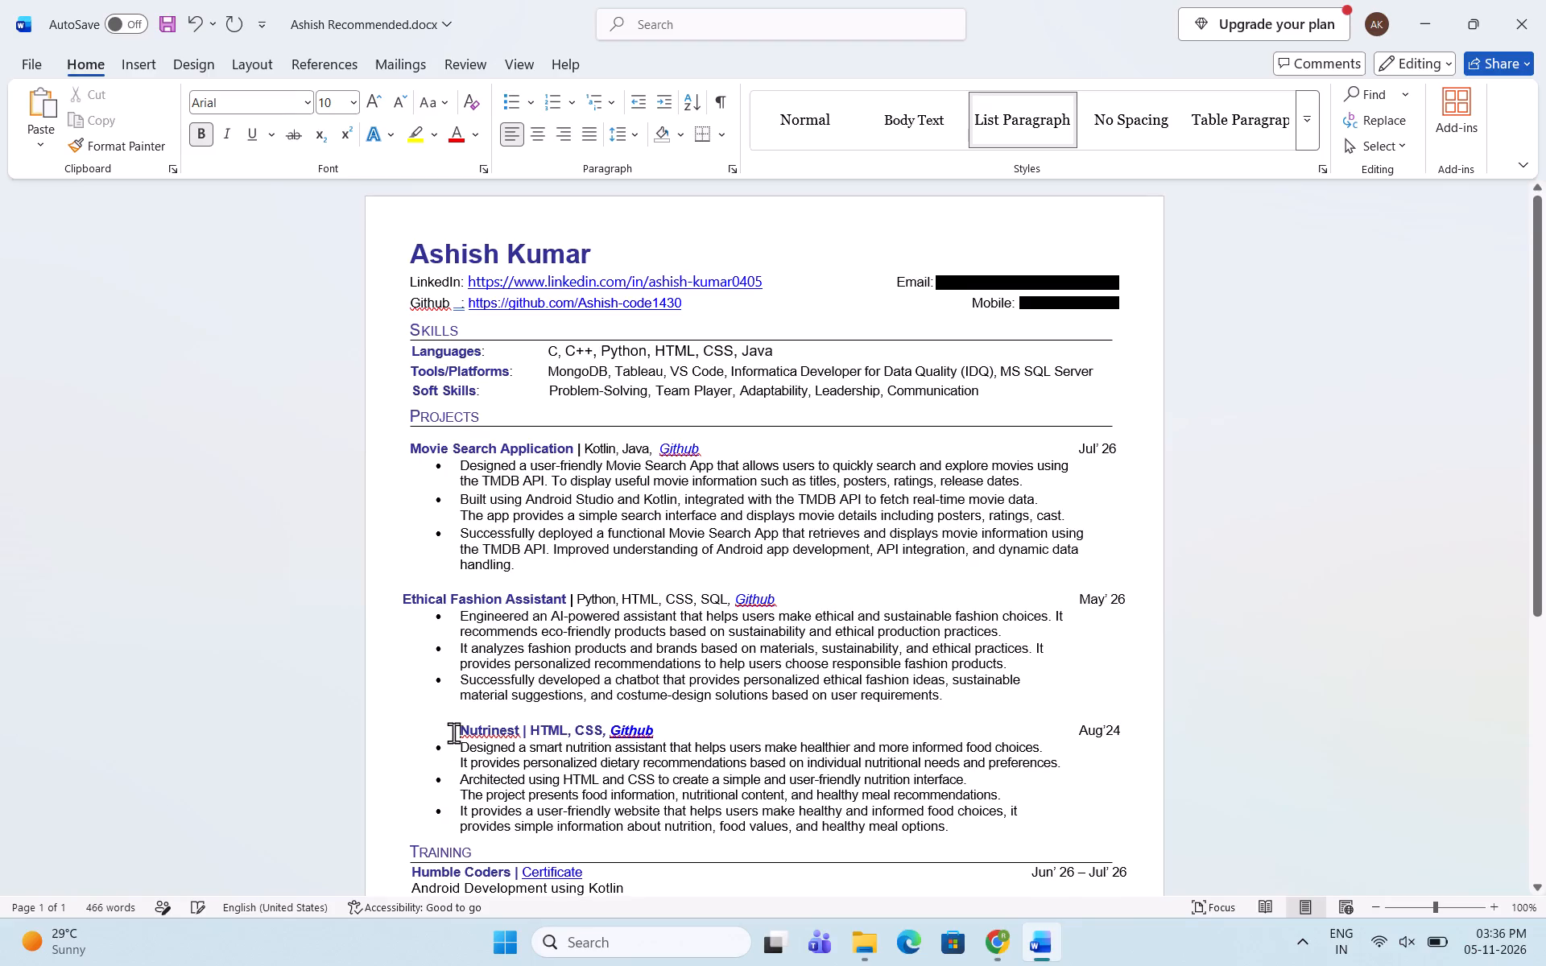
key("BackSpace")
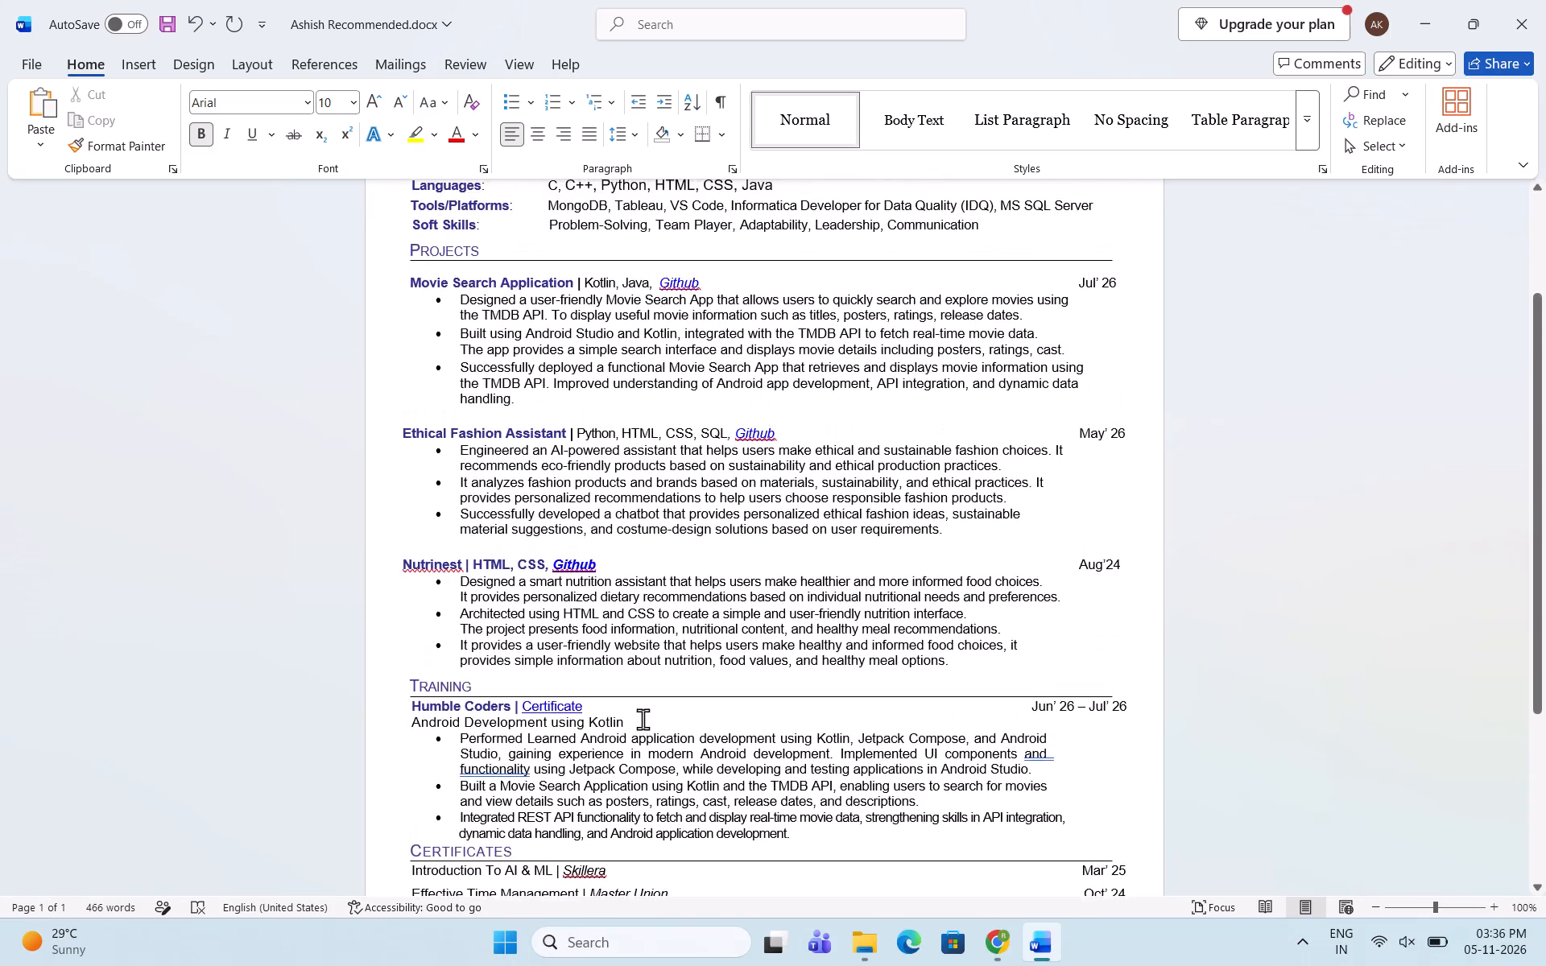
Remove the bold formatting from the Github link in the Nutrinest heading.
scroll(643, 719, "up", 1)
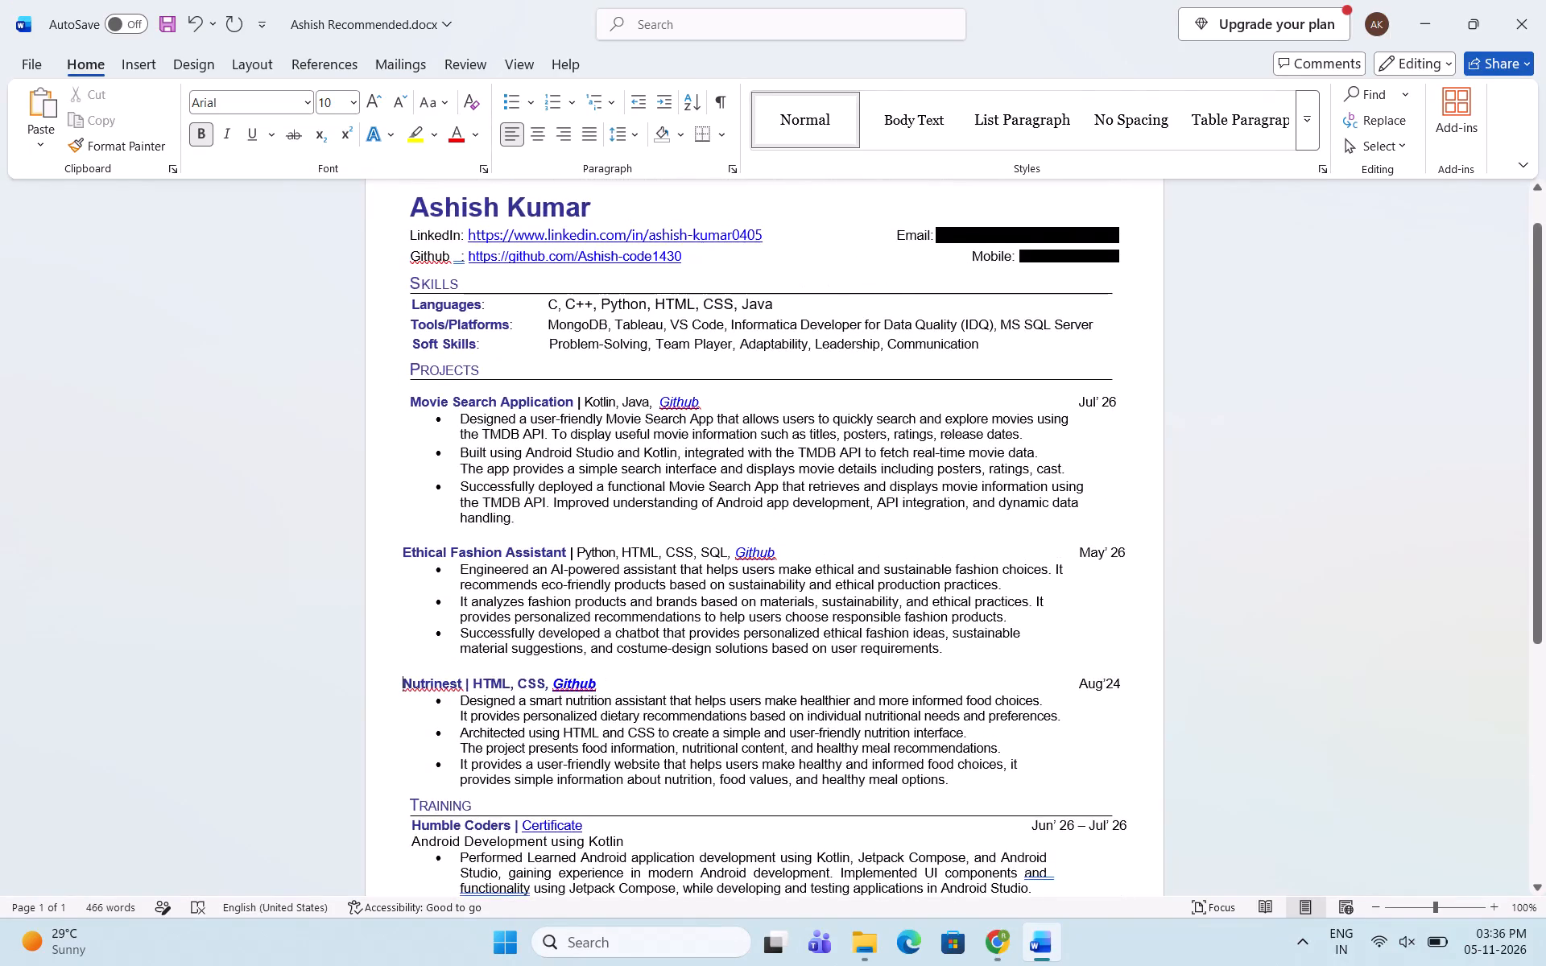
left_click_drag(550, 680, 634, 681)
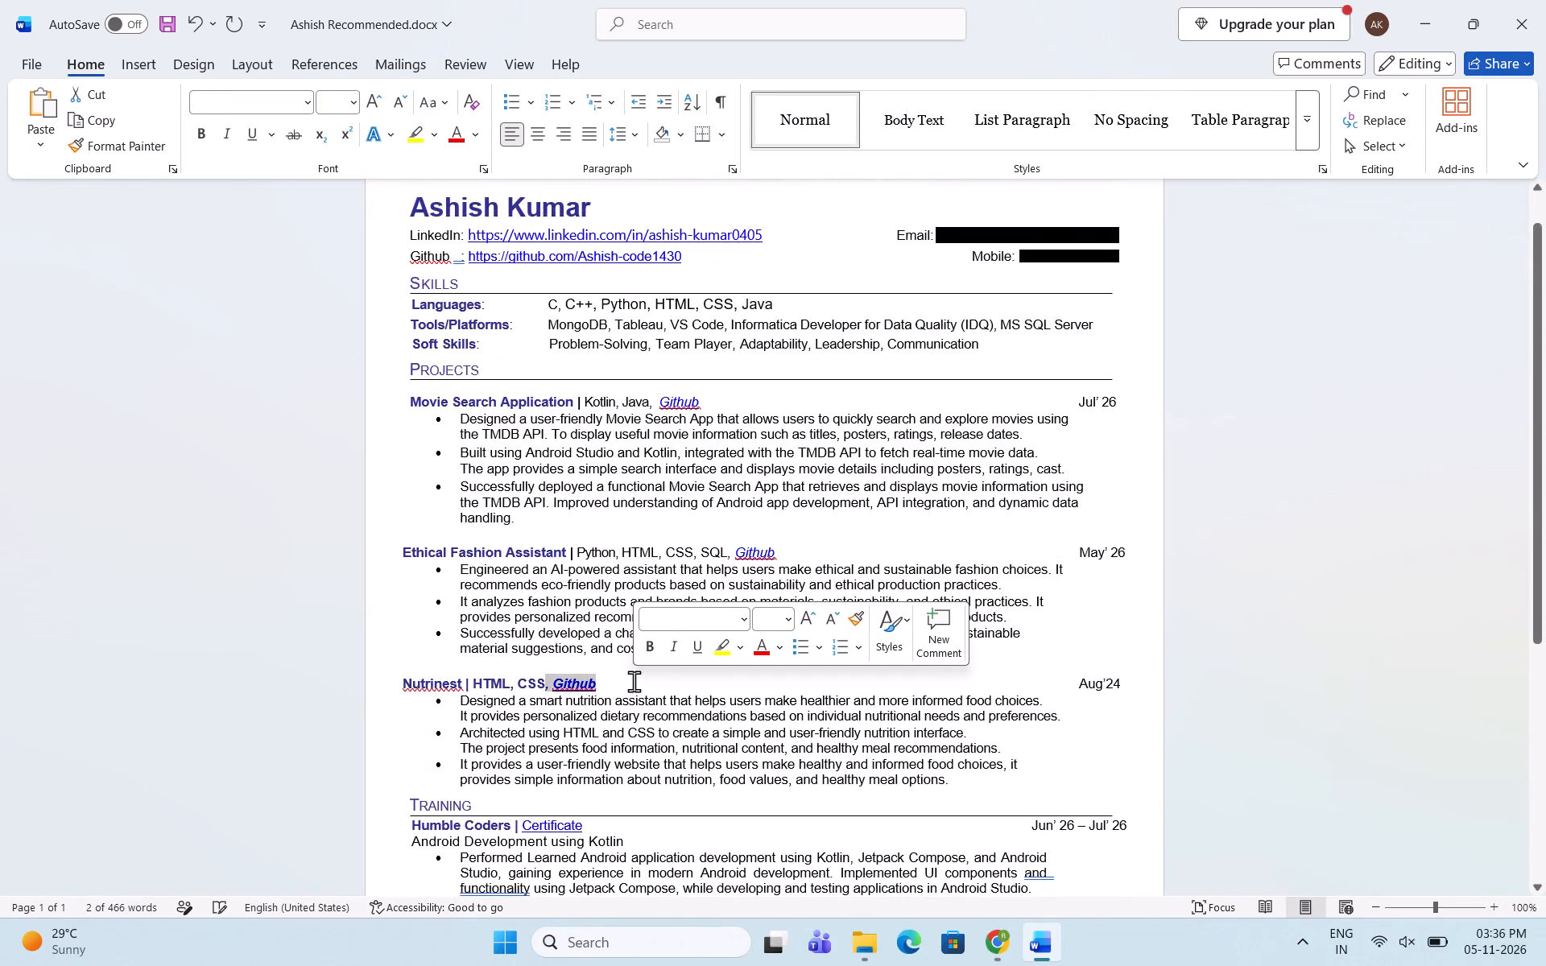
left_click(634, 681)
left_click_drag(621, 684, 552, 688)
left_click(567, 654)
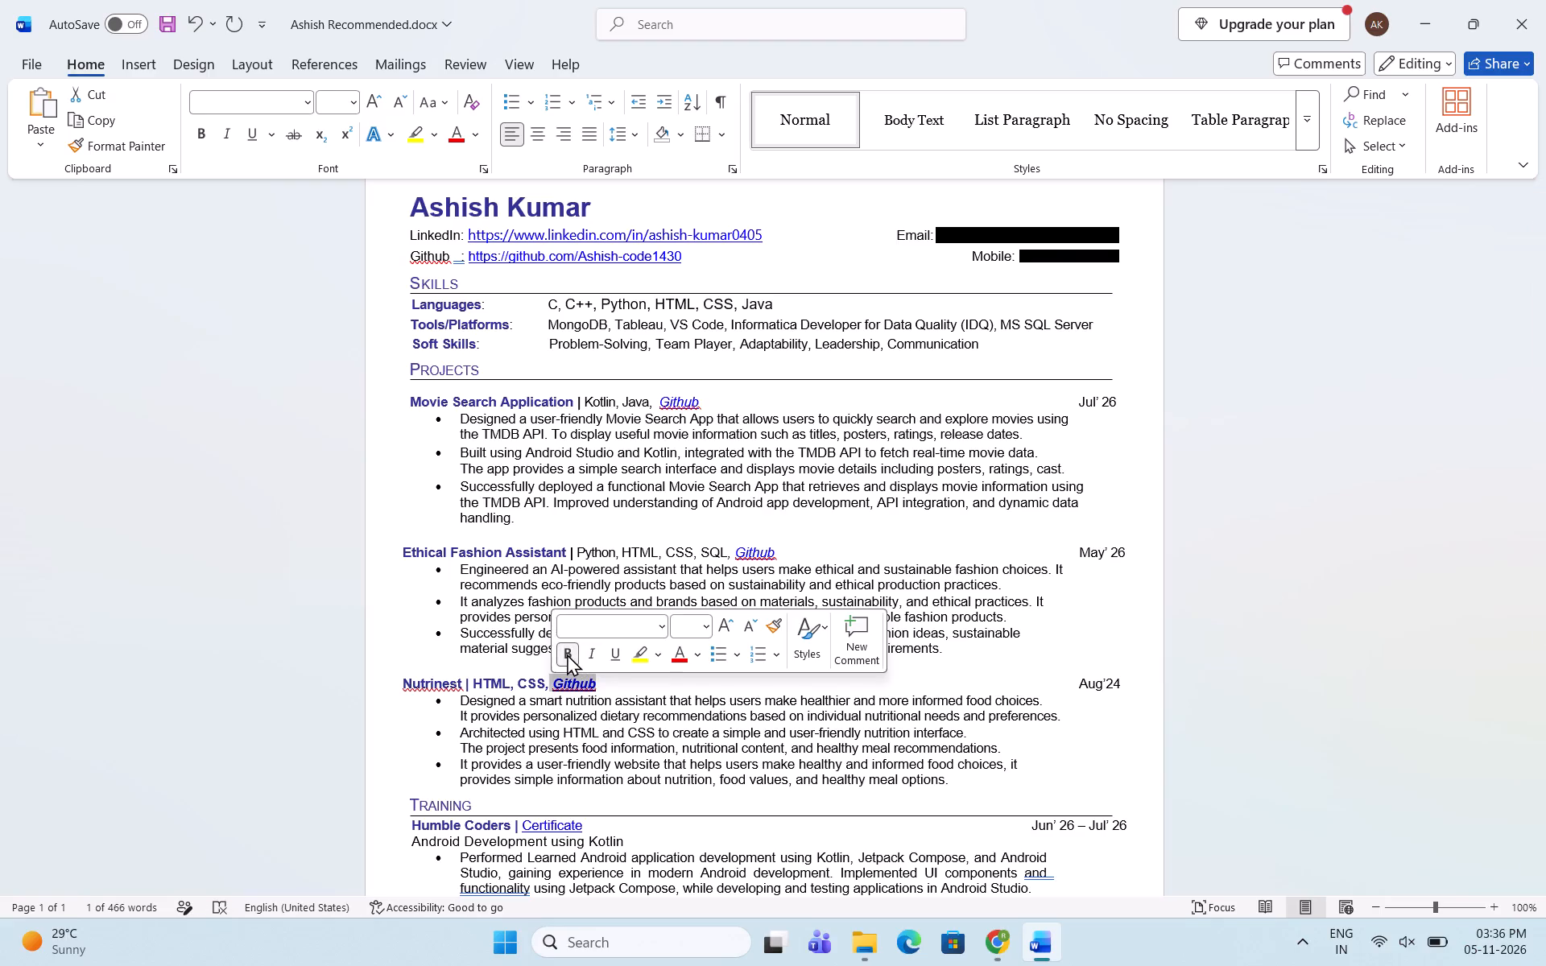
left_click(649, 690)
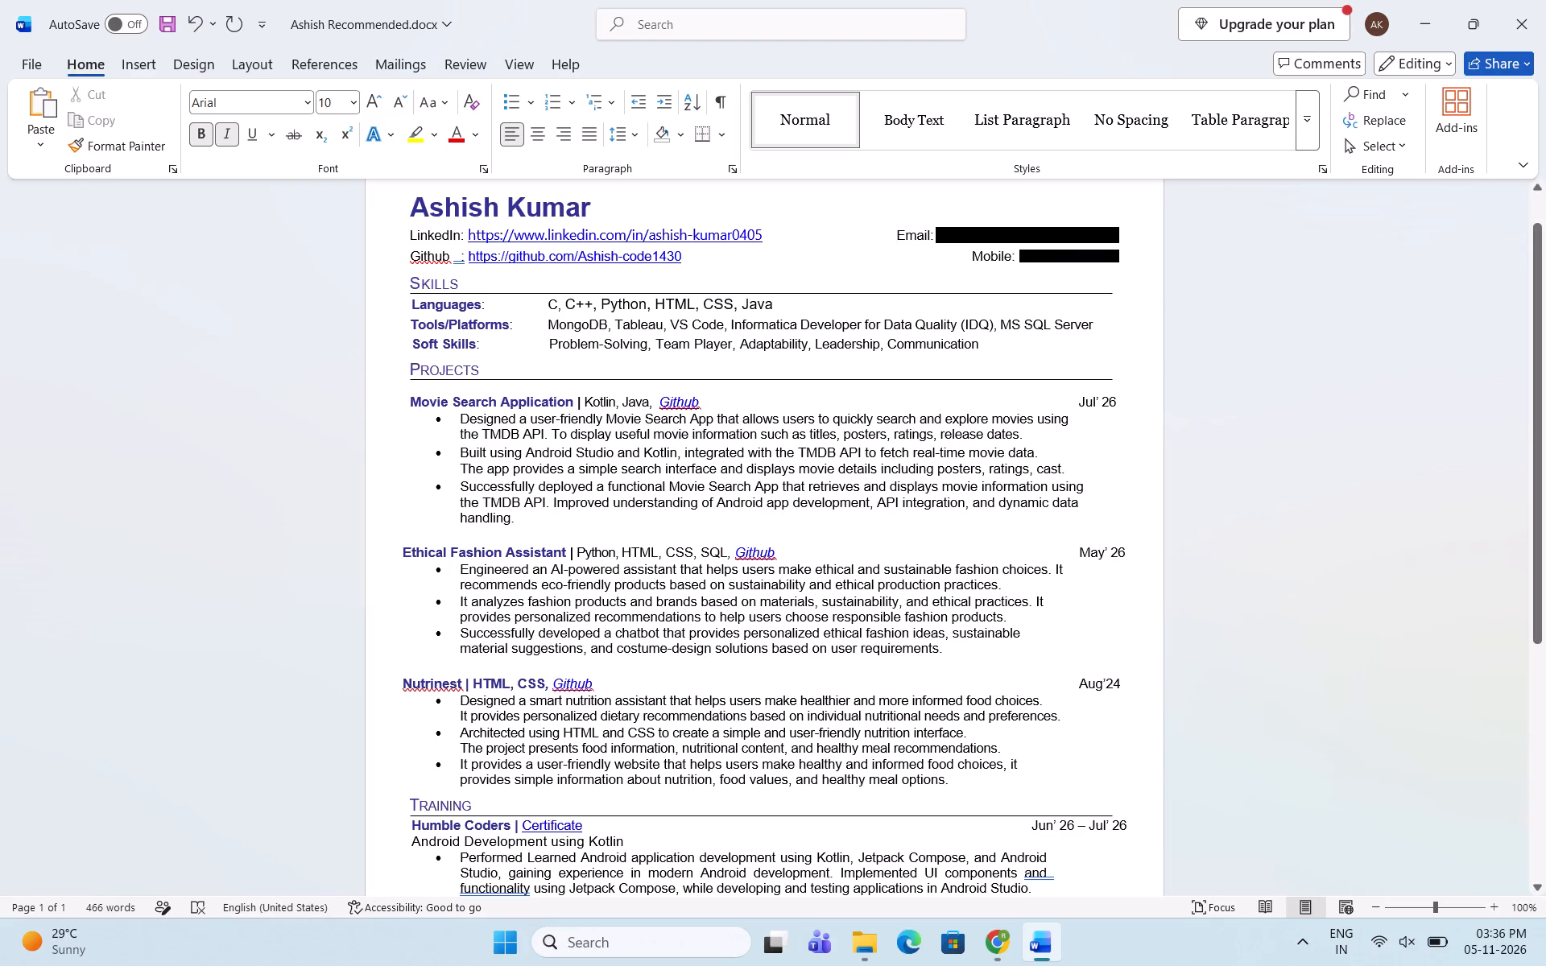
left_click(634, 681)
left_click(561, 741)
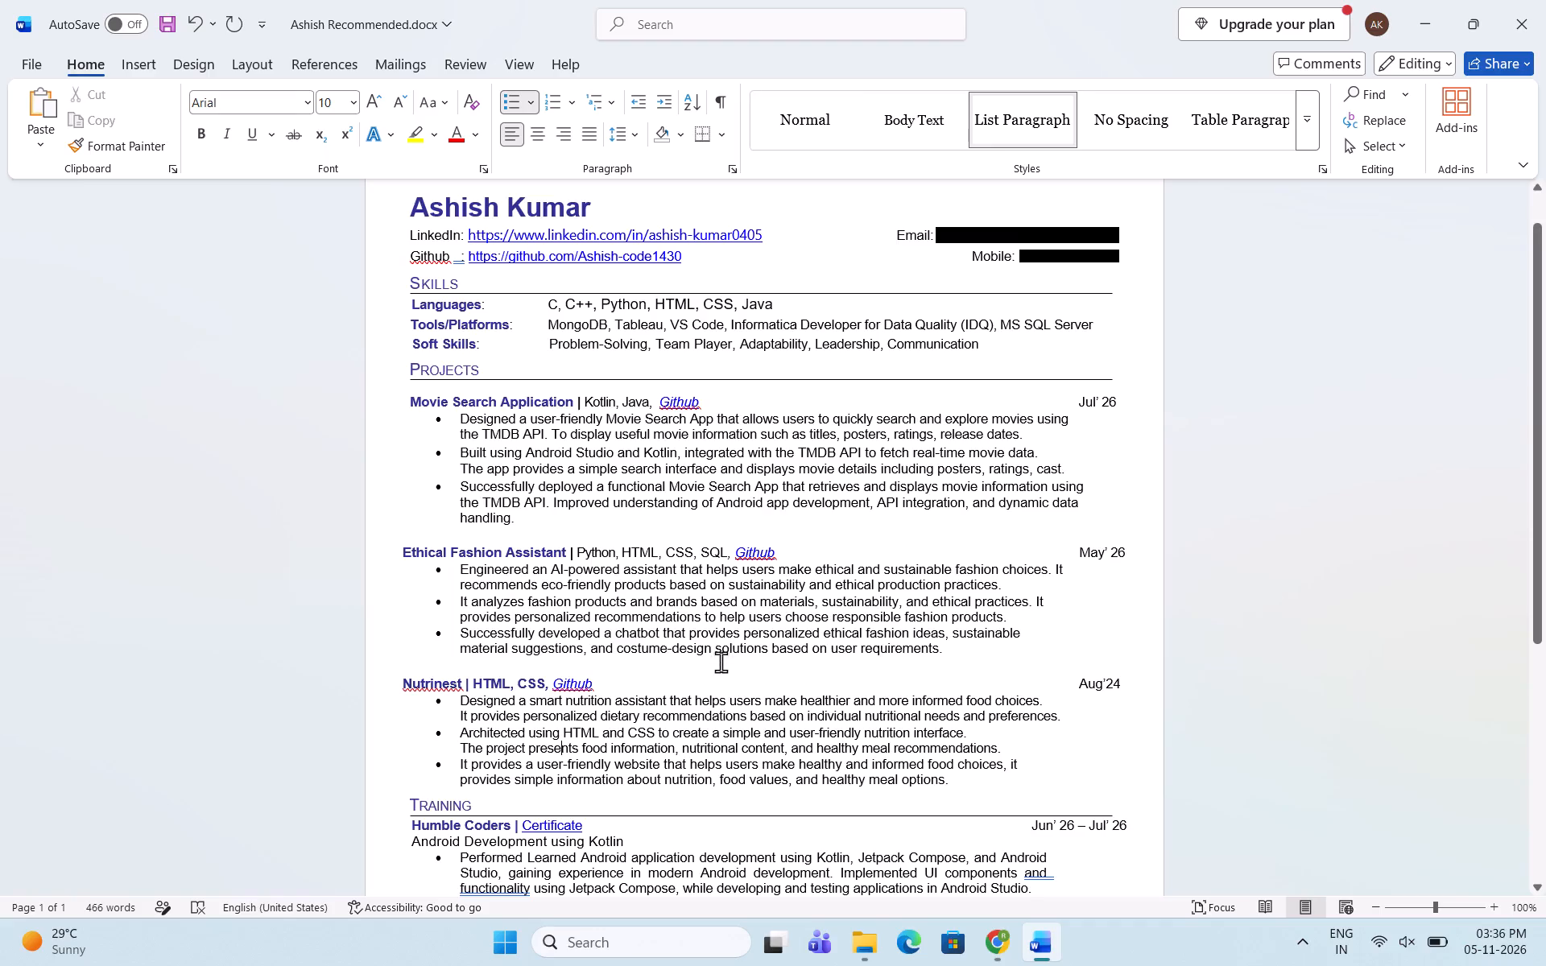
Check the whole résumé page, save the document, and close it.
scroll(721, 668, "down", 2)
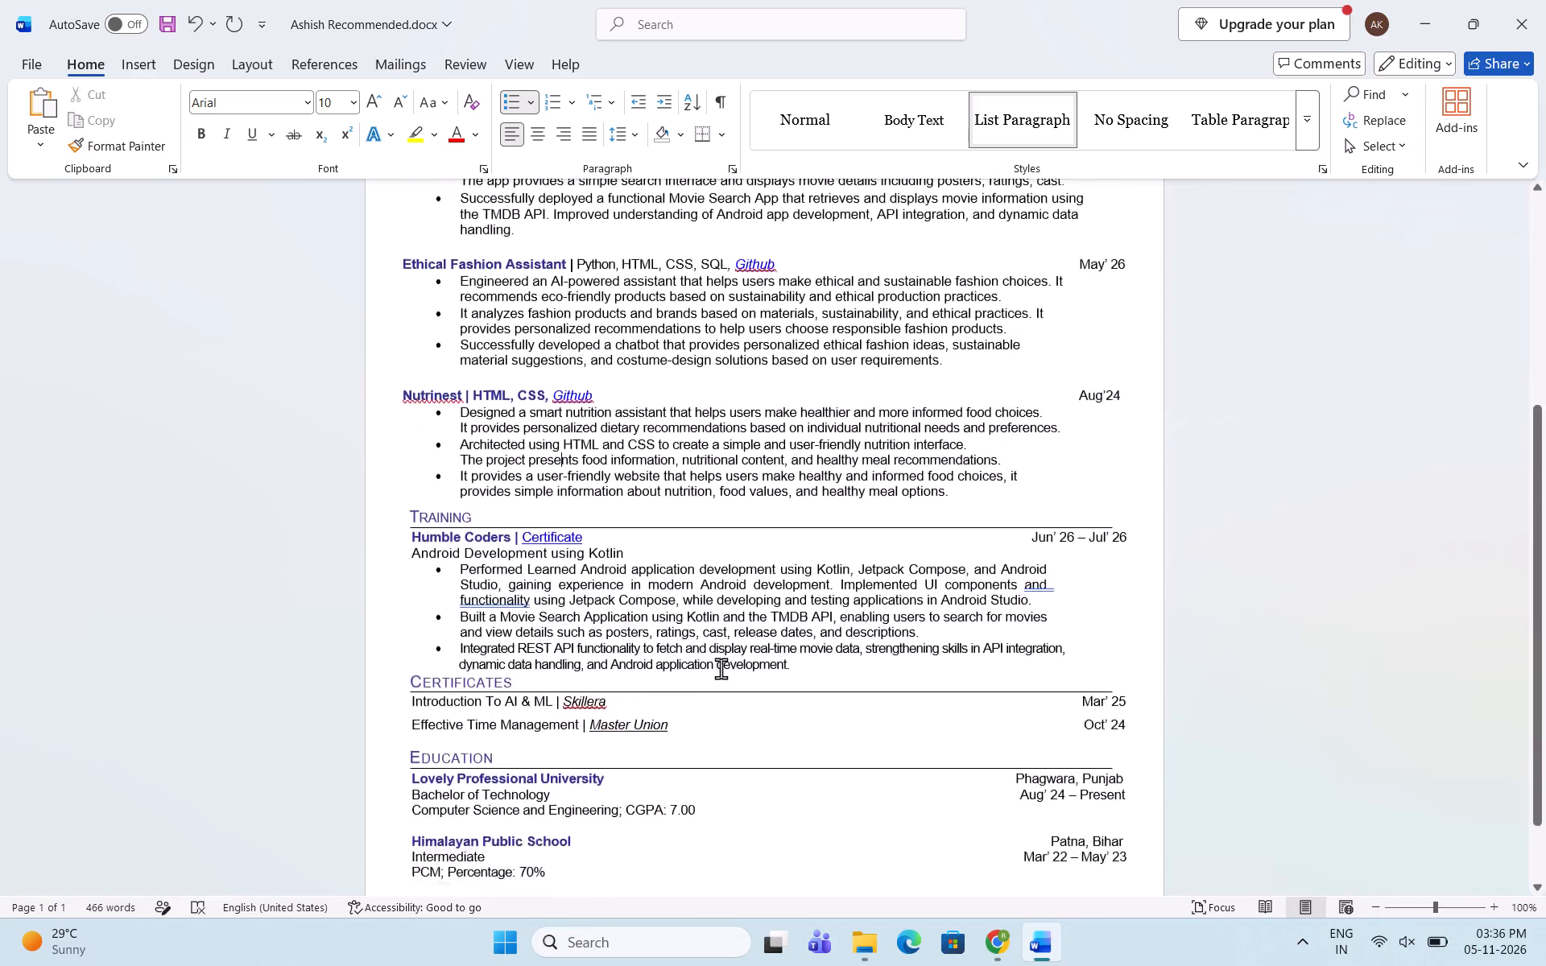
scroll(721, 668, "down", 2)
scroll(721, 668, "up", 1)
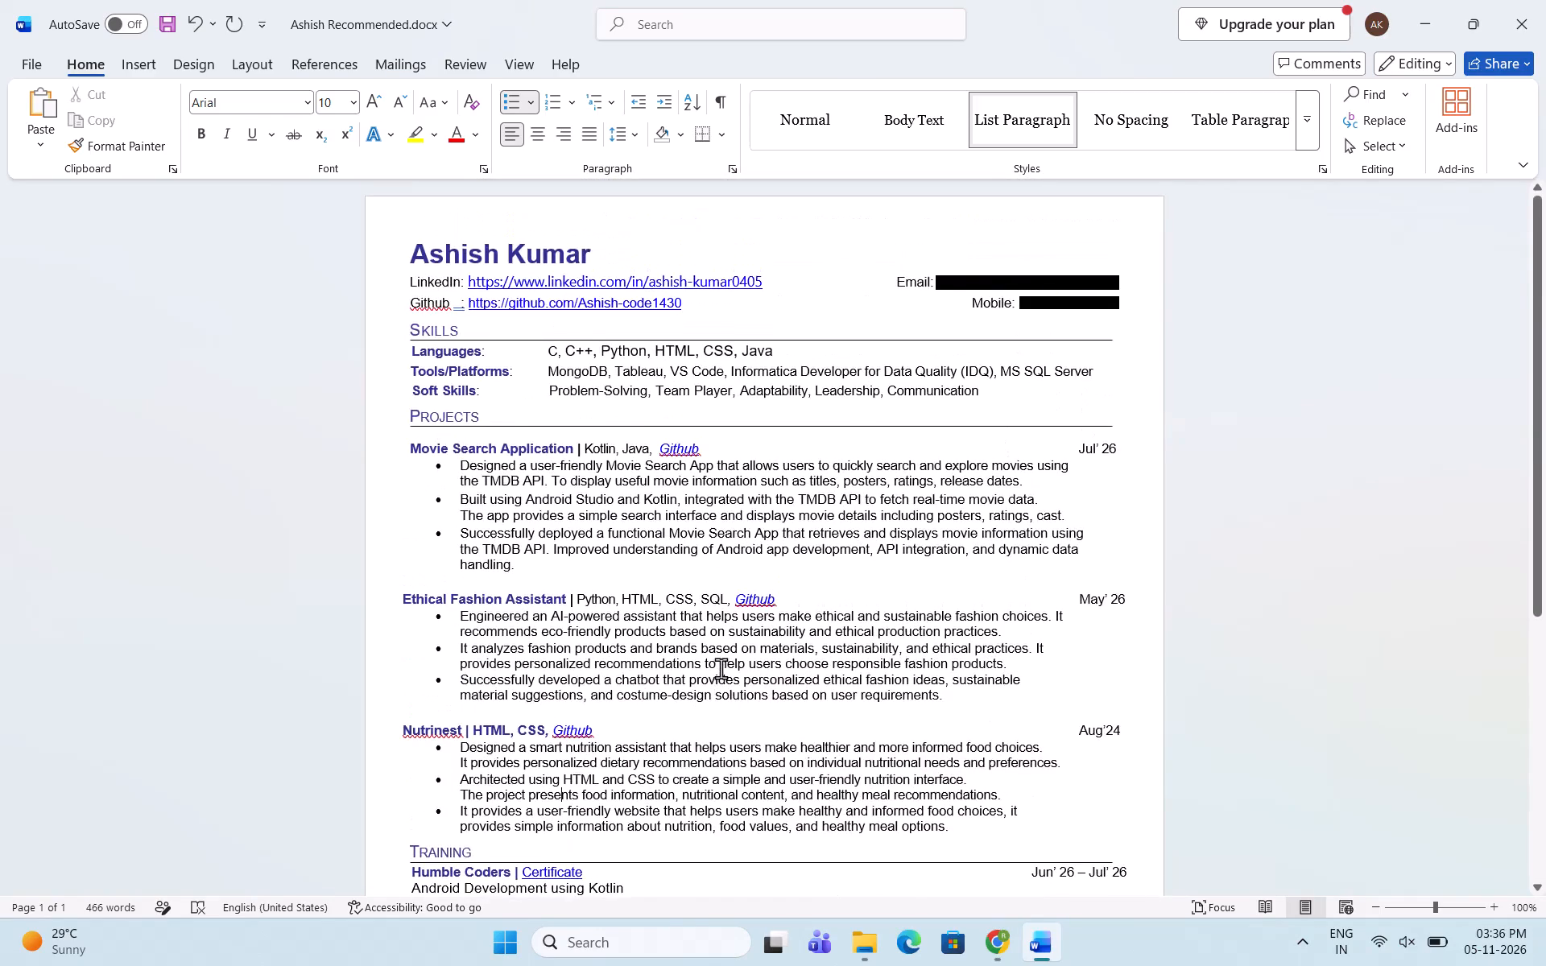
scroll(721, 668, "up", 1)
key("ctrl+s")
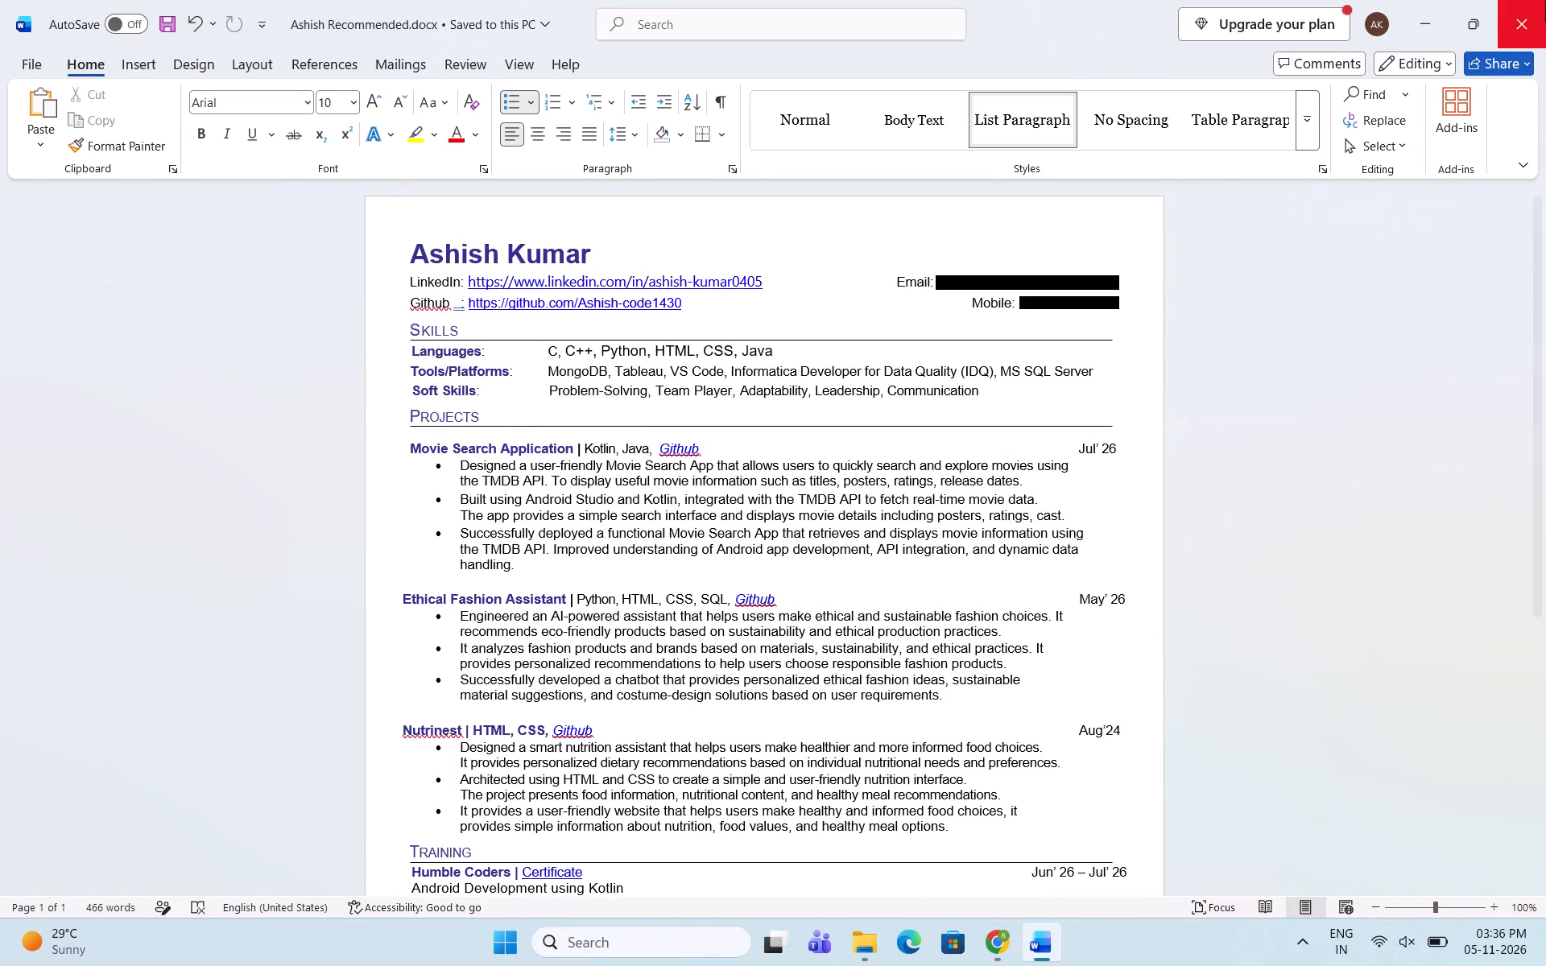
left_click(1511, 29)
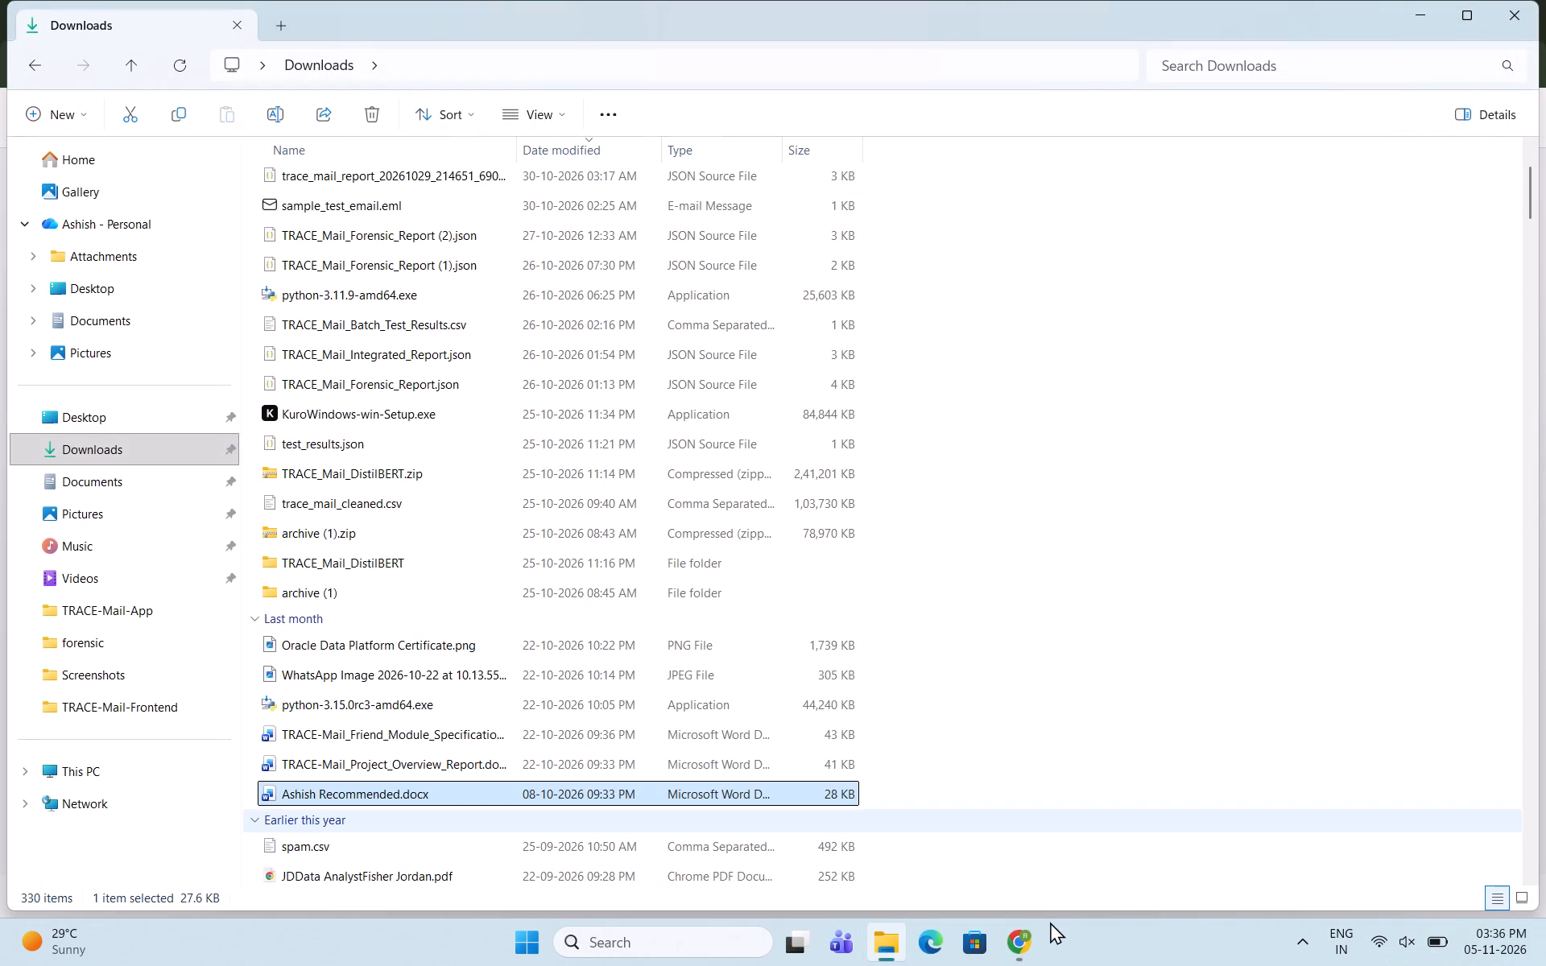
Switch to the iLovePDF page in Chrome and convert Ashish Recommended.docx from Downloads to PDF.
left_click(1019, 943)
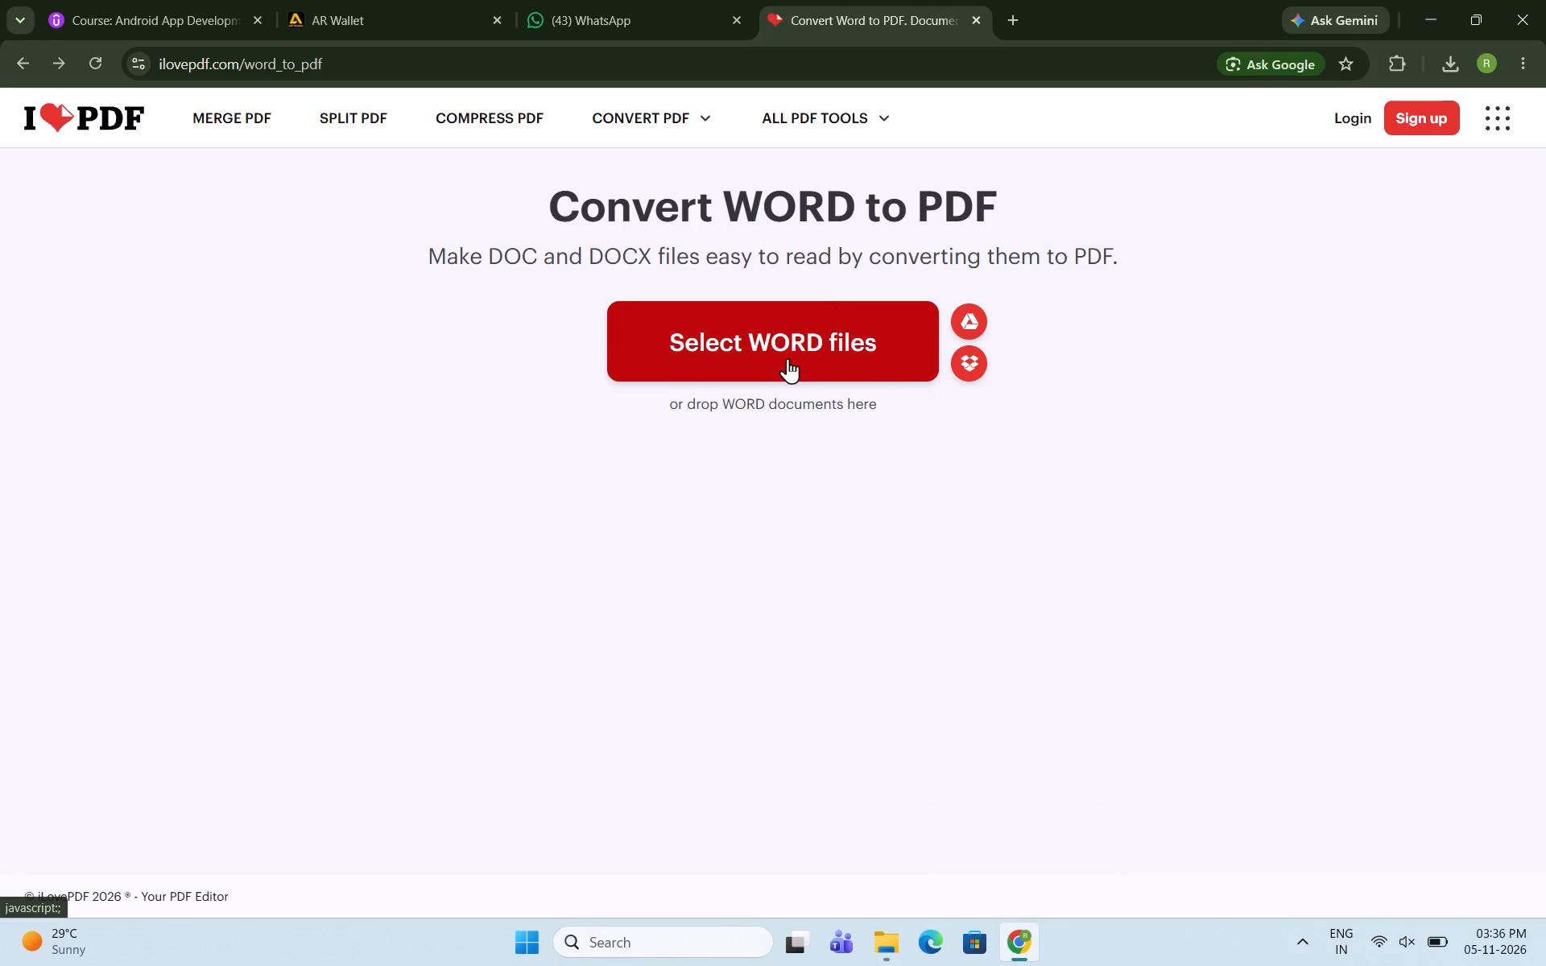
left_click(779, 345)
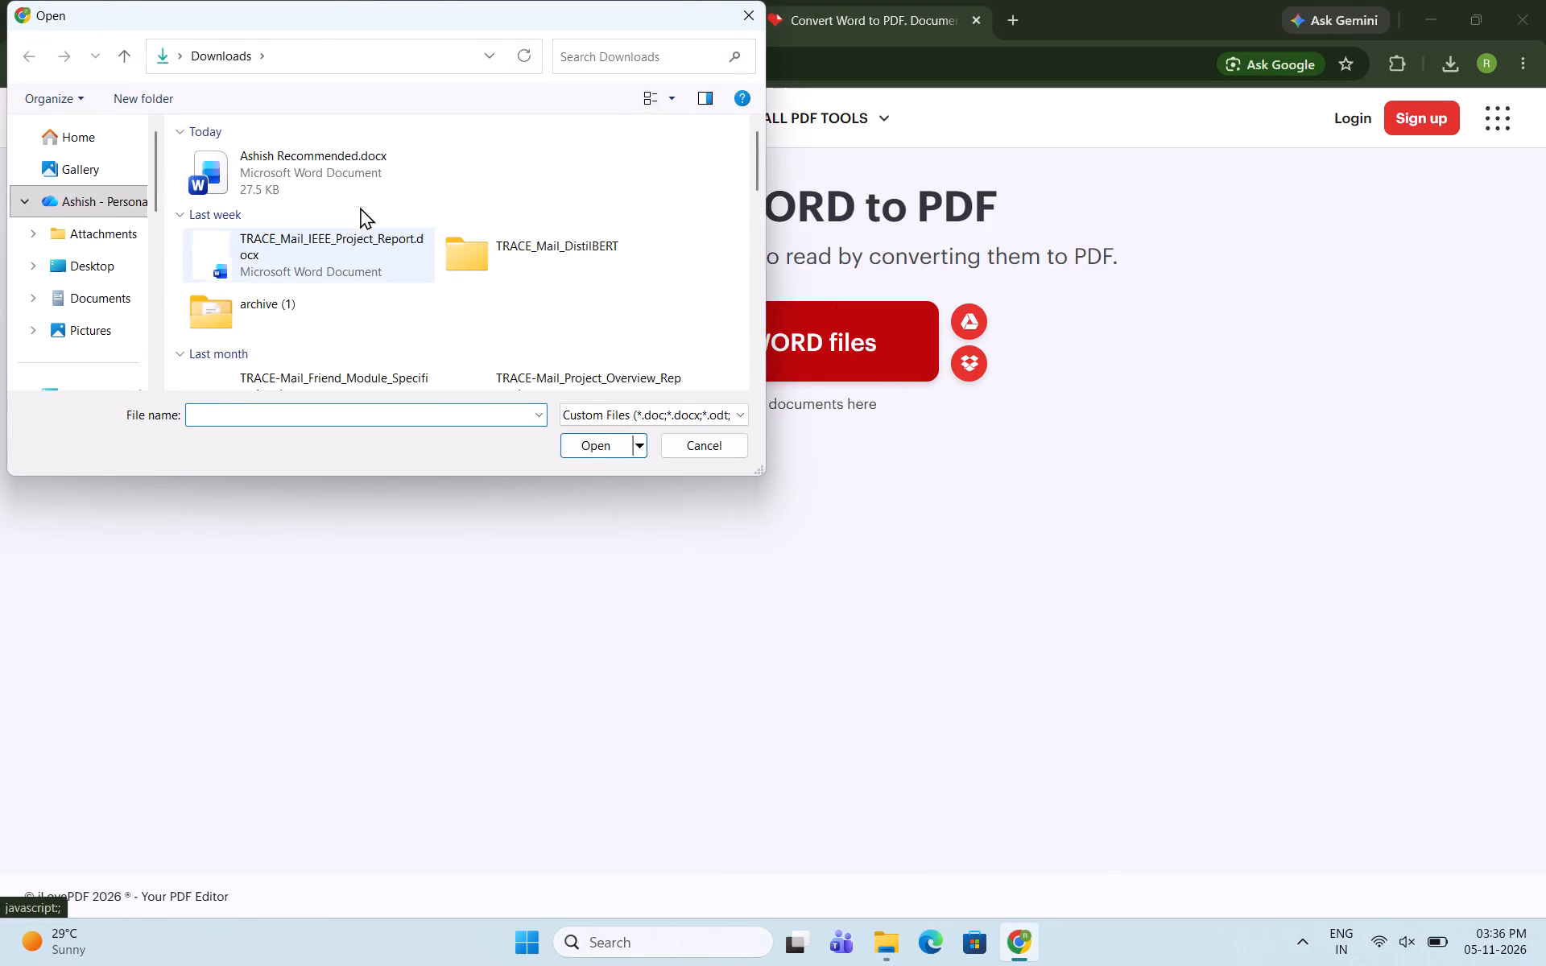
left_click(332, 172)
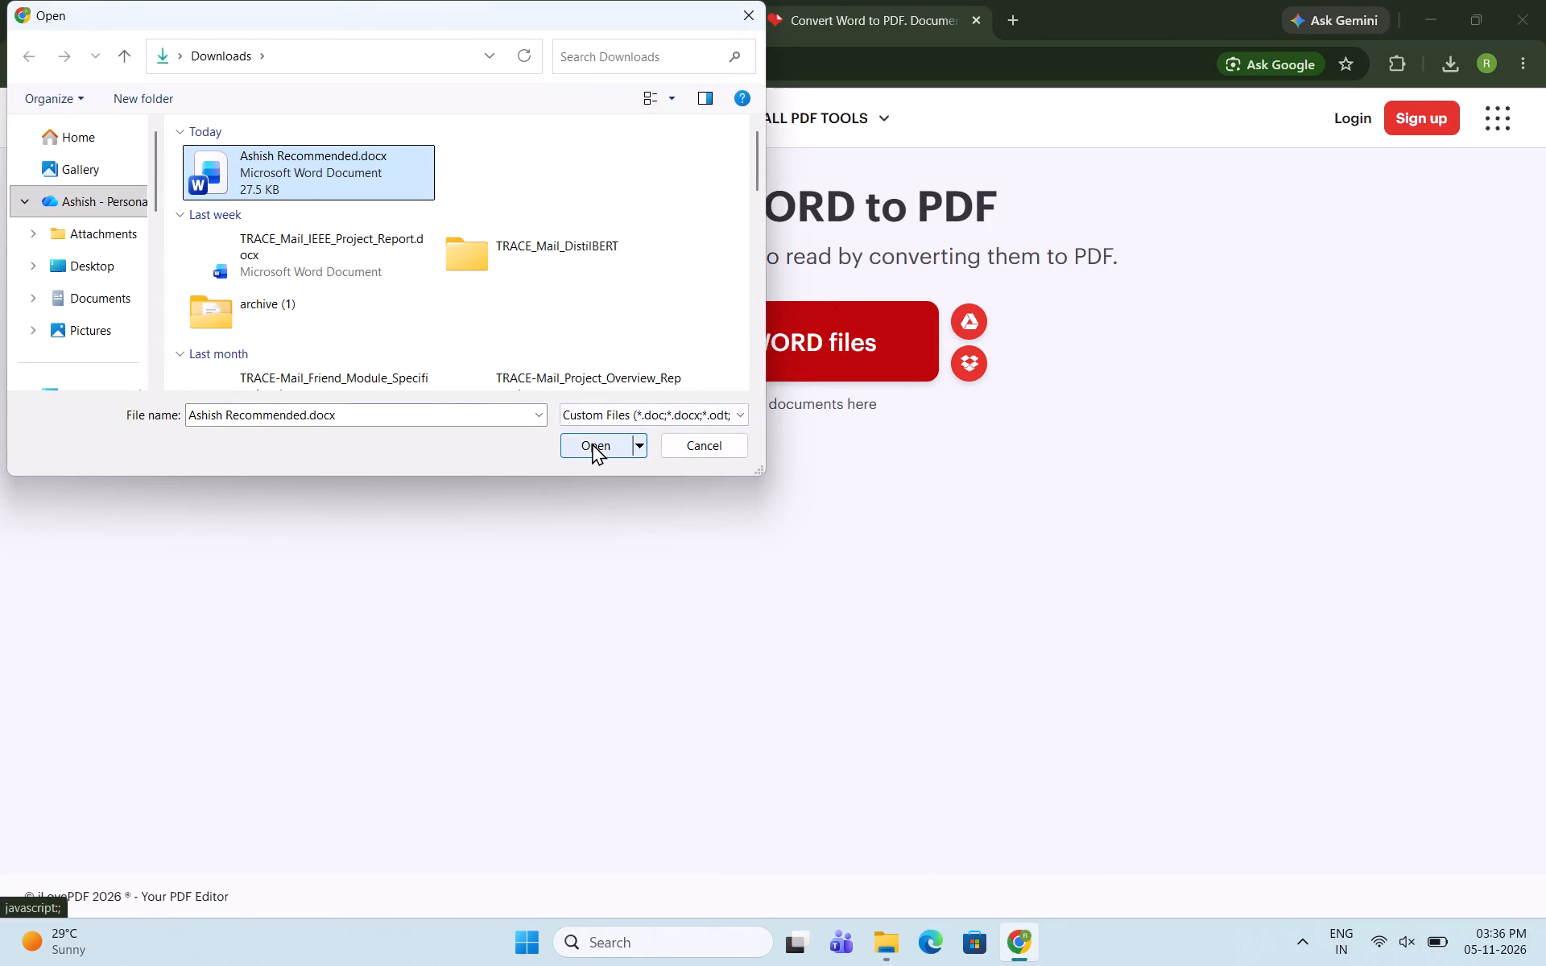
left_click(592, 443)
left_click(1300, 852)
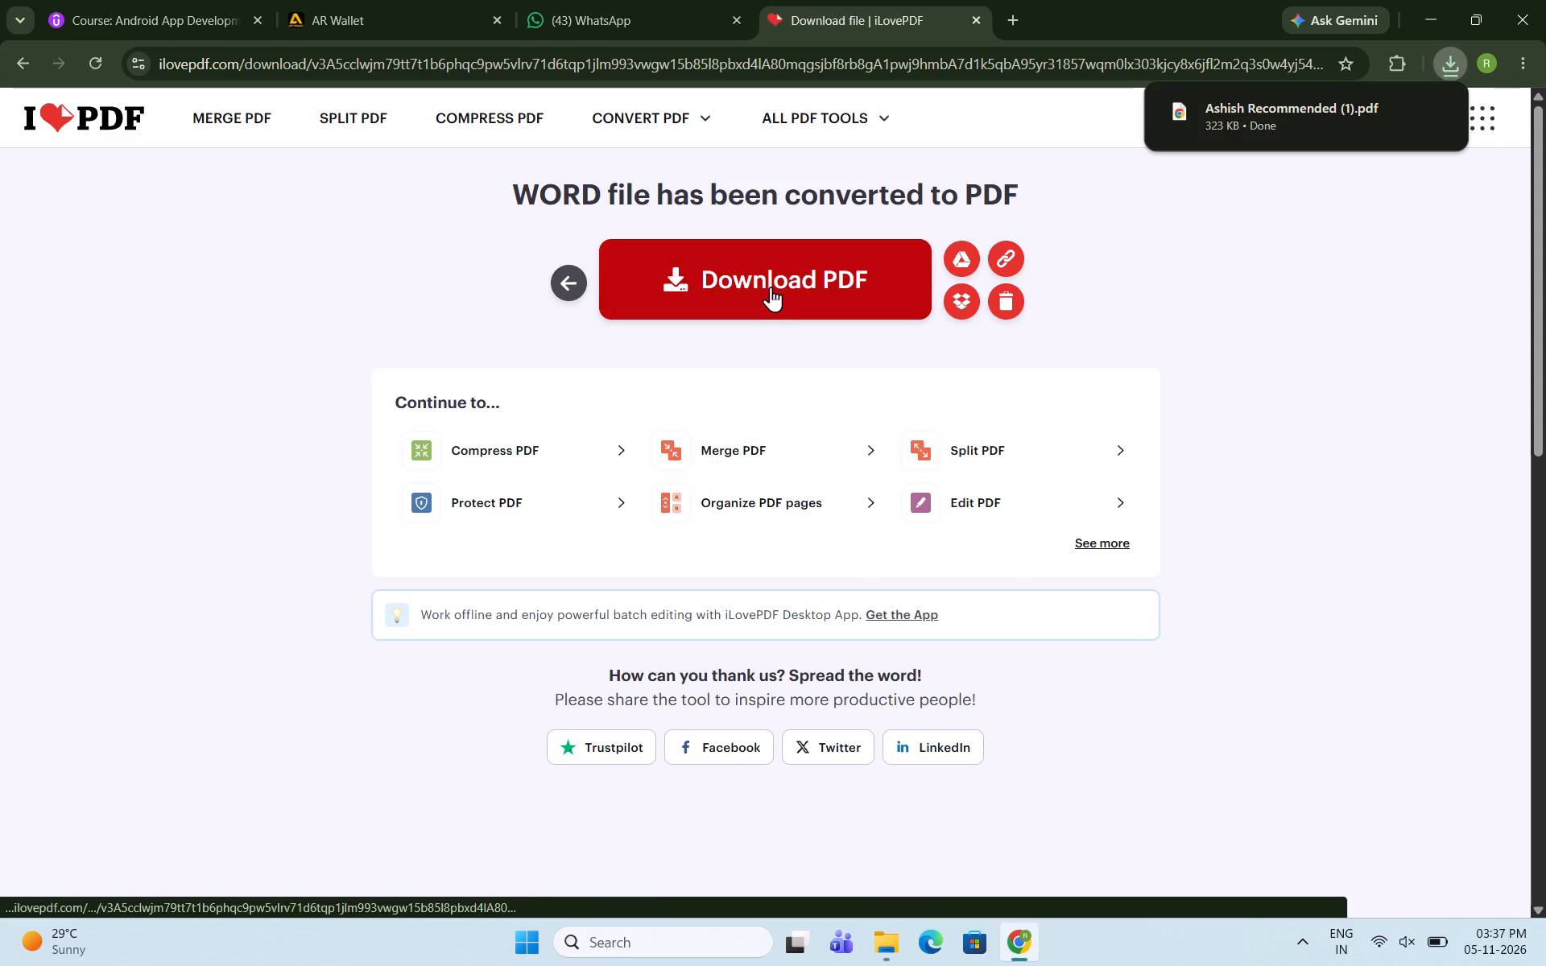
Open the downloaded Ashish Recommended (1).pdf and check the converted résumé's layout down the page.
left_click(1246, 105)
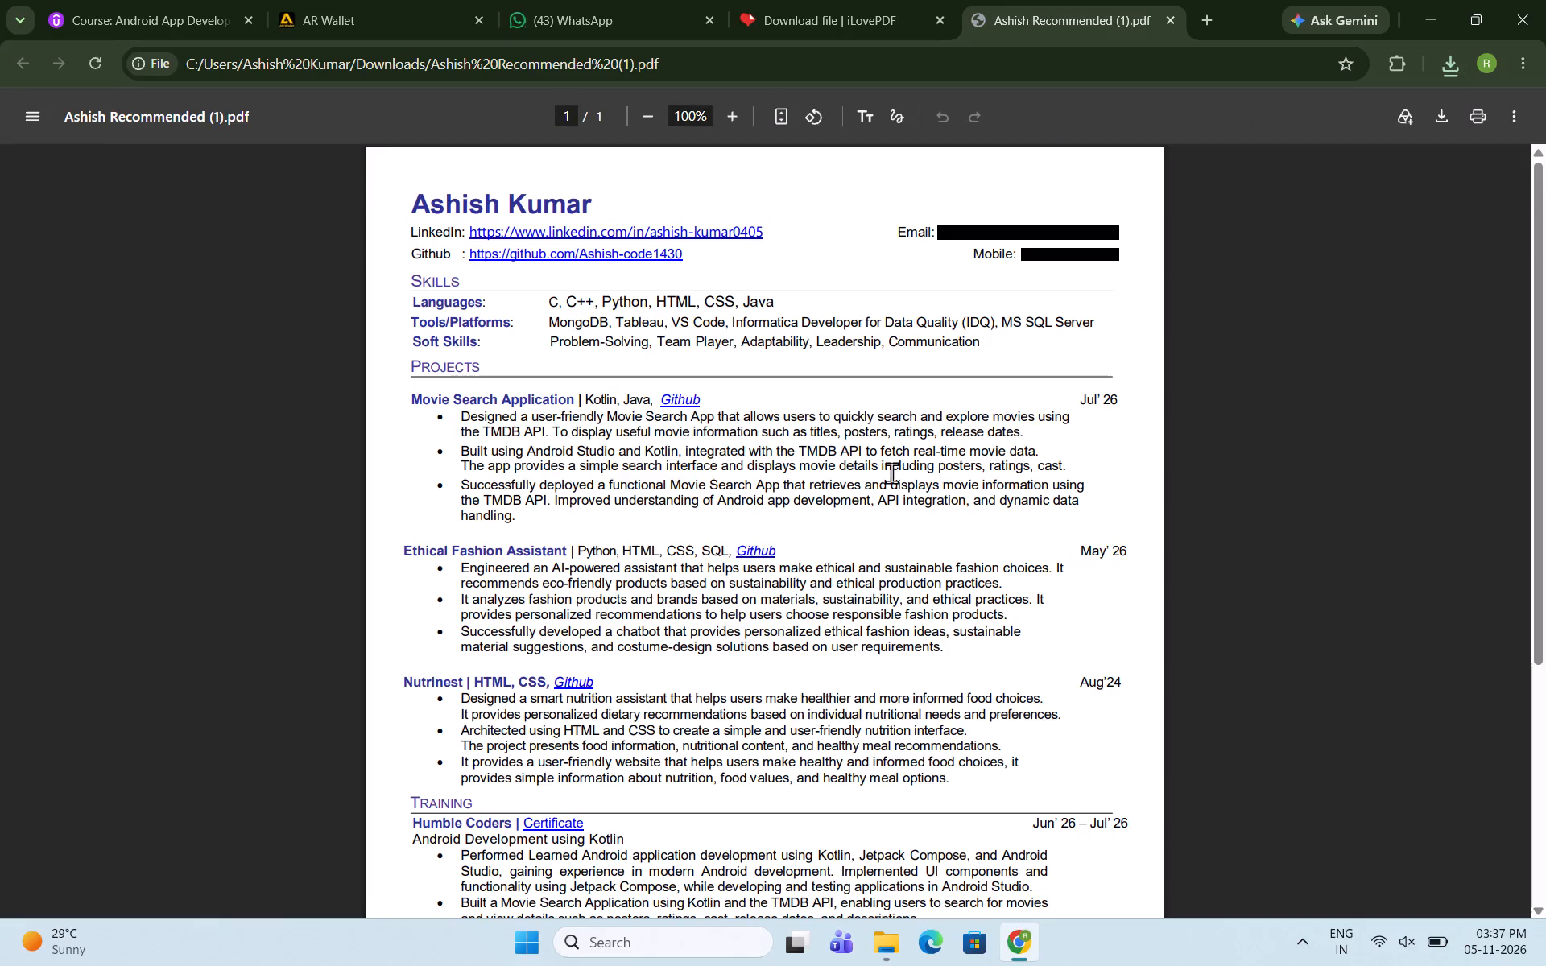
scroll(827, 626, "down", 1)
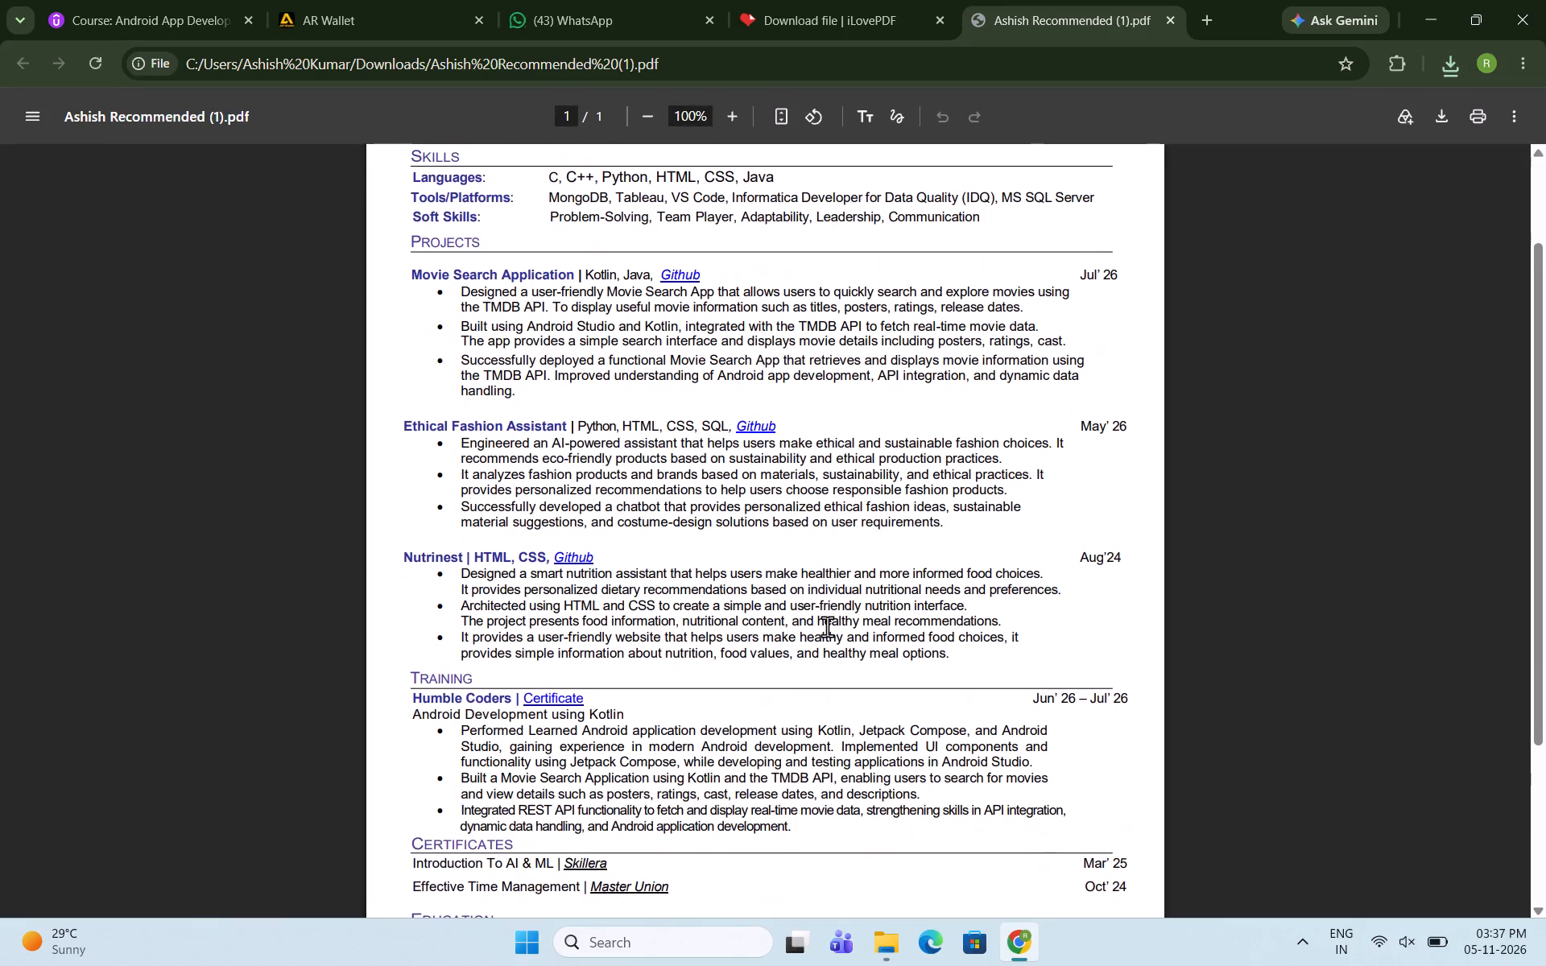
scroll(827, 626, "down", 1)
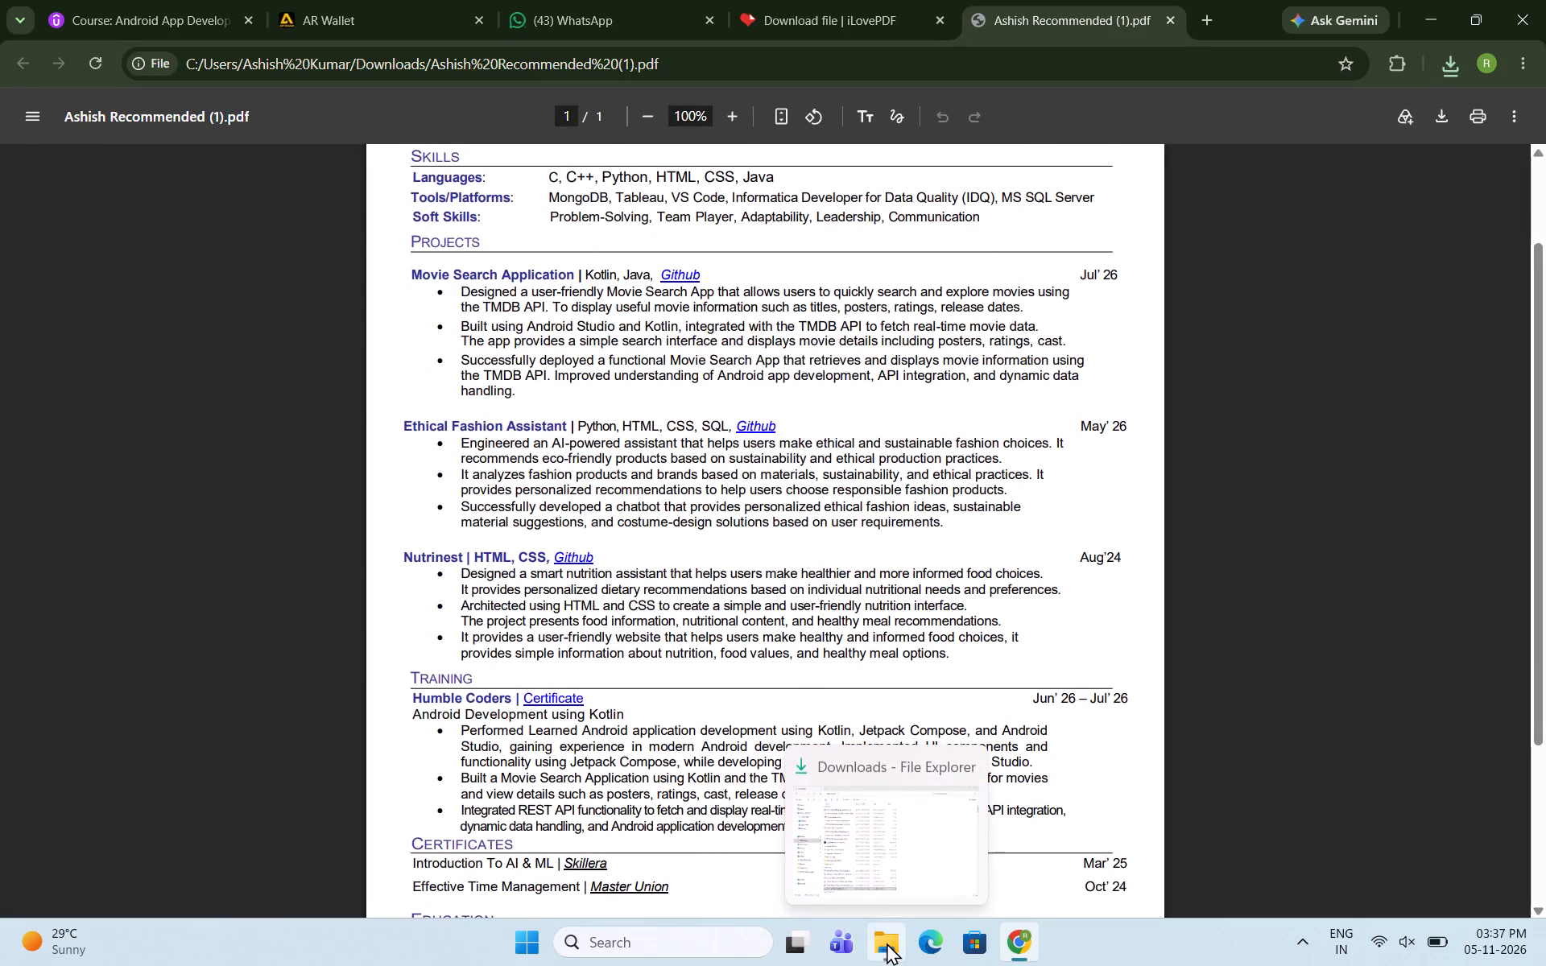
Switch to the Downloads folder in File Explorer and copy the Ashish Recommended (1).pdf file.
left_click(887, 942)
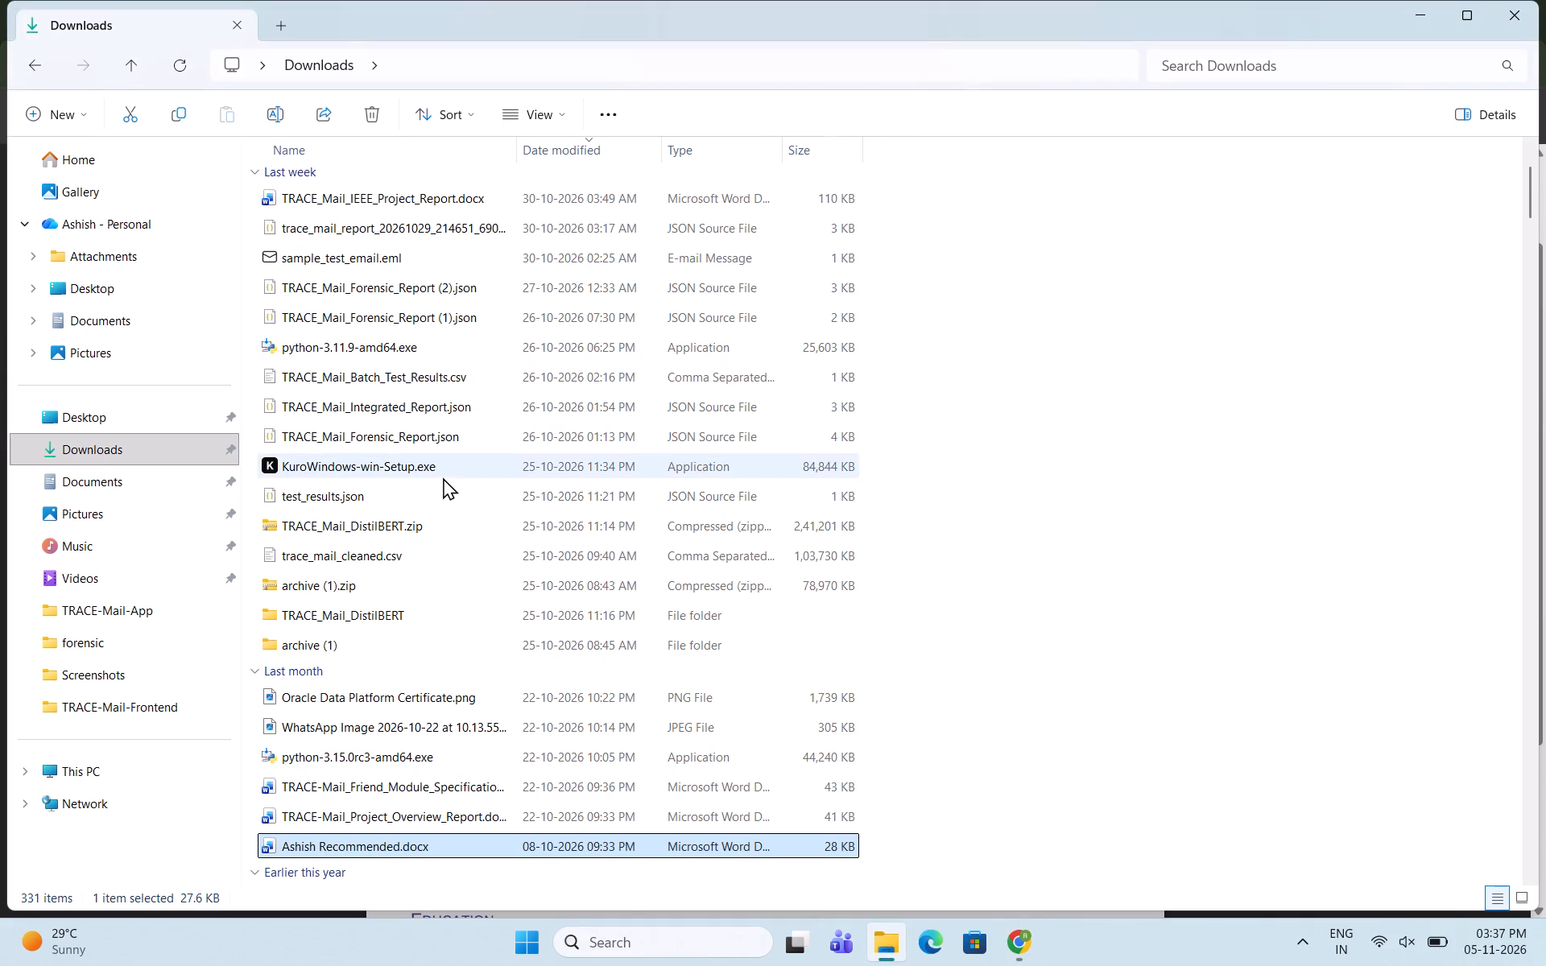
scroll(417, 342, "up", 4)
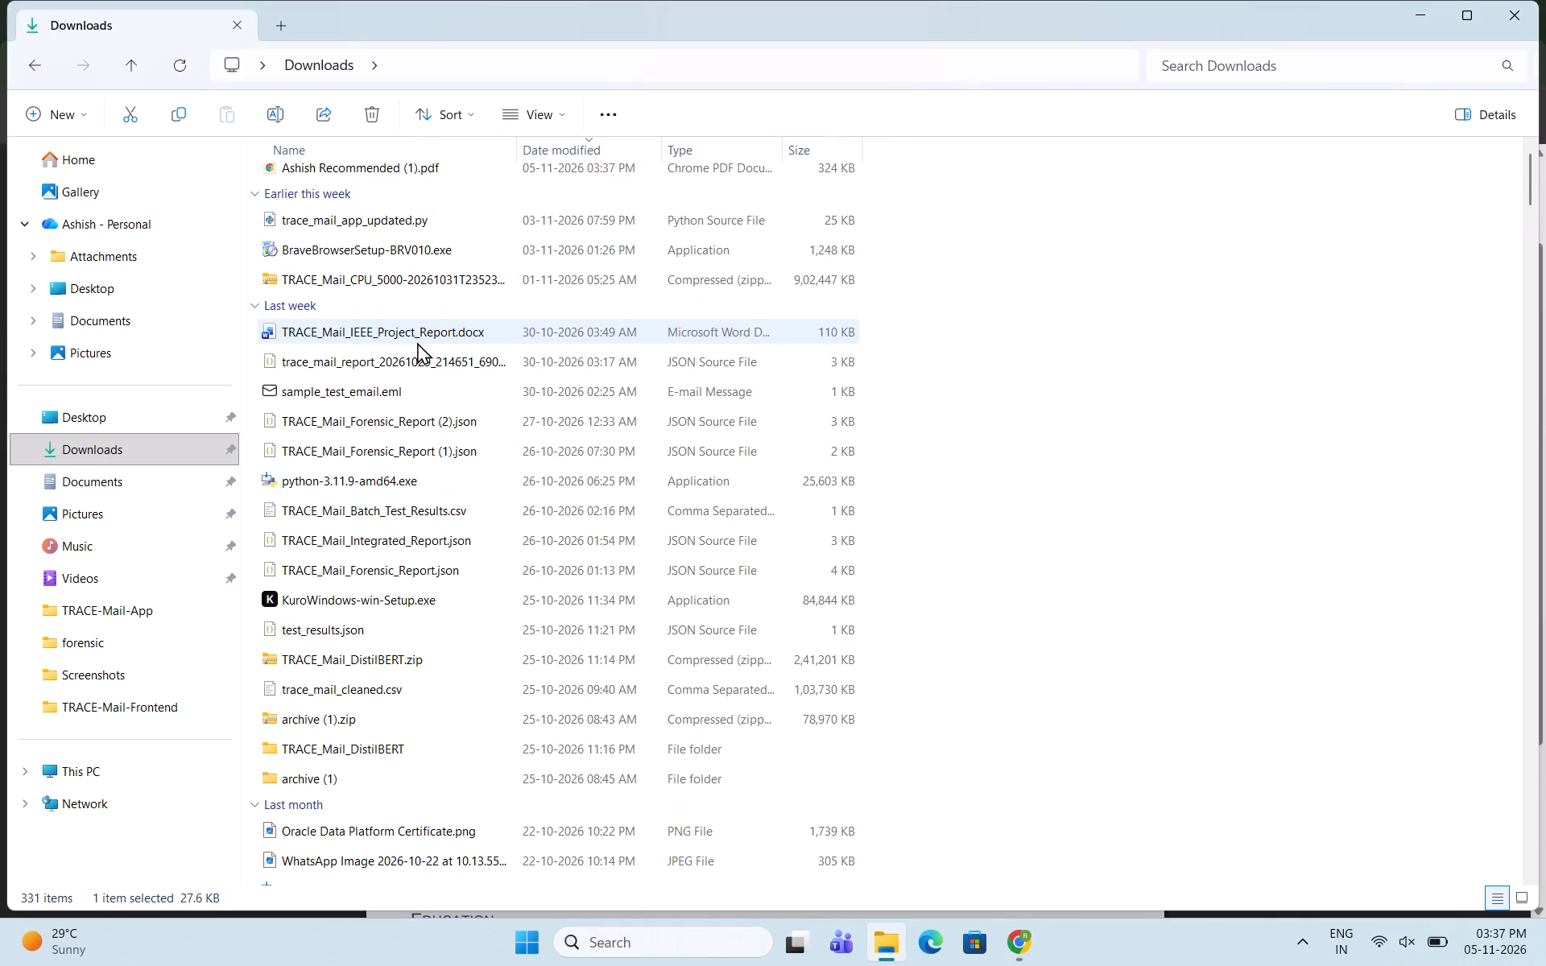
left_click_drag(242, 352, 174, 355)
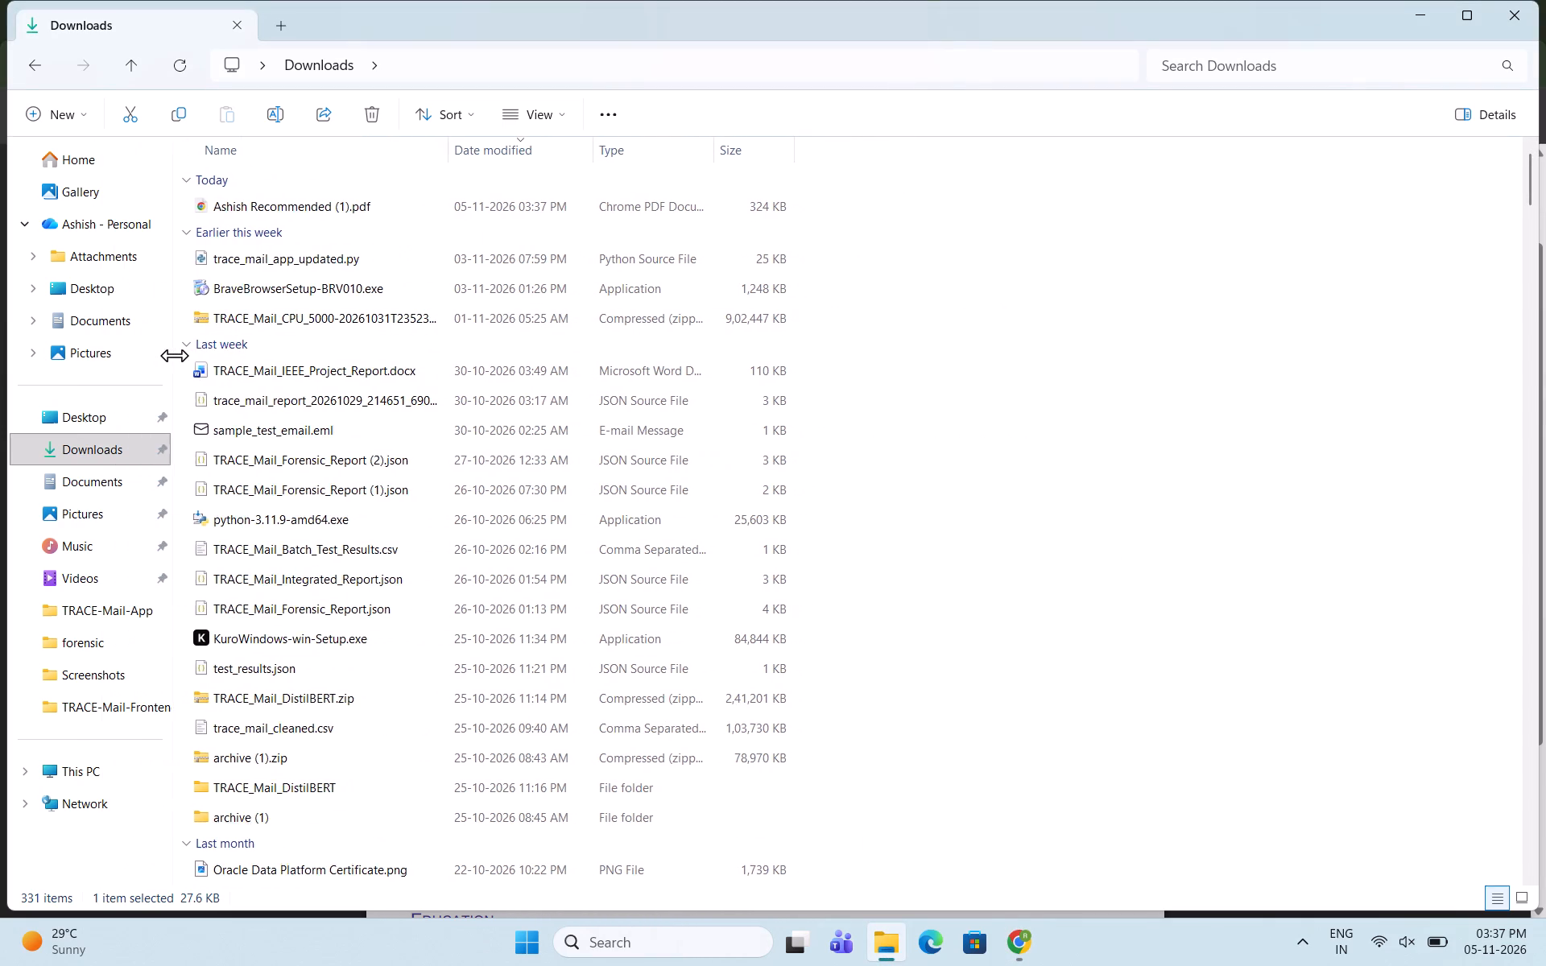
left_click_drag(174, 355, 210, 365)
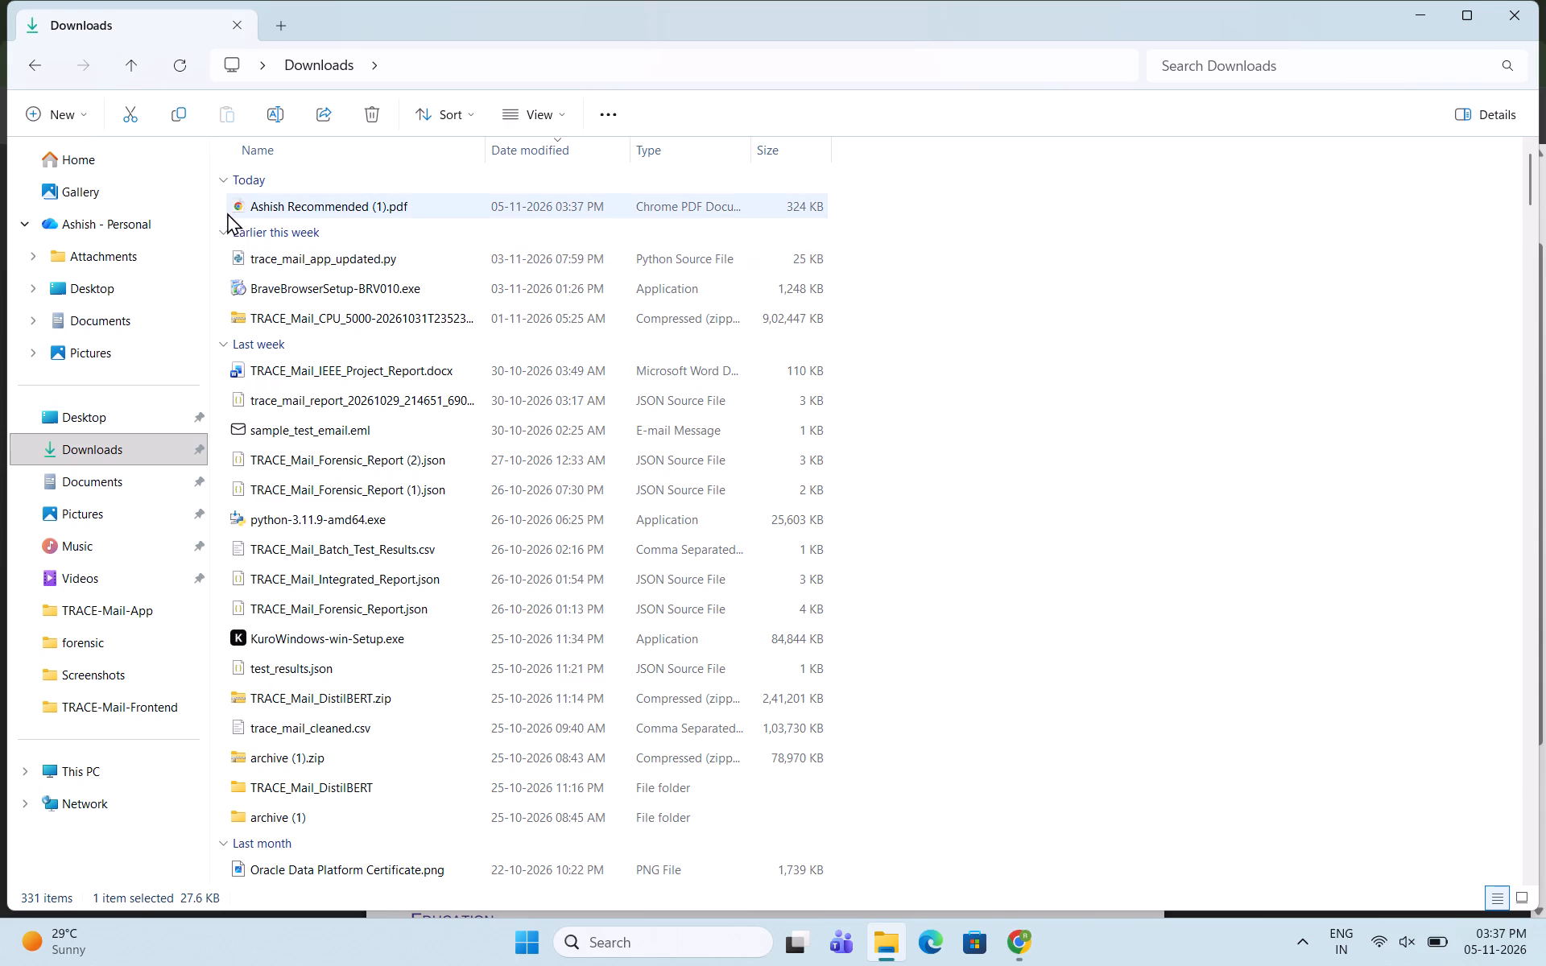
left_click_drag(221, 204, 260, 200)
key("ctrl+c")
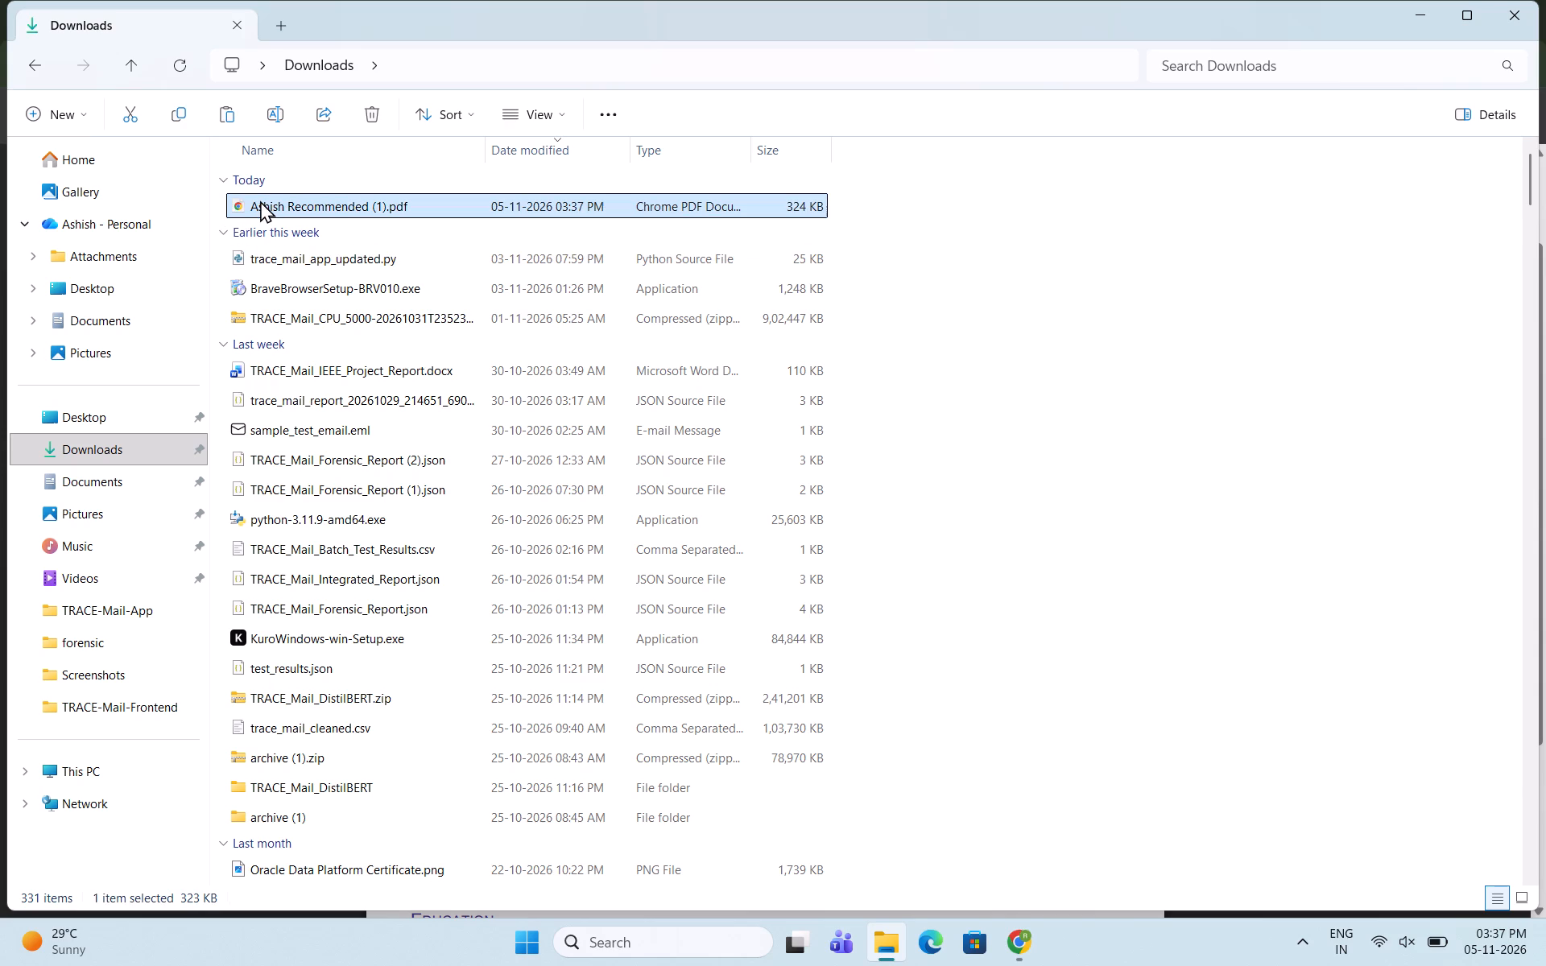
Switch back to Chrome with the résumé PDF file copied.
left_click(1009, 965)
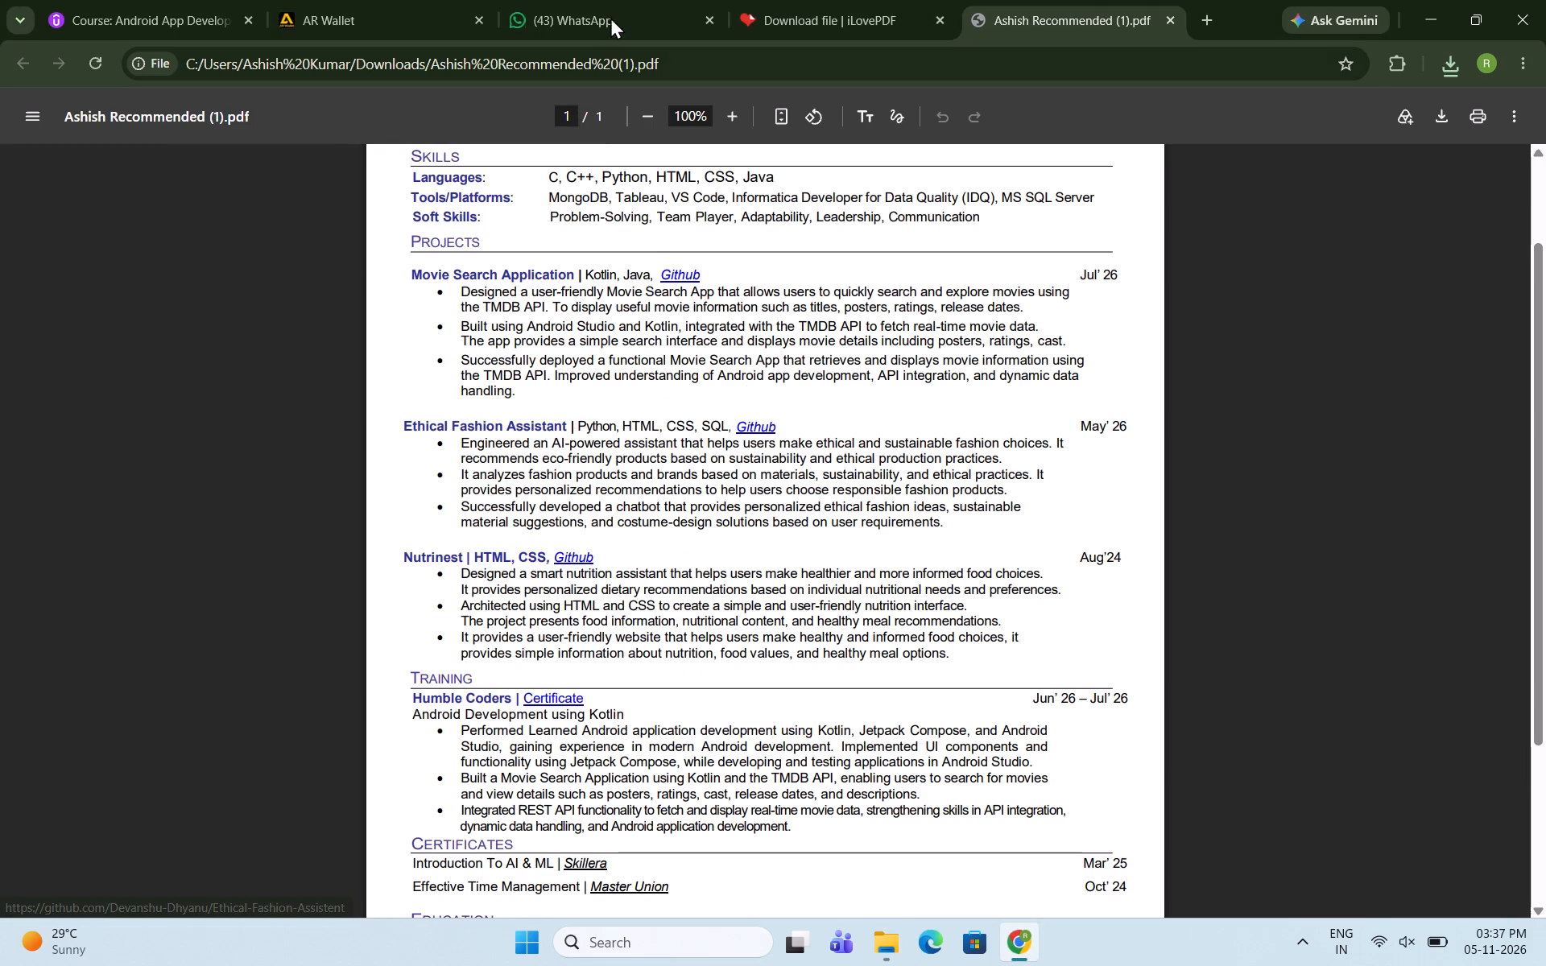